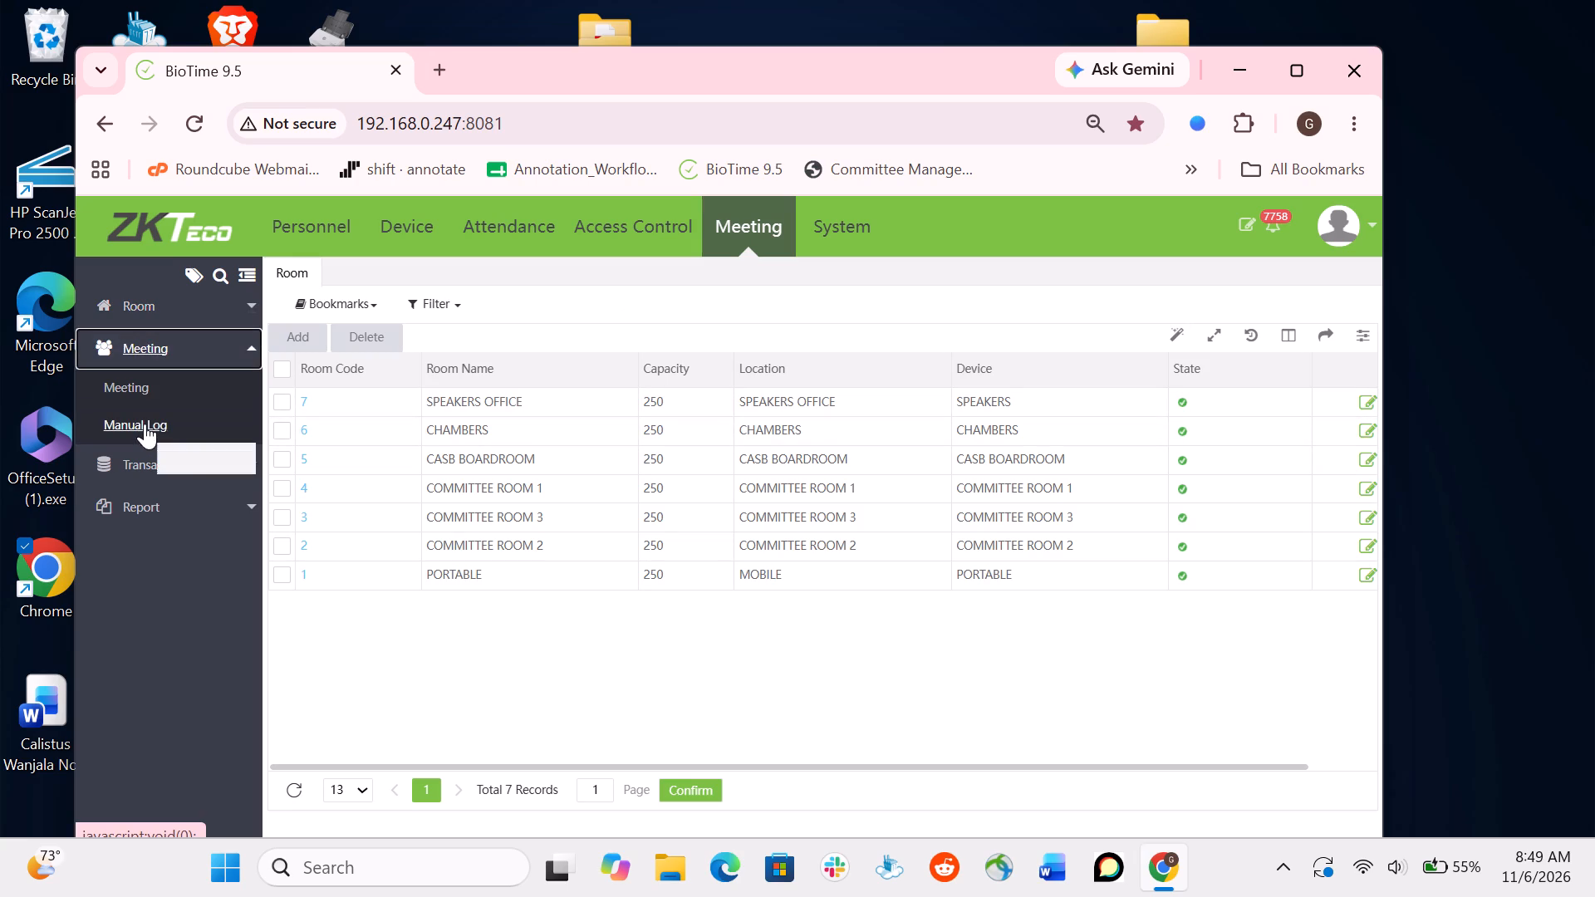
Open the Meeting list in the Meeting module and filter it by Start Time set to Today.
{"action": "left_click", "coordinate": [129, 387]}
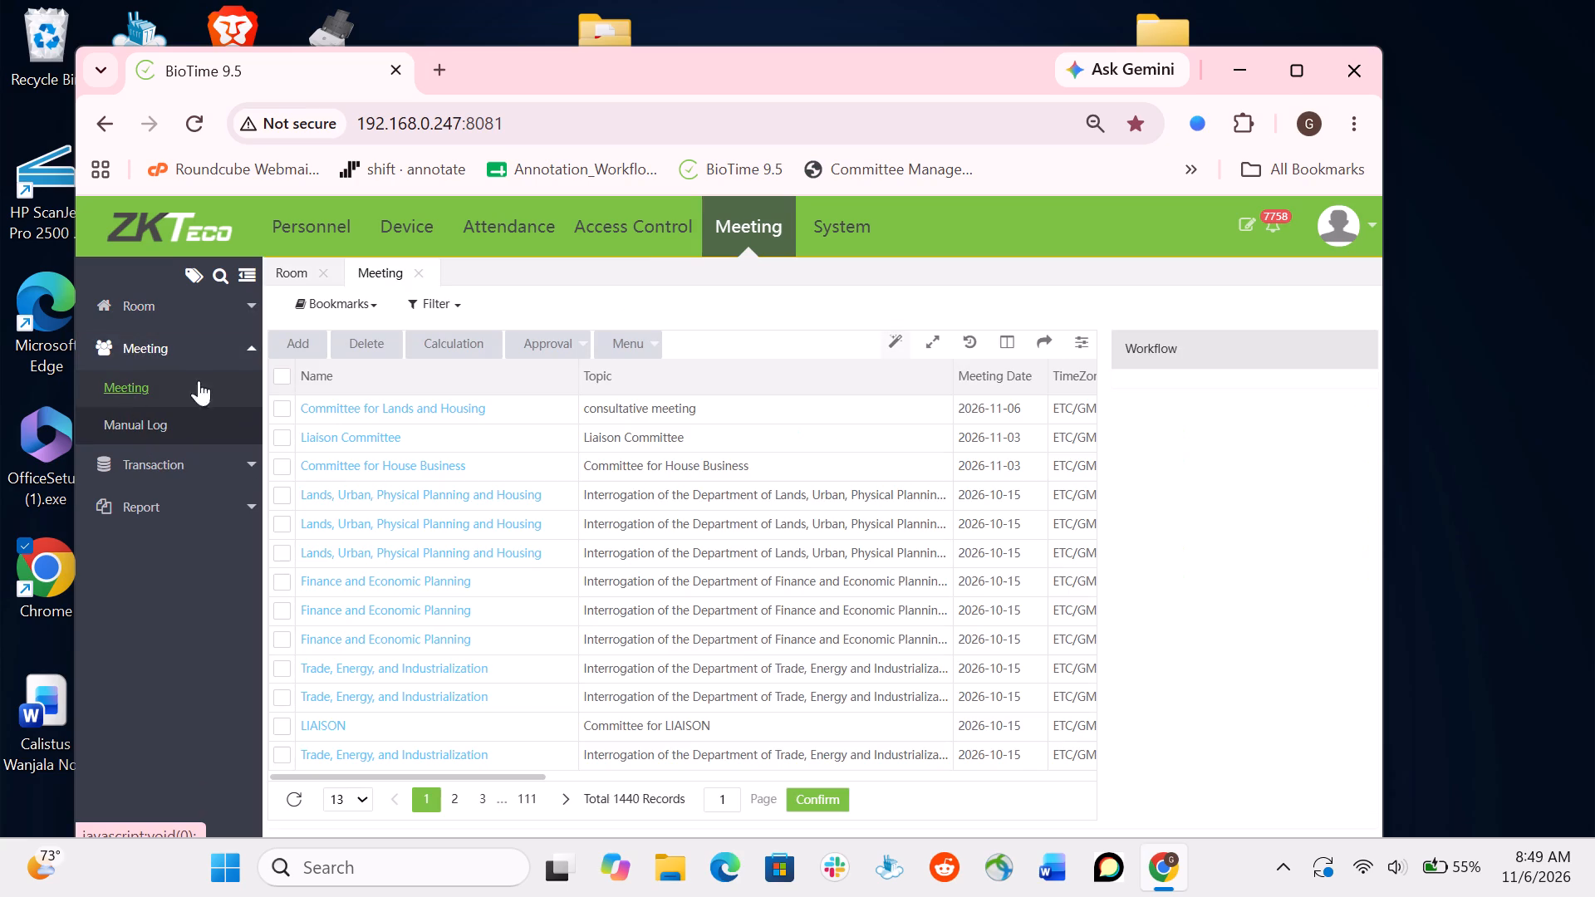
{"action": "left_click", "coordinate": [452, 307]}
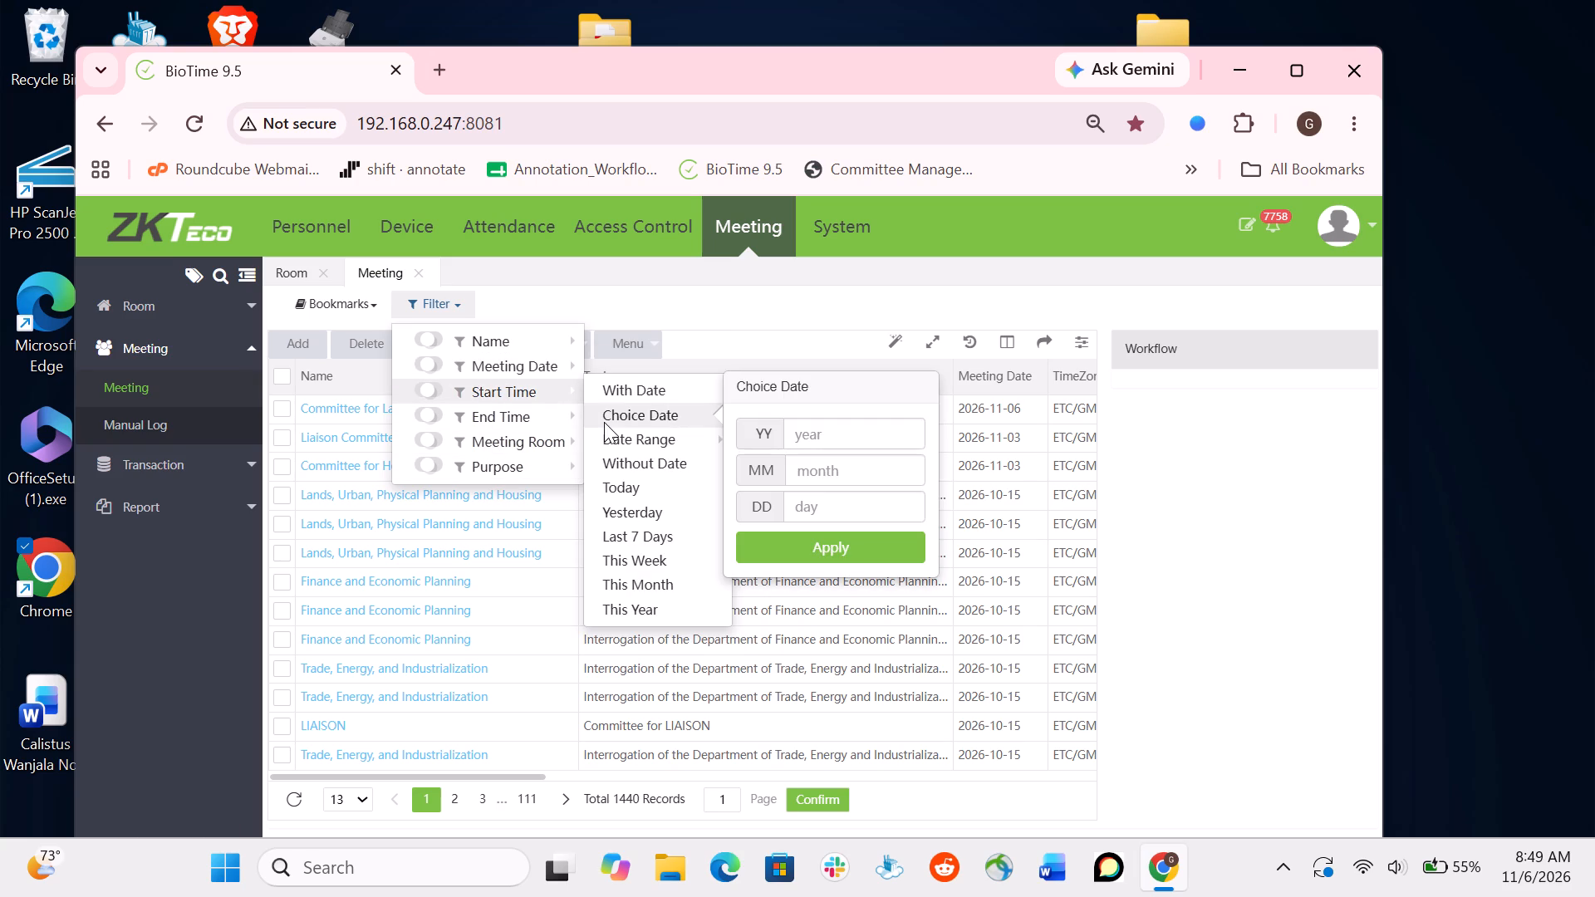
{"action": "left_click", "coordinate": [626, 480]}
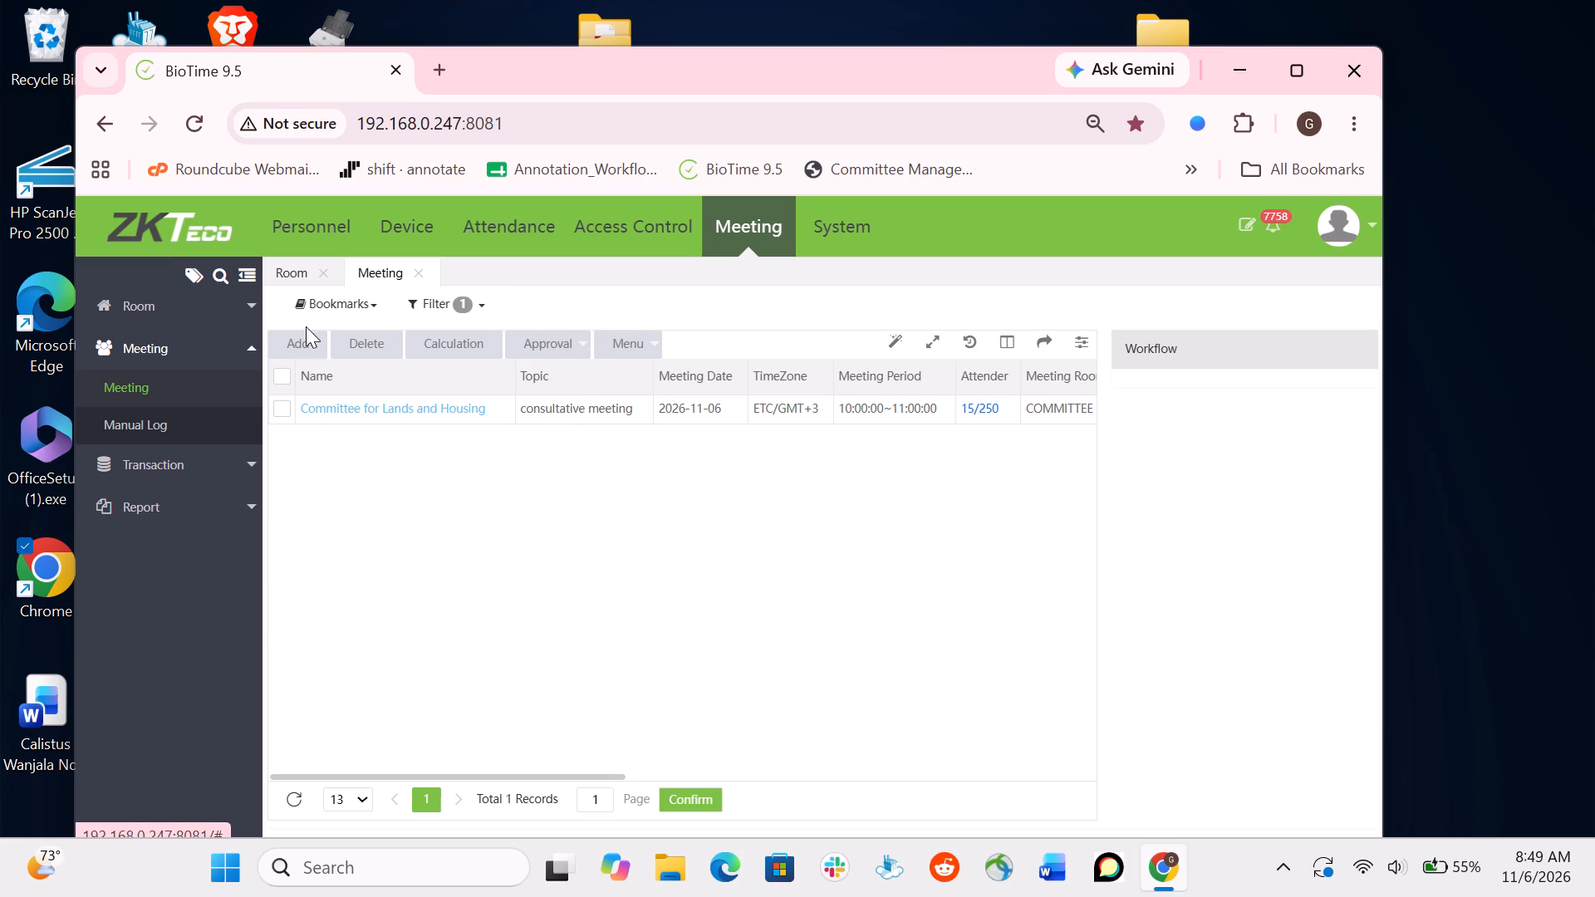
Switch back to the Room list of meeting rooms.
{"action": "left_click", "coordinate": [283, 281]}
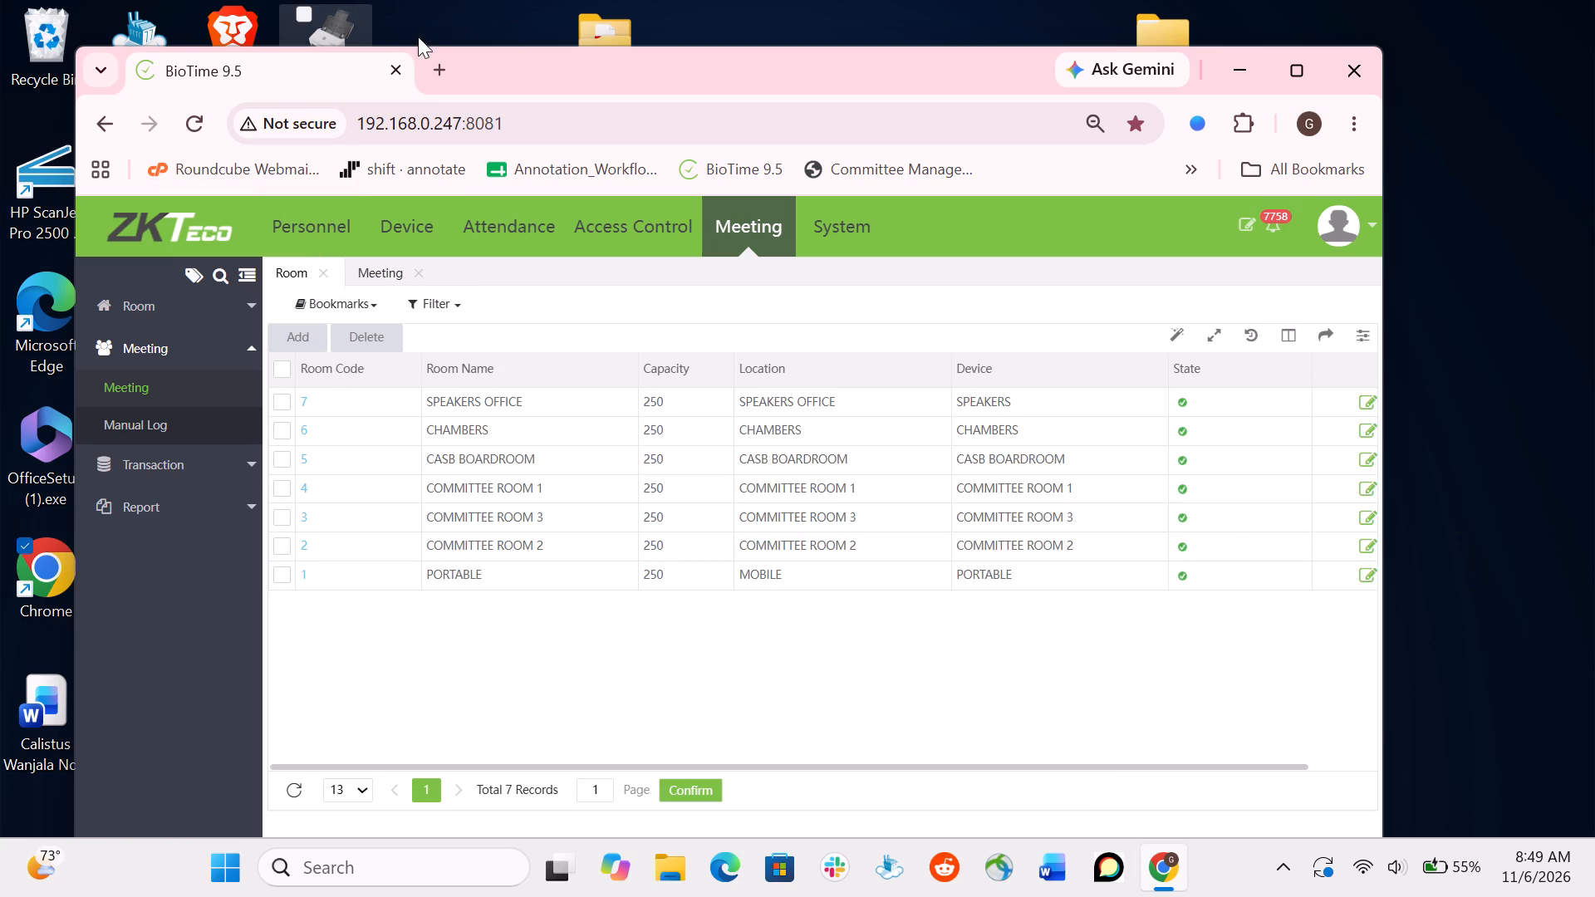
Close the BioTime 9.5 browser tab to return to the desktop.
{"action": "left_click_drag", "start_coordinate": [434, 61], "coordinate": [389, 68]}
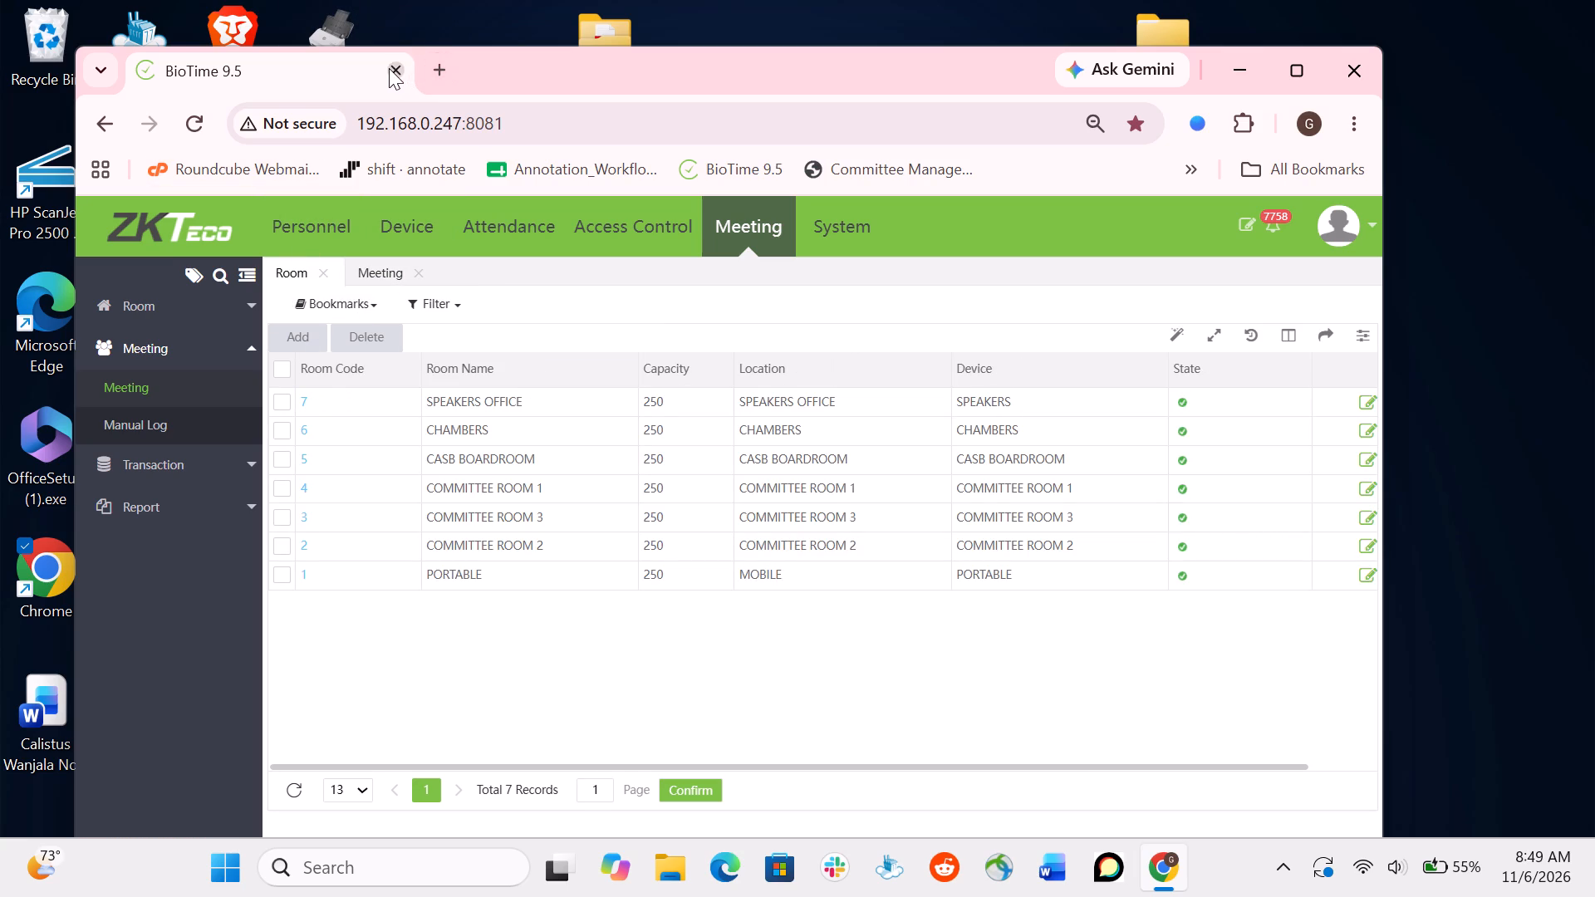
{"action": "left_click", "coordinate": [389, 68]}
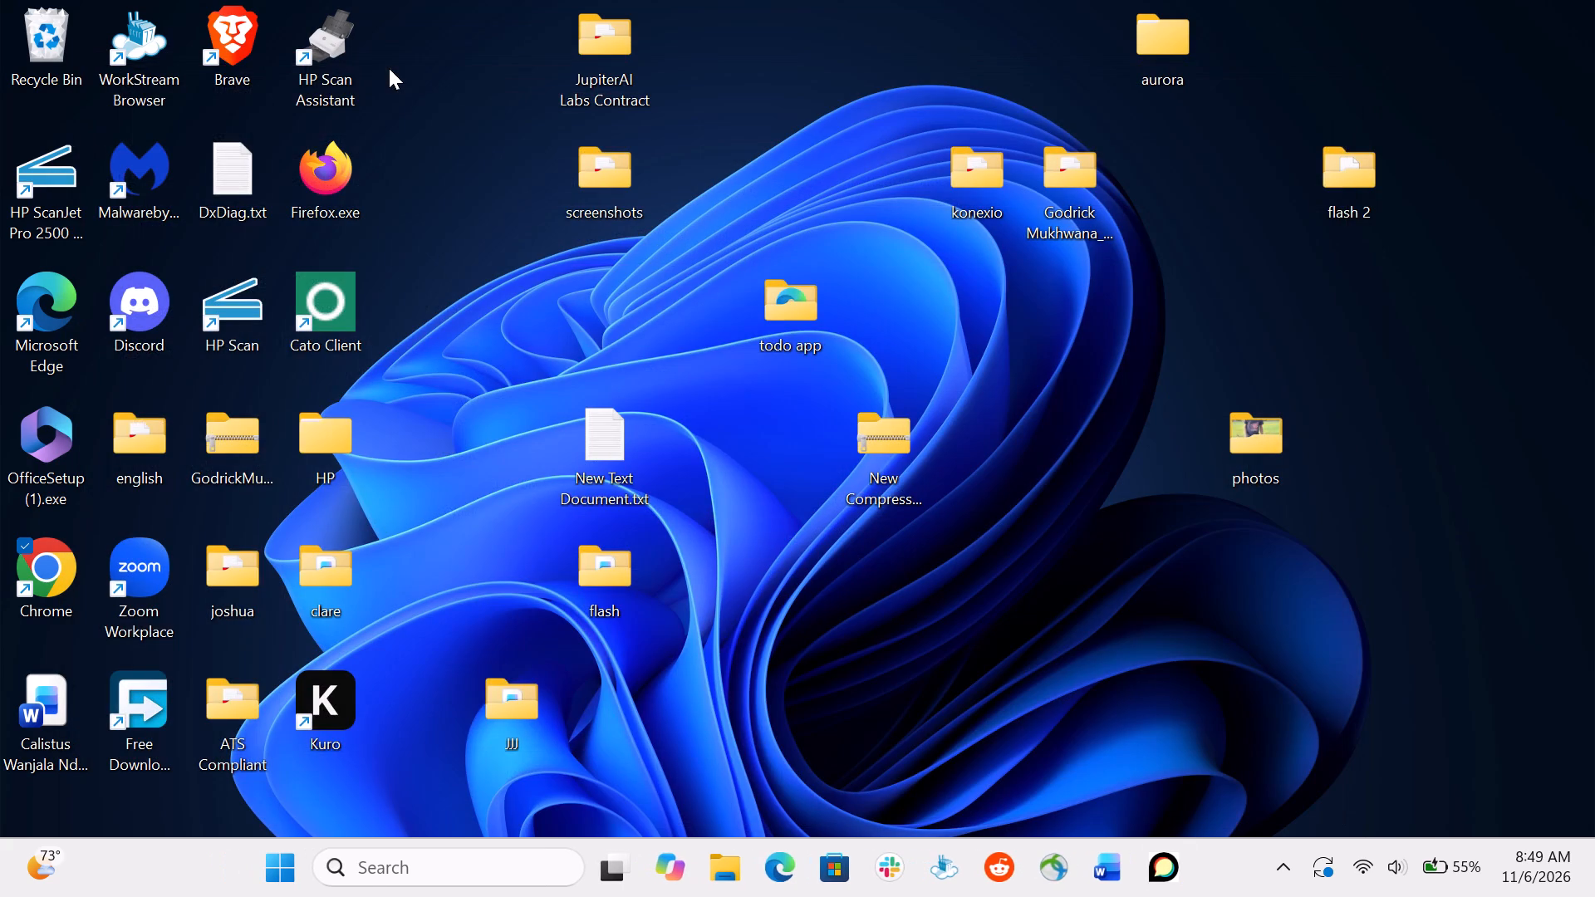
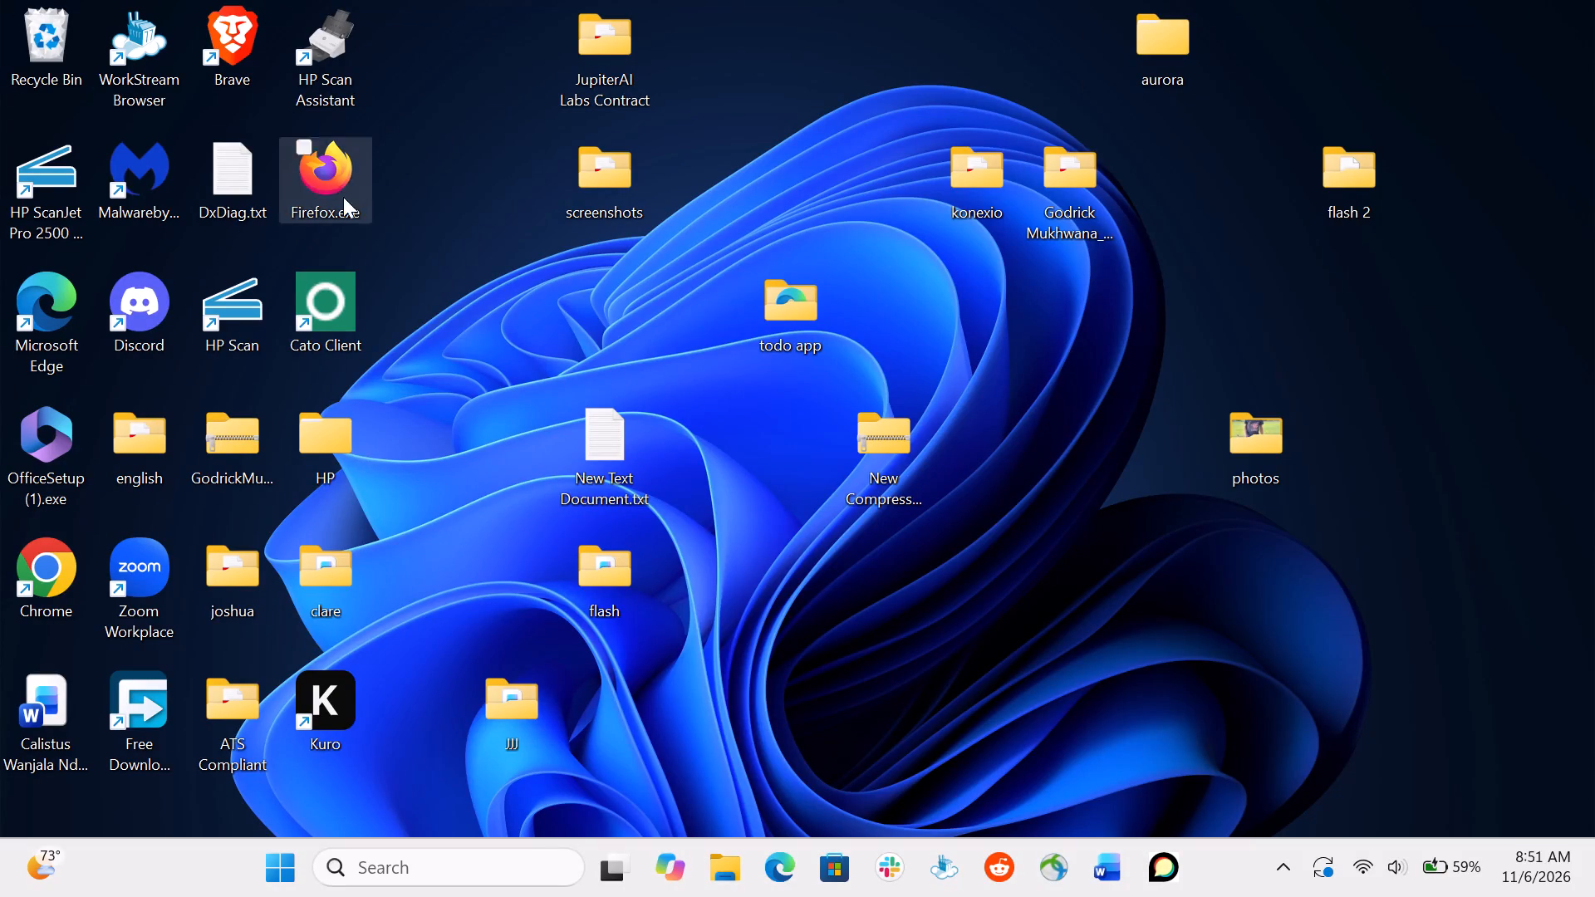
Launch Chrome with a Godrick profile and open BioTime 9.5 in a maximized window.
{"action": "left_click", "coordinate": [927, 602]}
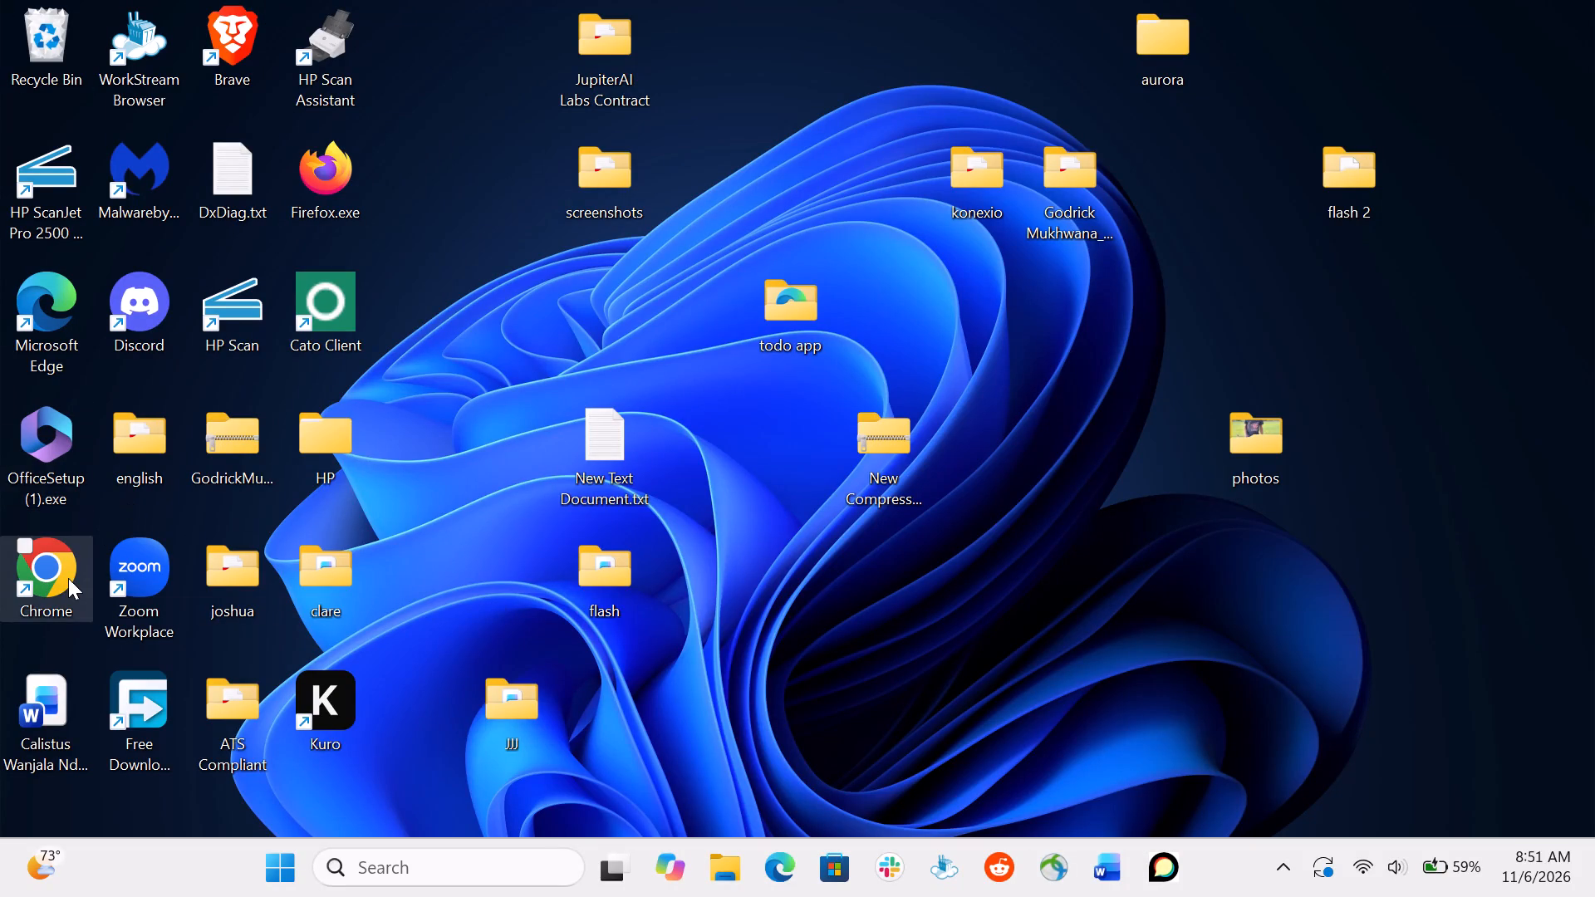
{"action": "double_click", "coordinate": [64, 576]}
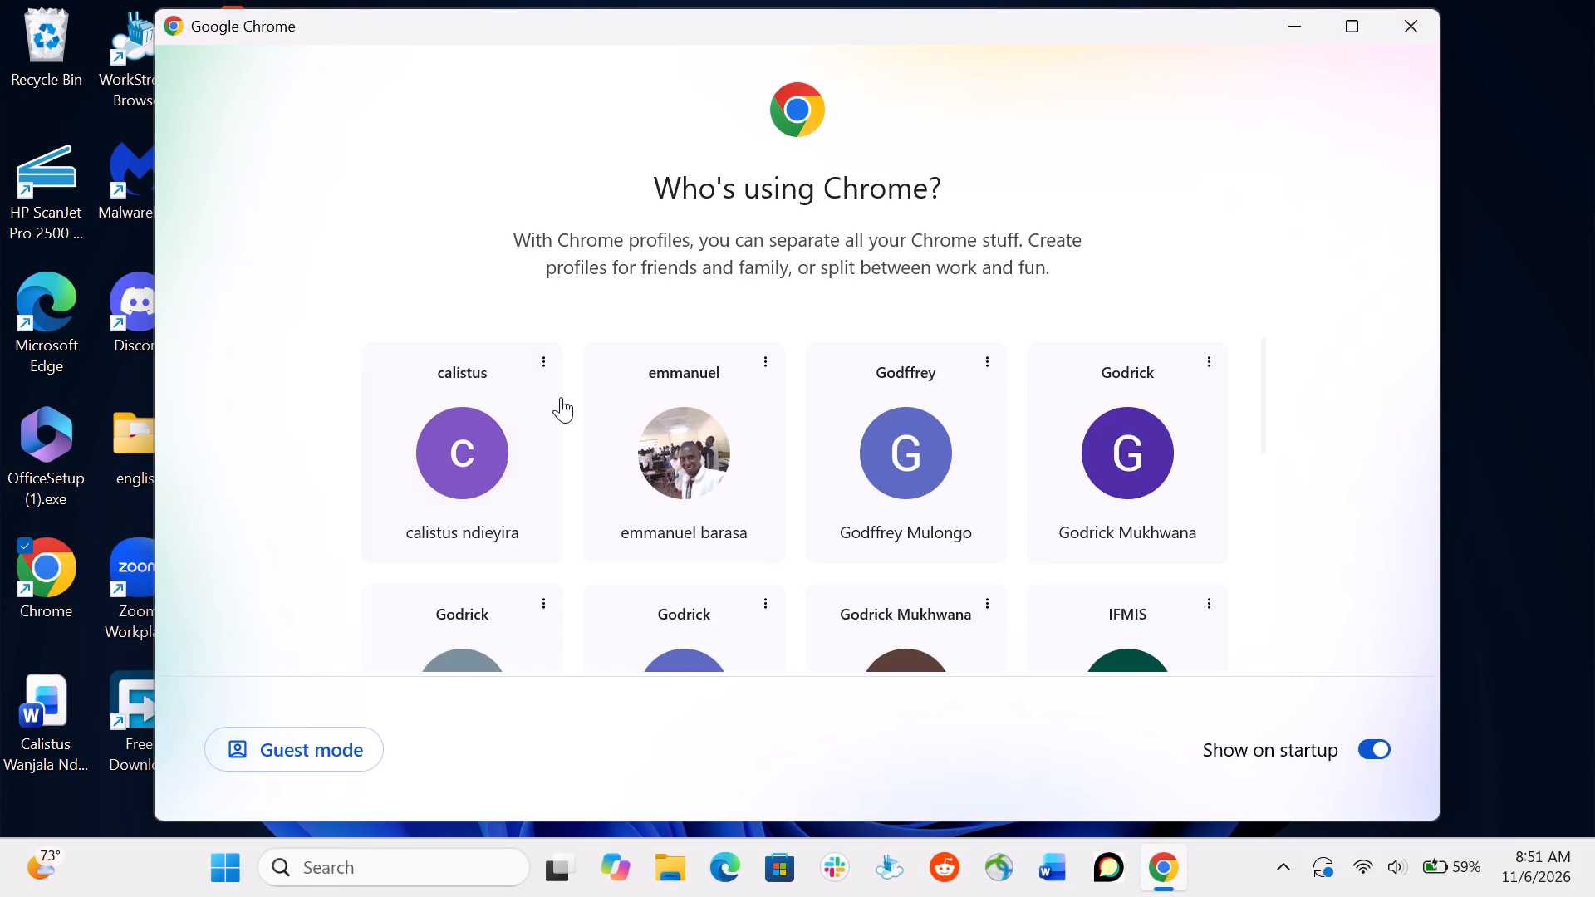
{"action": "scroll", "coordinate": [955, 379], "scroll_direction": "down", "scroll_amount": 1}
{"action": "left_click", "coordinate": [908, 572]}
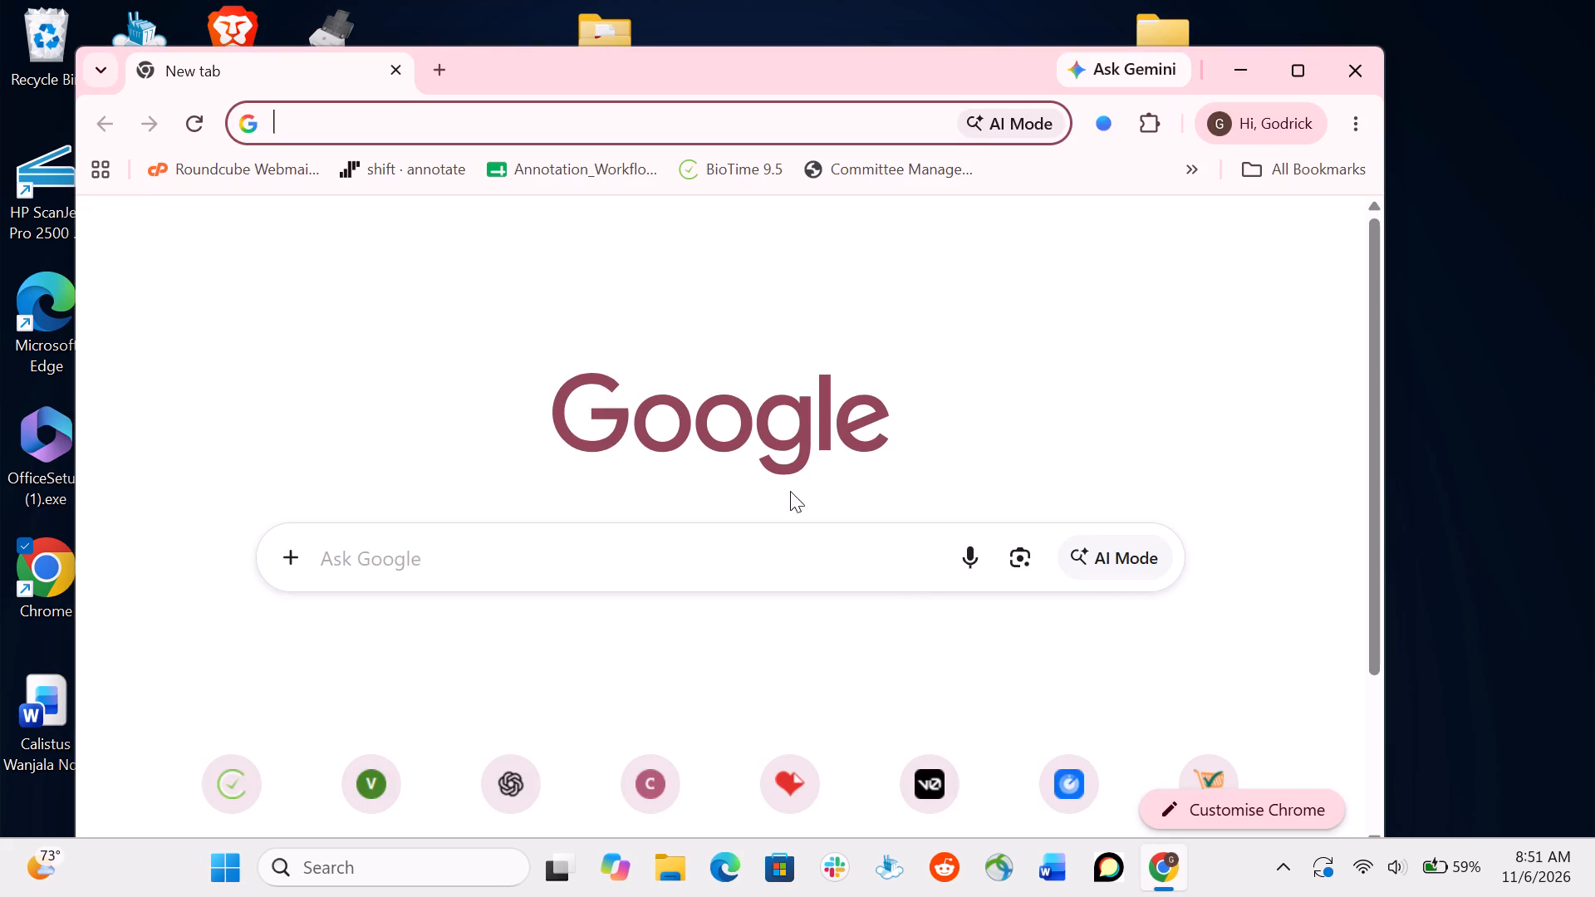
{"action": "scroll", "coordinate": [392, 654], "scroll_direction": "down", "scroll_amount": 2}
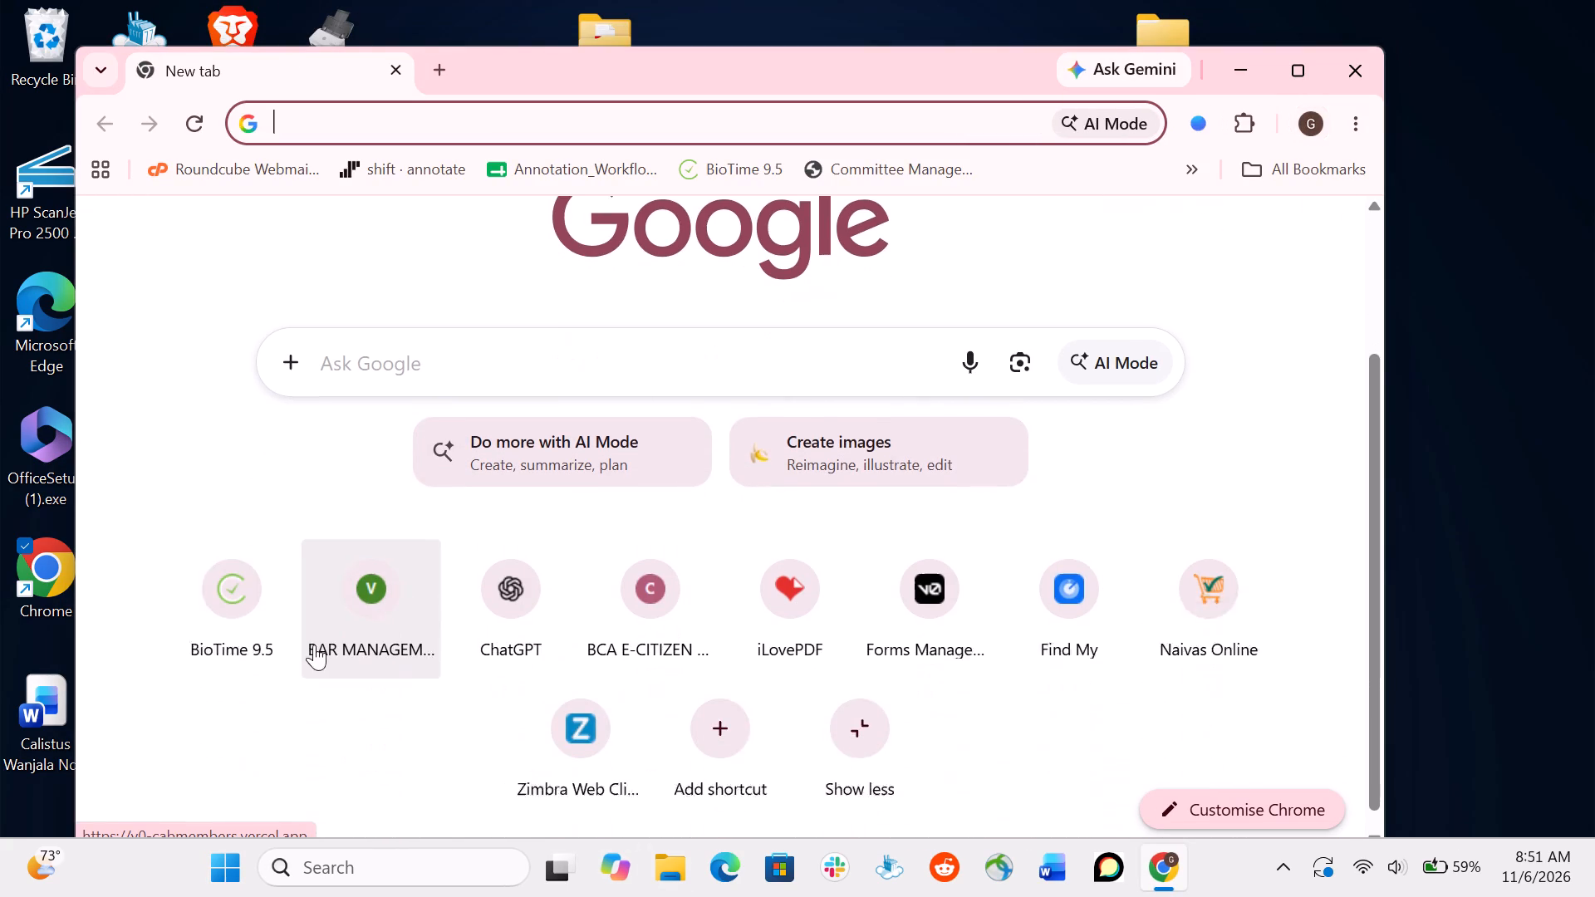
{"action": "left_click", "coordinate": [214, 583]}
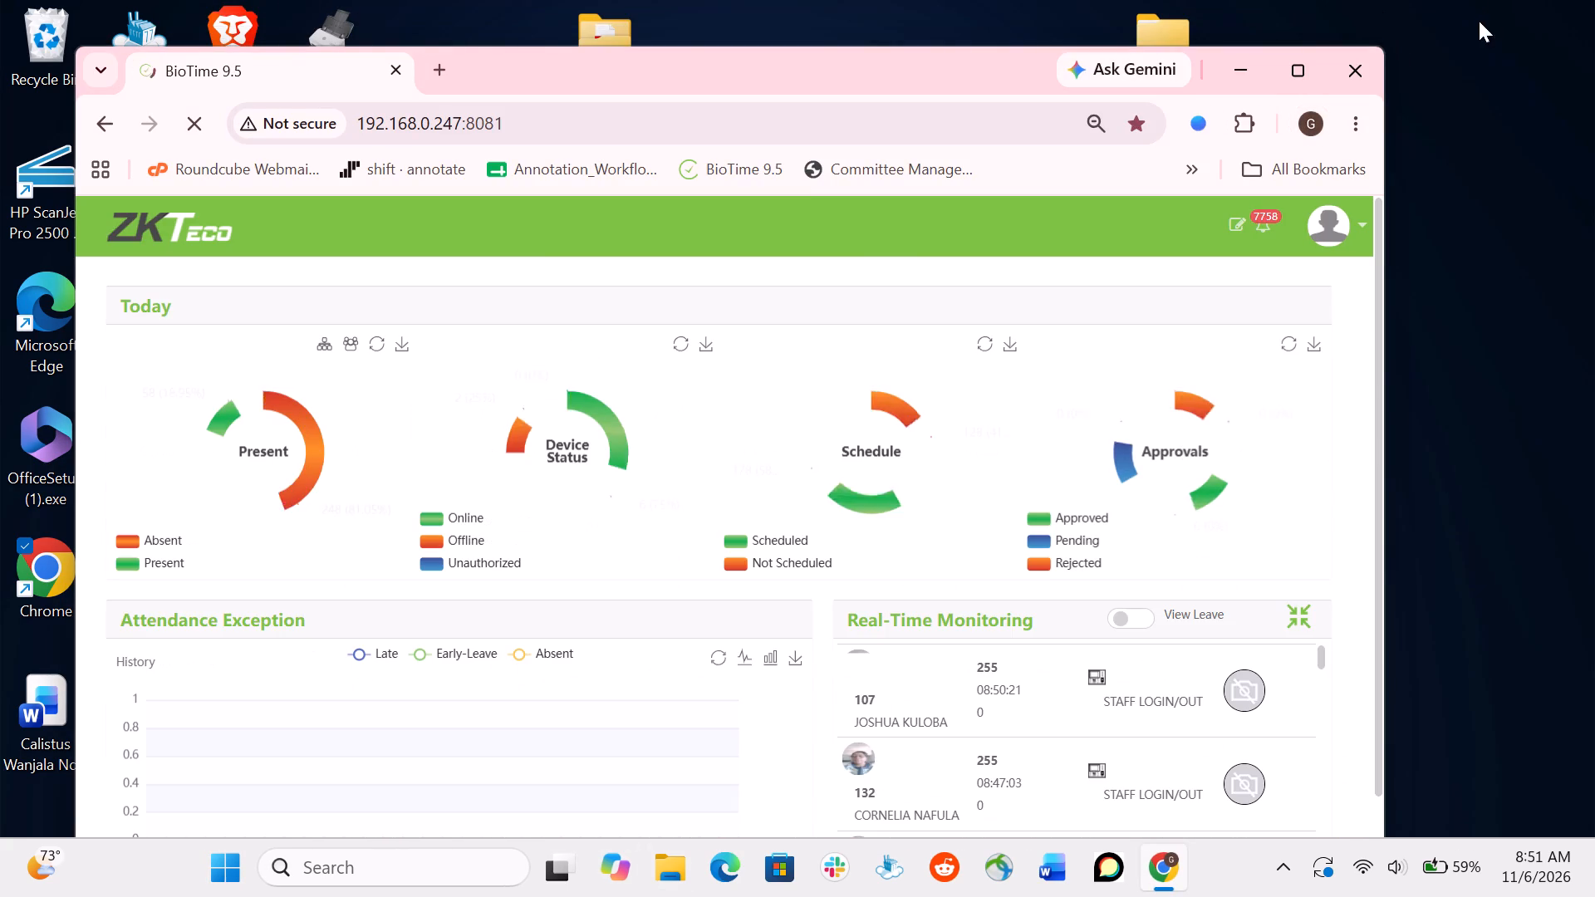
{"action": "left_click", "coordinate": [1297, 66]}
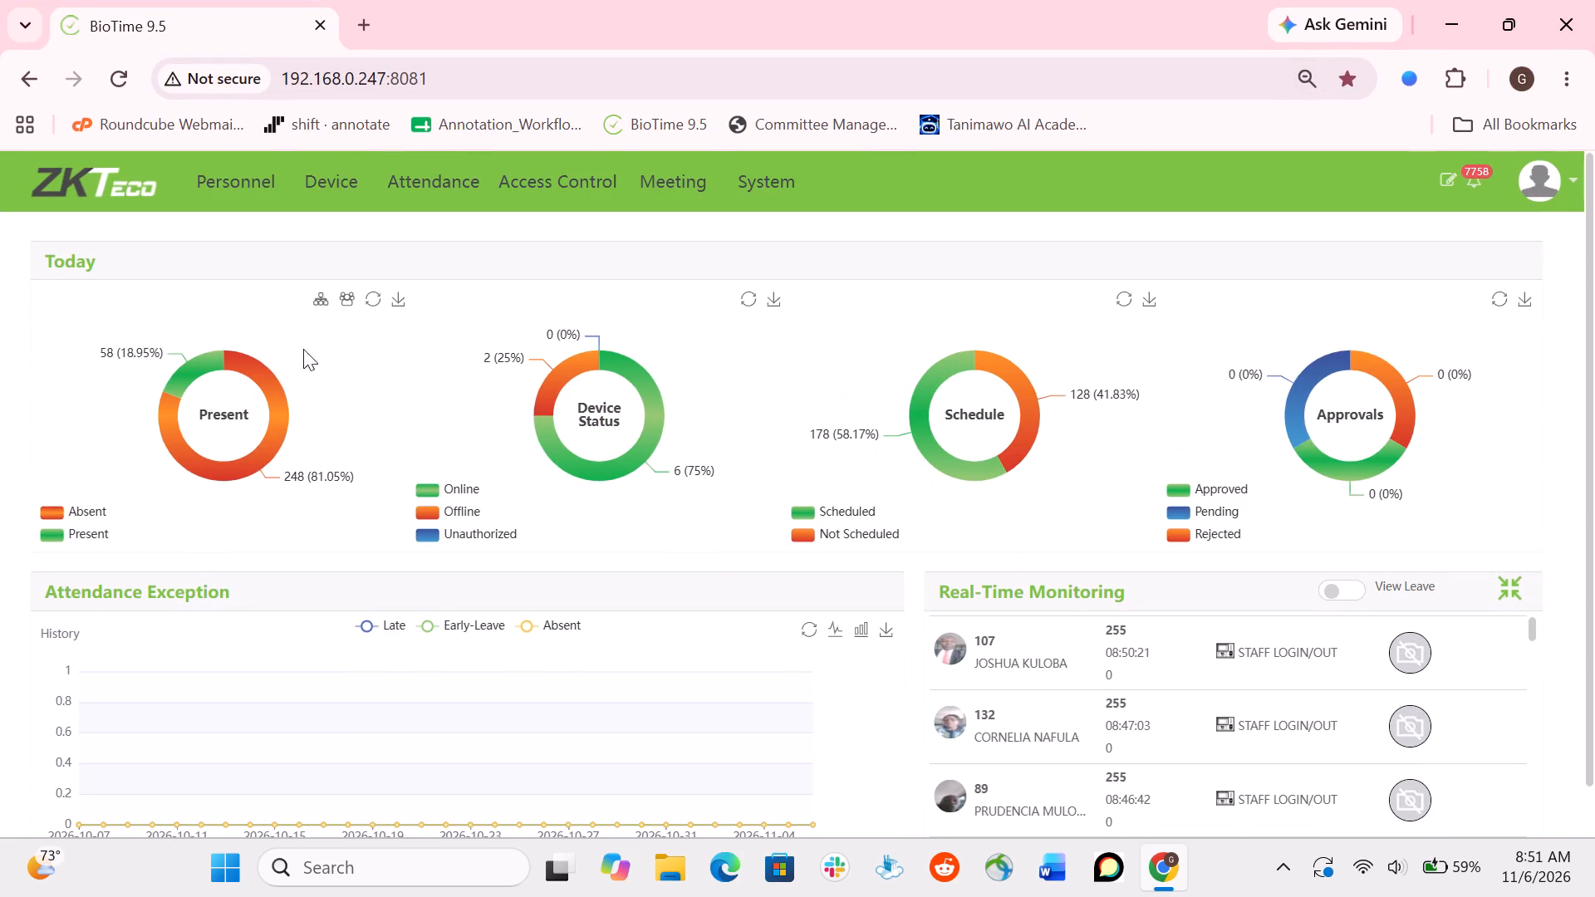
Open the Meeting list in the Meeting module and filter it by Meeting Date set to Today.
{"action": "left_click", "coordinate": [667, 179]}
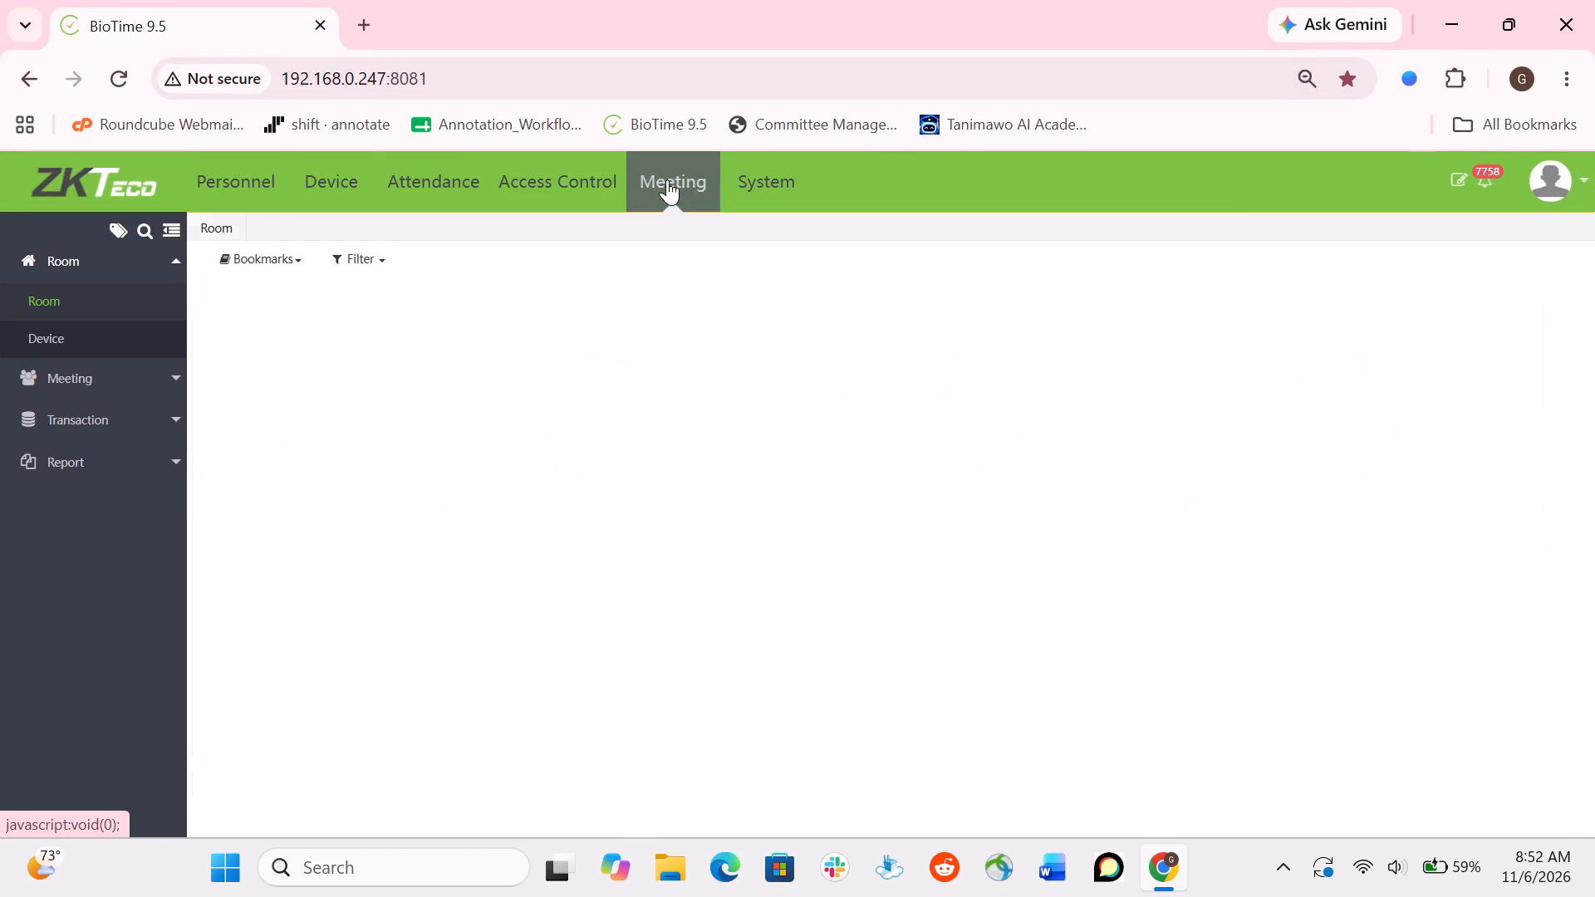
{"action": "left_click", "coordinate": [62, 373]}
{"action": "left_click", "coordinate": [37, 339]}
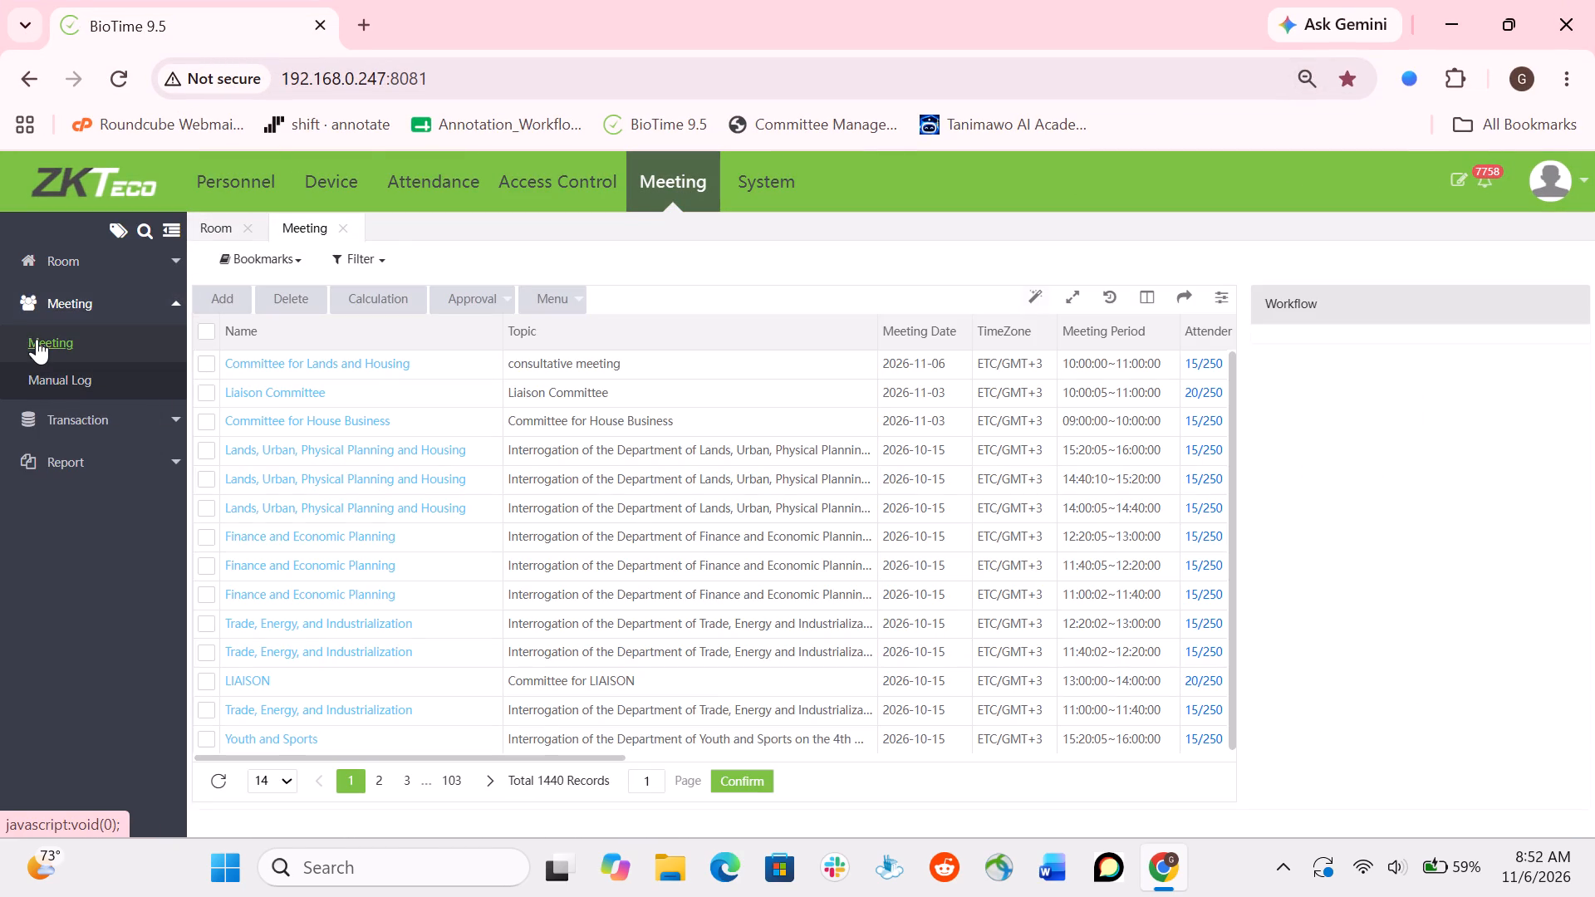
{"action": "left_click", "coordinate": [224, 298]}
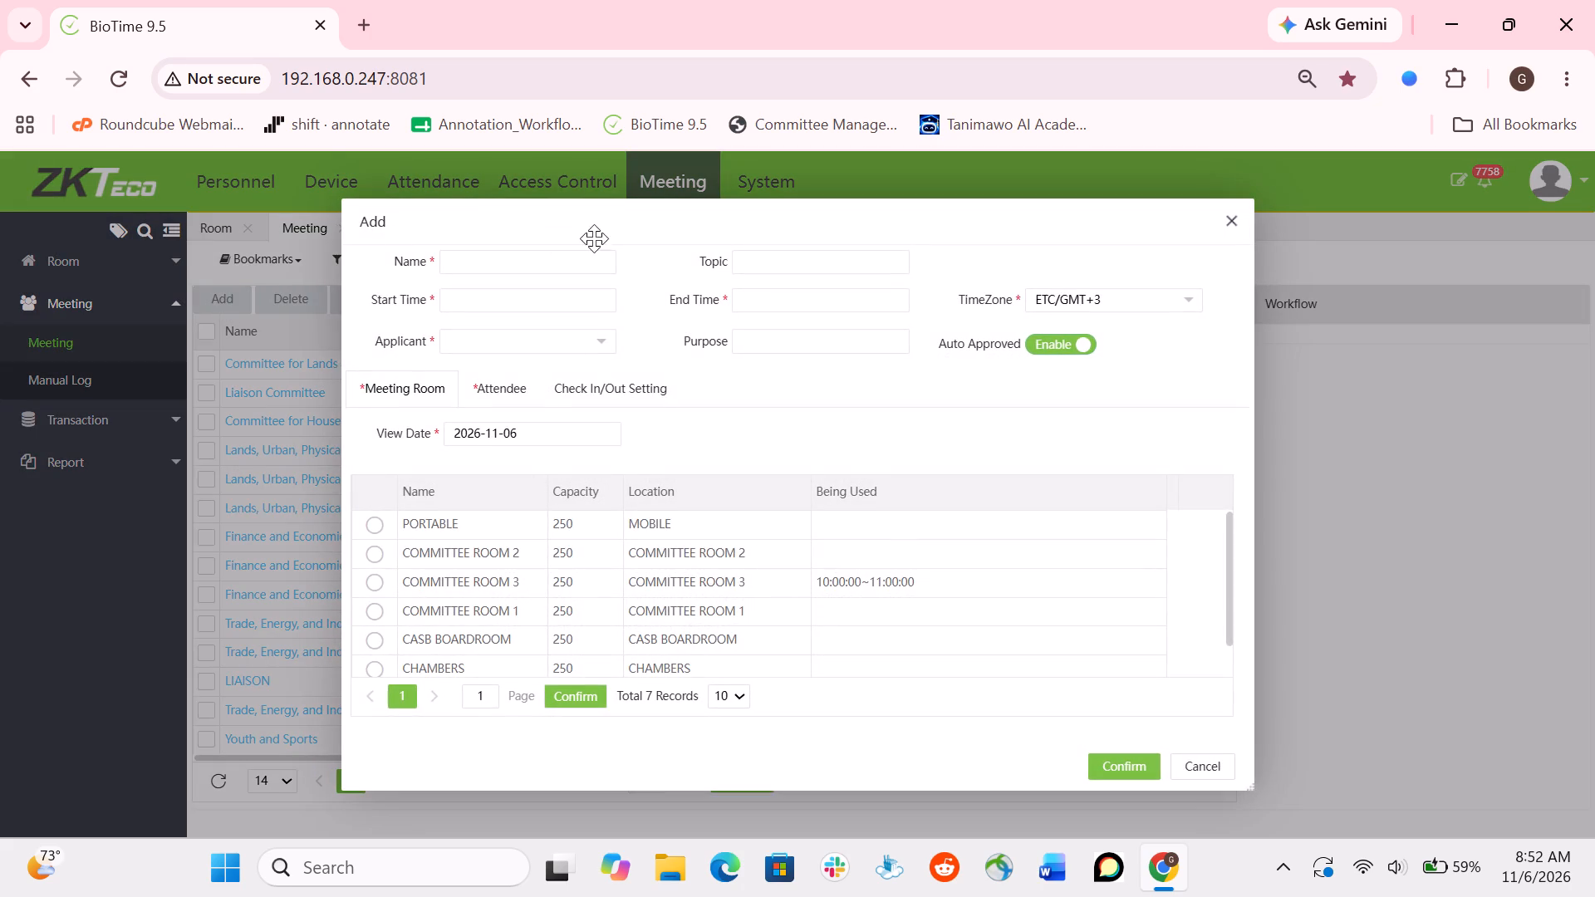
{"action": "left_click", "coordinate": [1229, 215]}
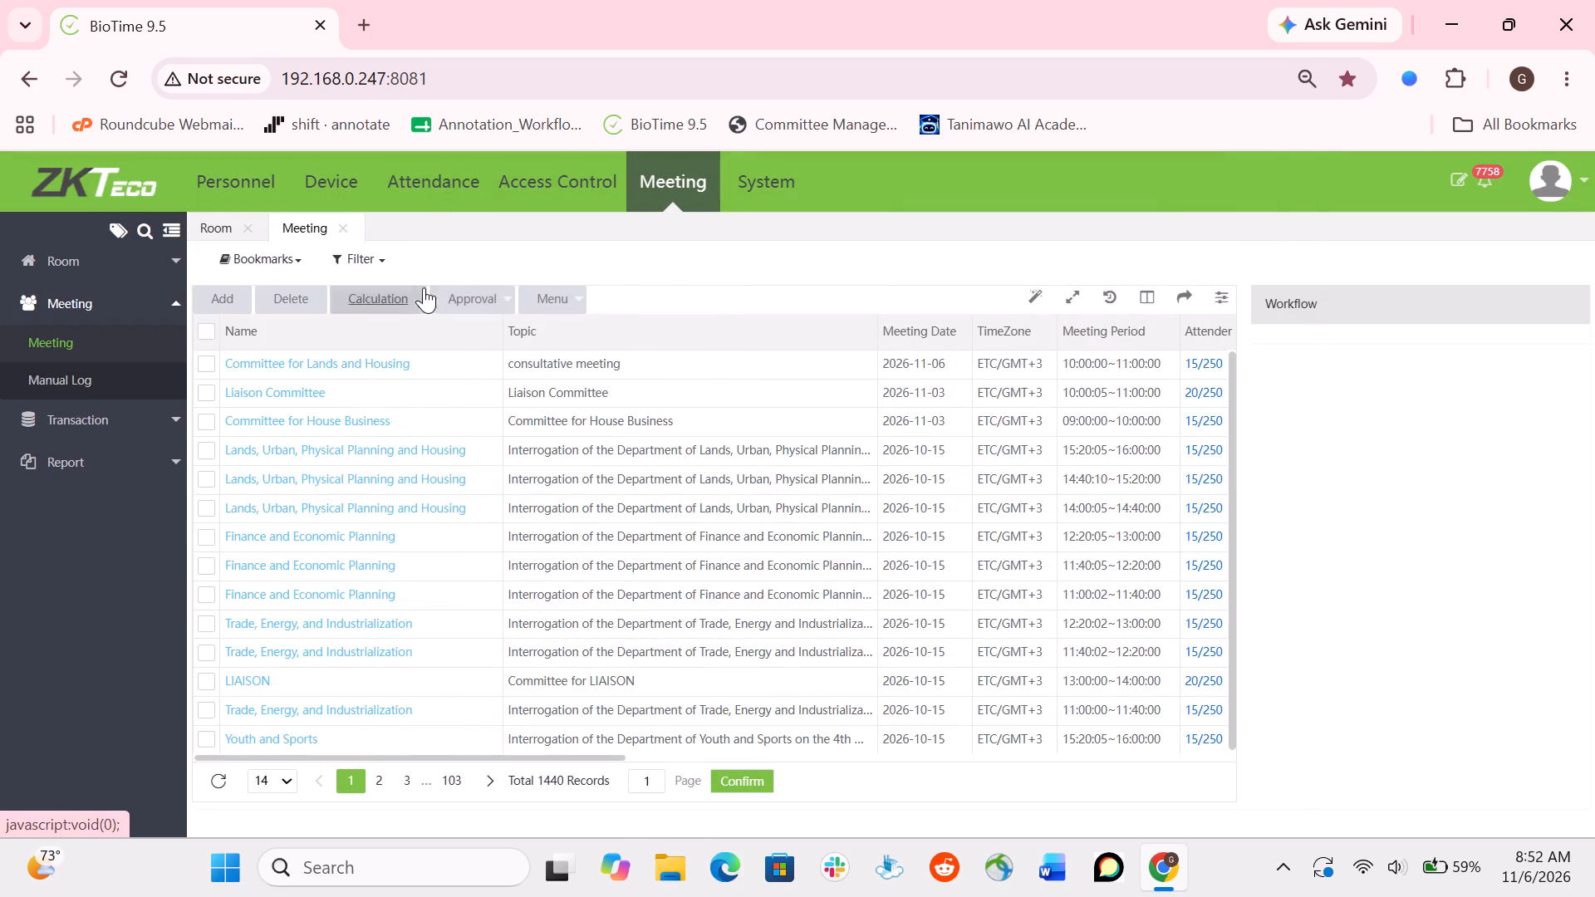
{"action": "left_click", "coordinate": [383, 263]}
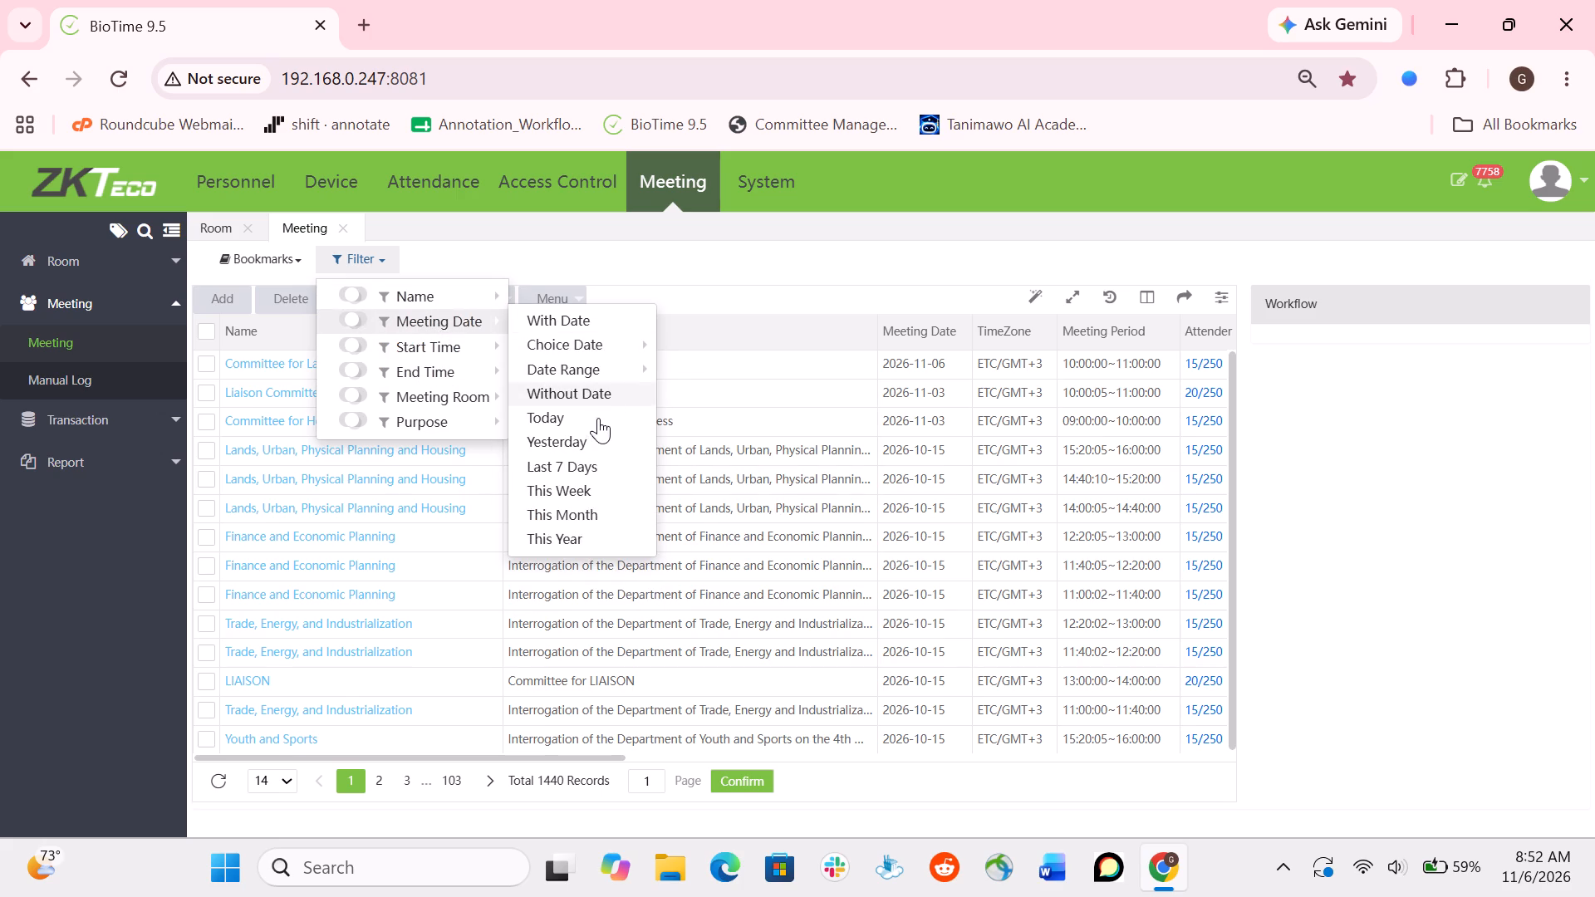
{"action": "left_click", "coordinate": [588, 419]}
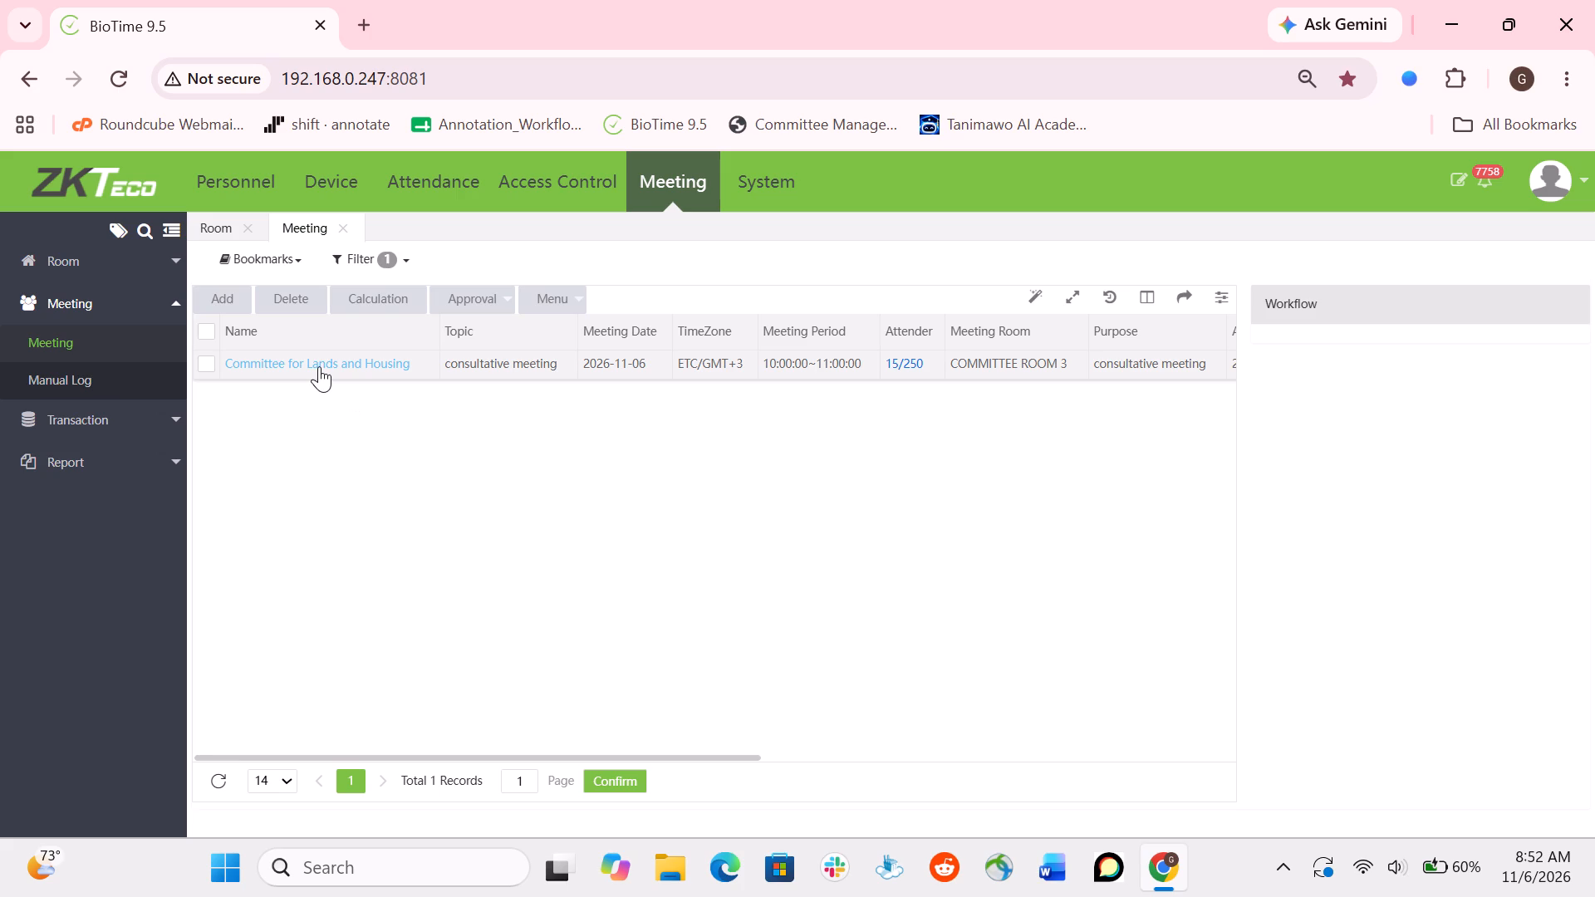
Open the Committee for Lands and Housing meeting, copy its full name, and close its details without changing anything.
{"action": "left_click", "coordinate": [316, 356]}
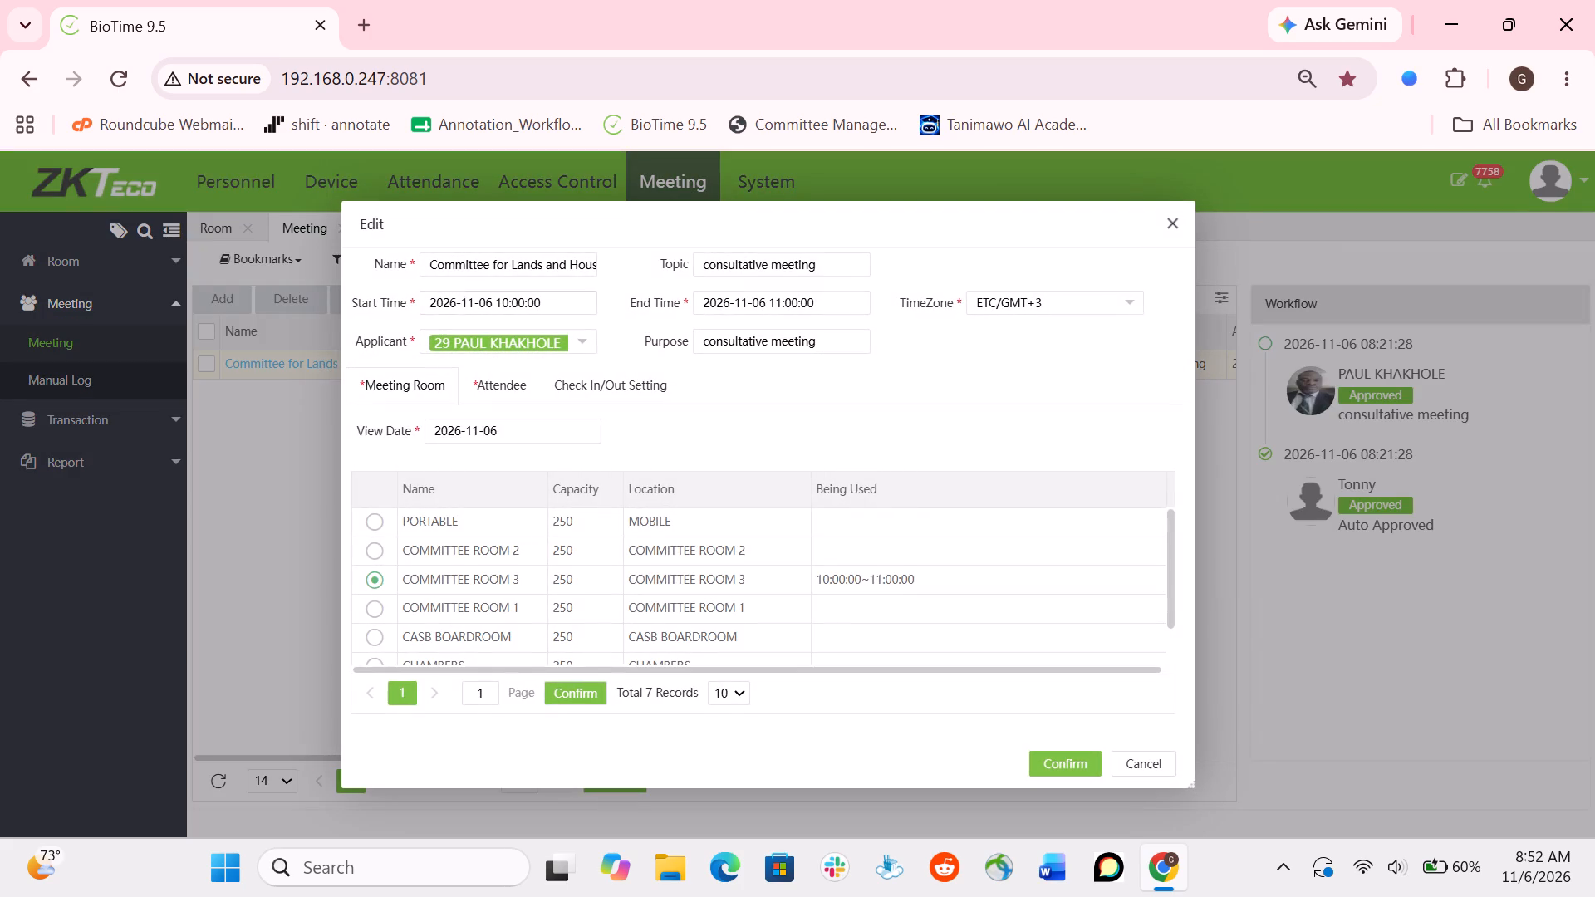
{"action": "scroll", "coordinate": [625, 272], "scroll_direction": "down", "scroll_amount": 1}
{"action": "left_click_drag", "start_coordinate": [429, 266], "coordinate": [655, 273]}
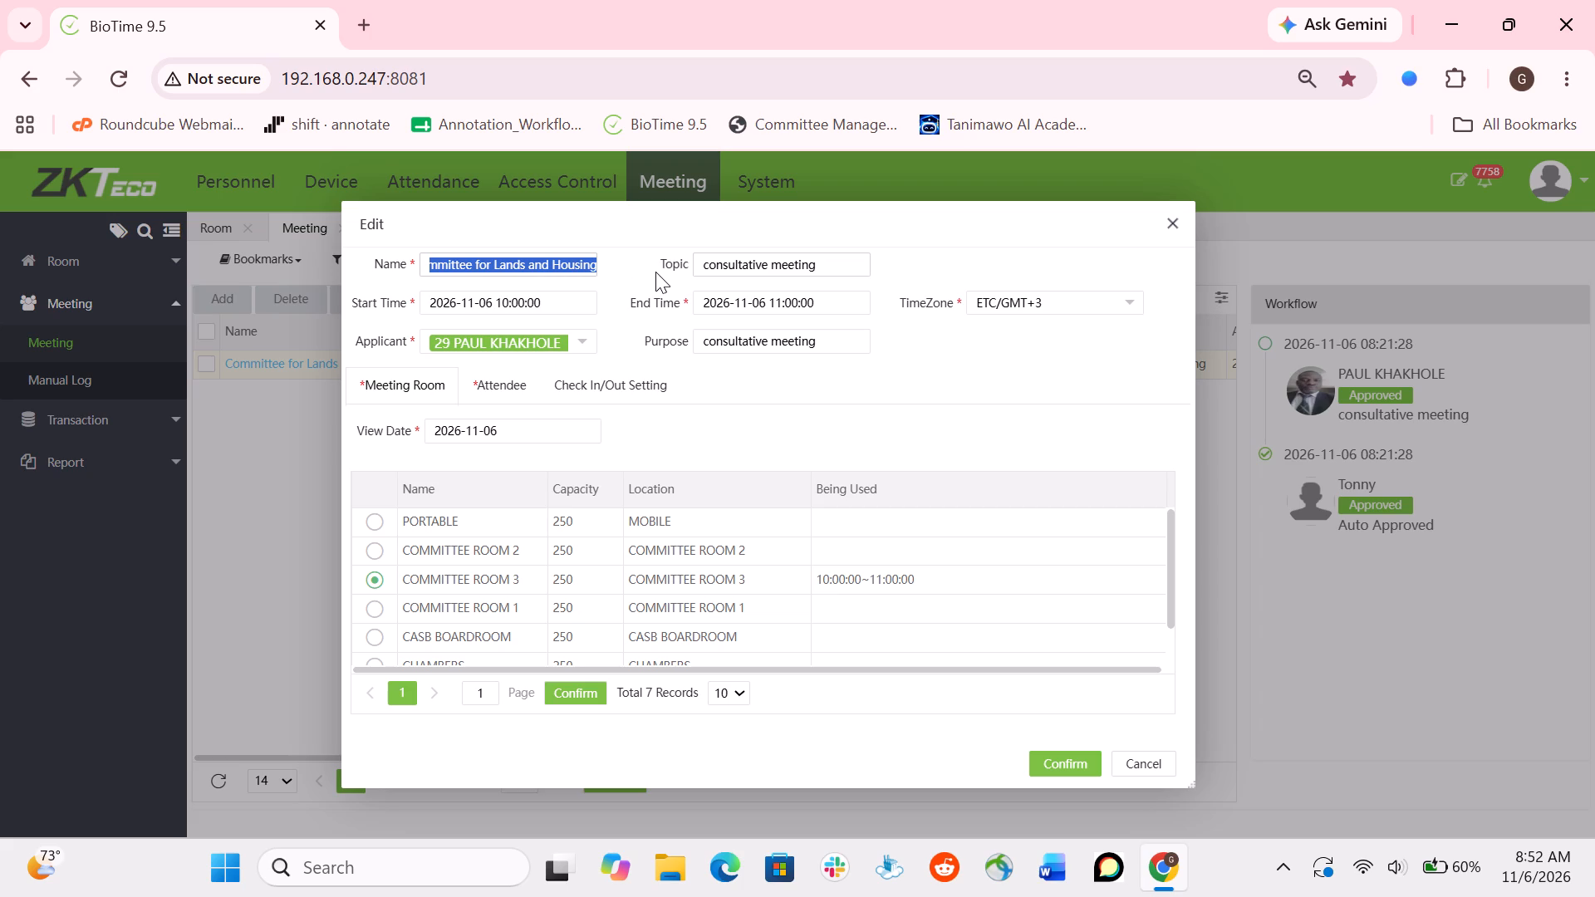
{"action": "key", "text": "ctrl+c"}
{"action": "left_click", "coordinate": [1175, 219]}
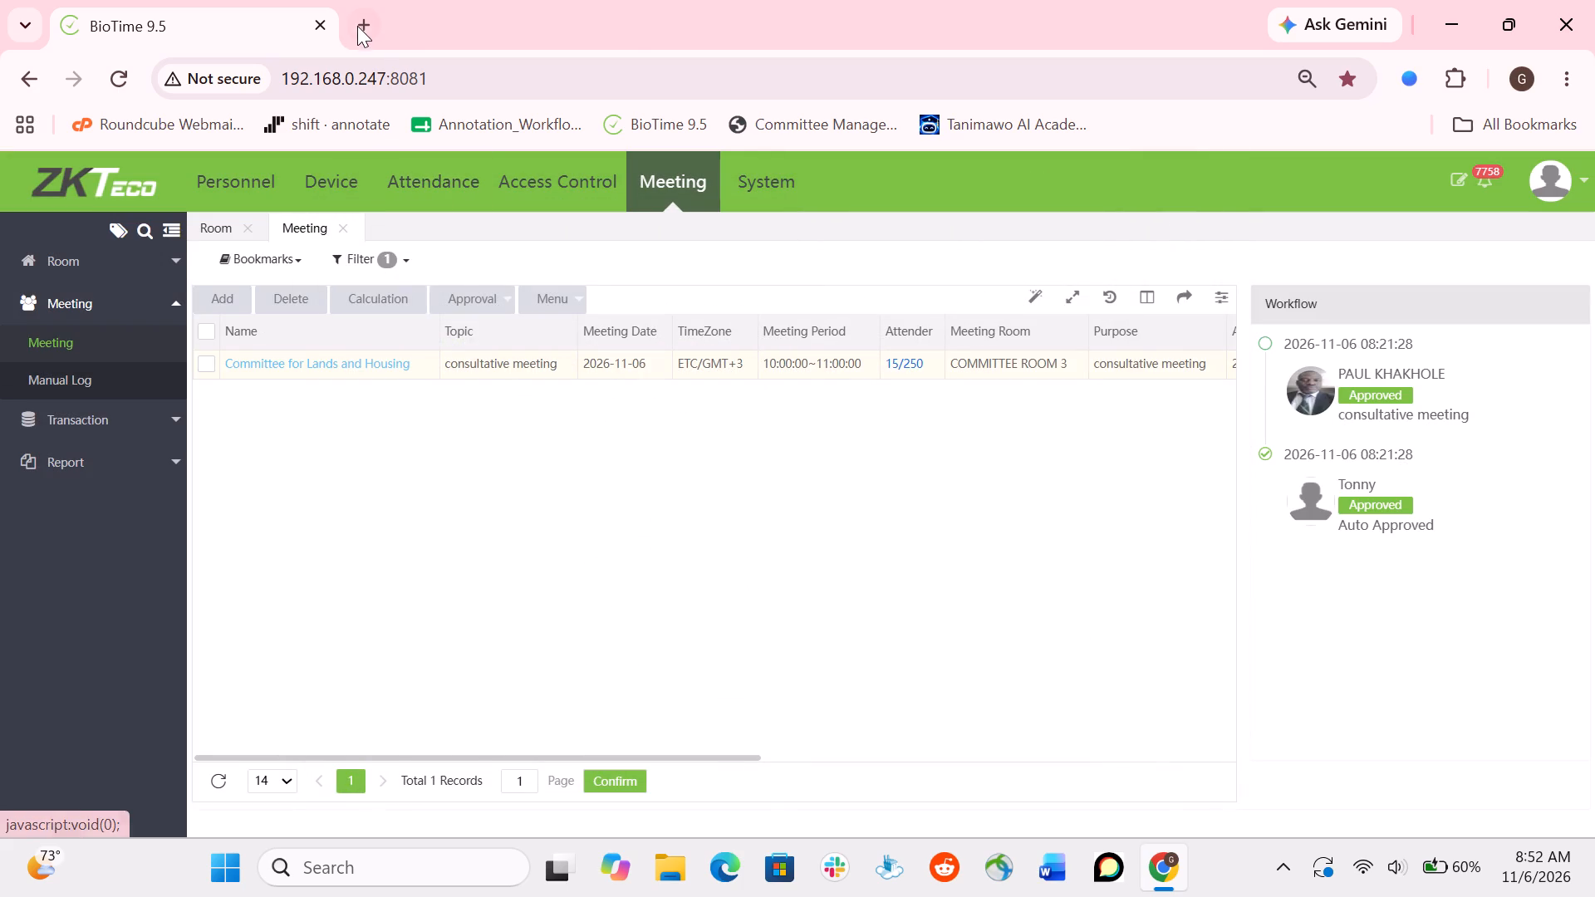
Open the bookmarked Committee Management site in a new browser tab.
{"action": "left_click", "coordinate": [357, 21]}
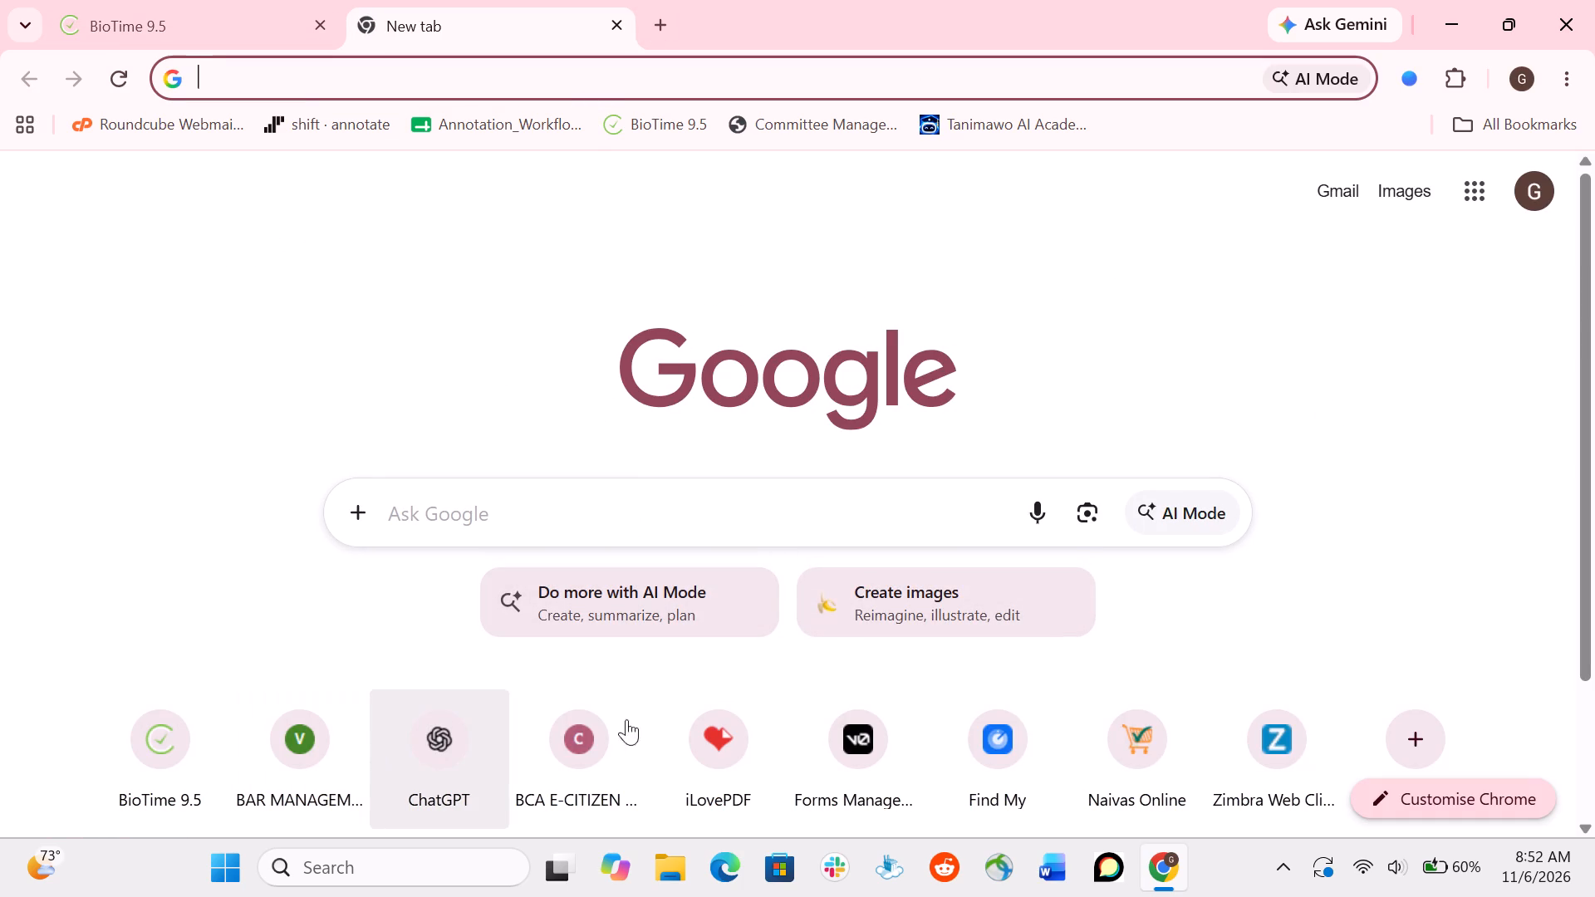
{"action": "scroll", "coordinate": [908, 682], "scroll_direction": "down", "scroll_amount": 1}
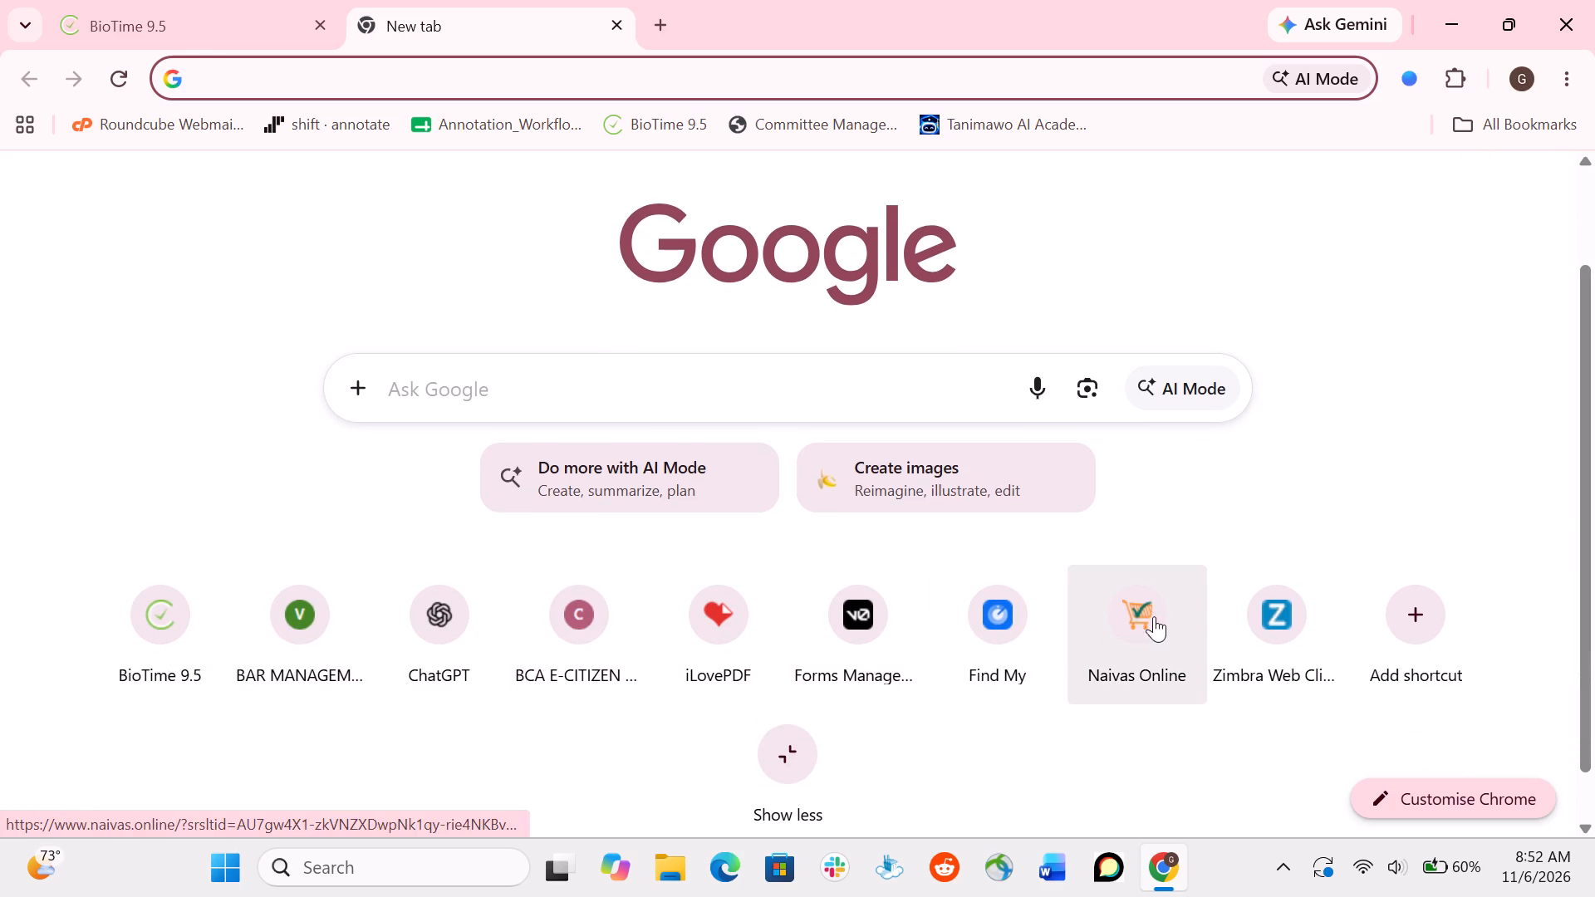
{"action": "scroll", "coordinate": [1220, 605], "scroll_direction": "down", "scroll_amount": 1}
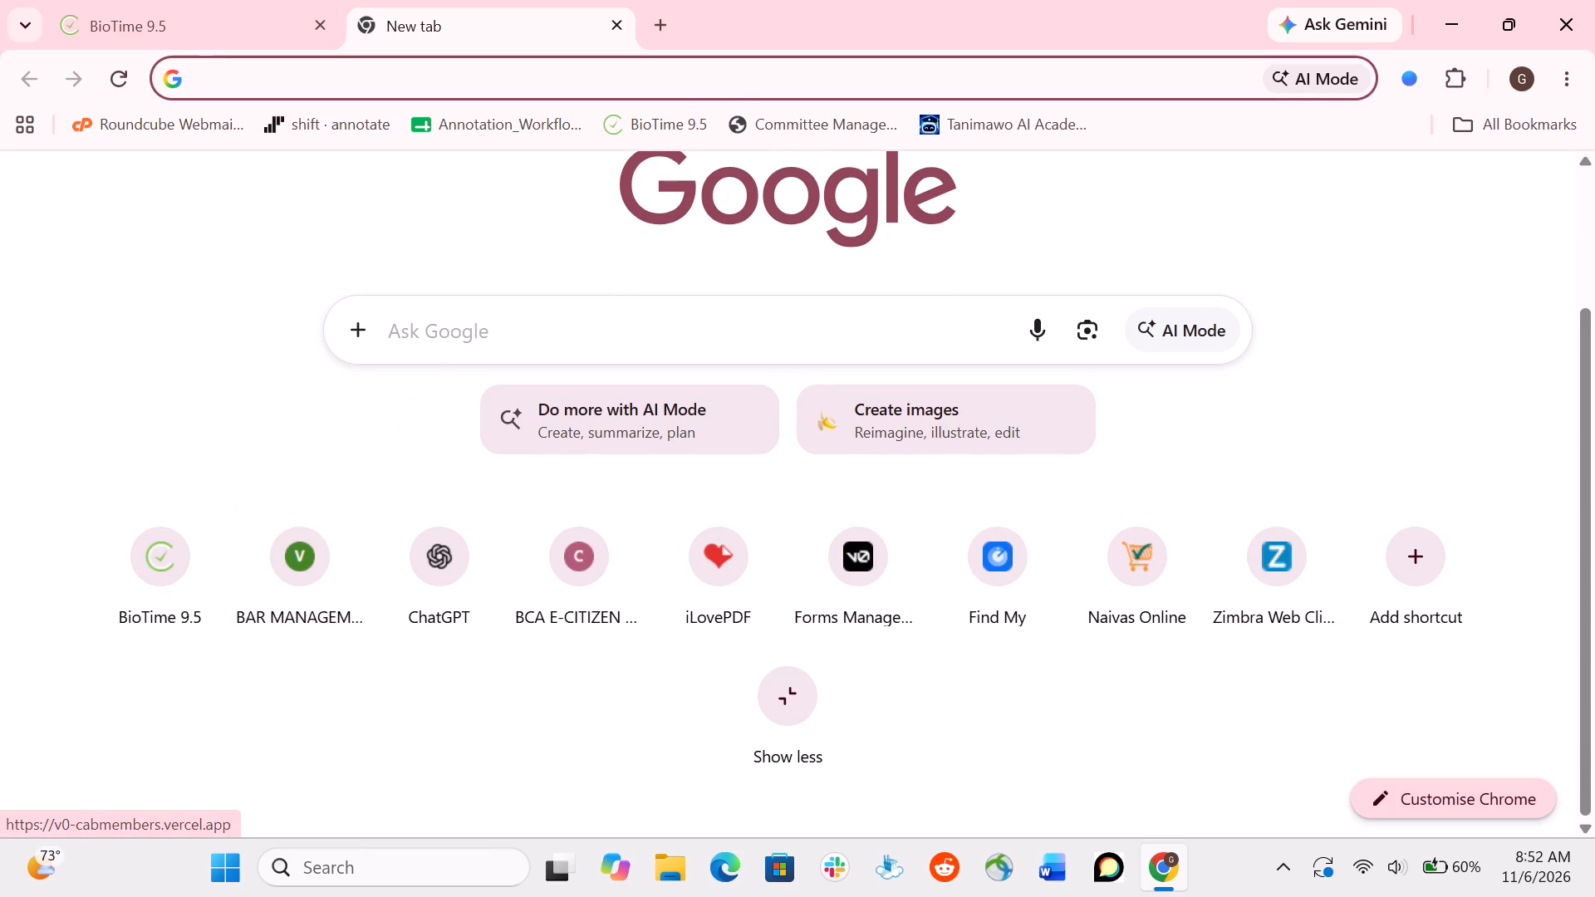
{"action": "left_click", "coordinate": [812, 121]}
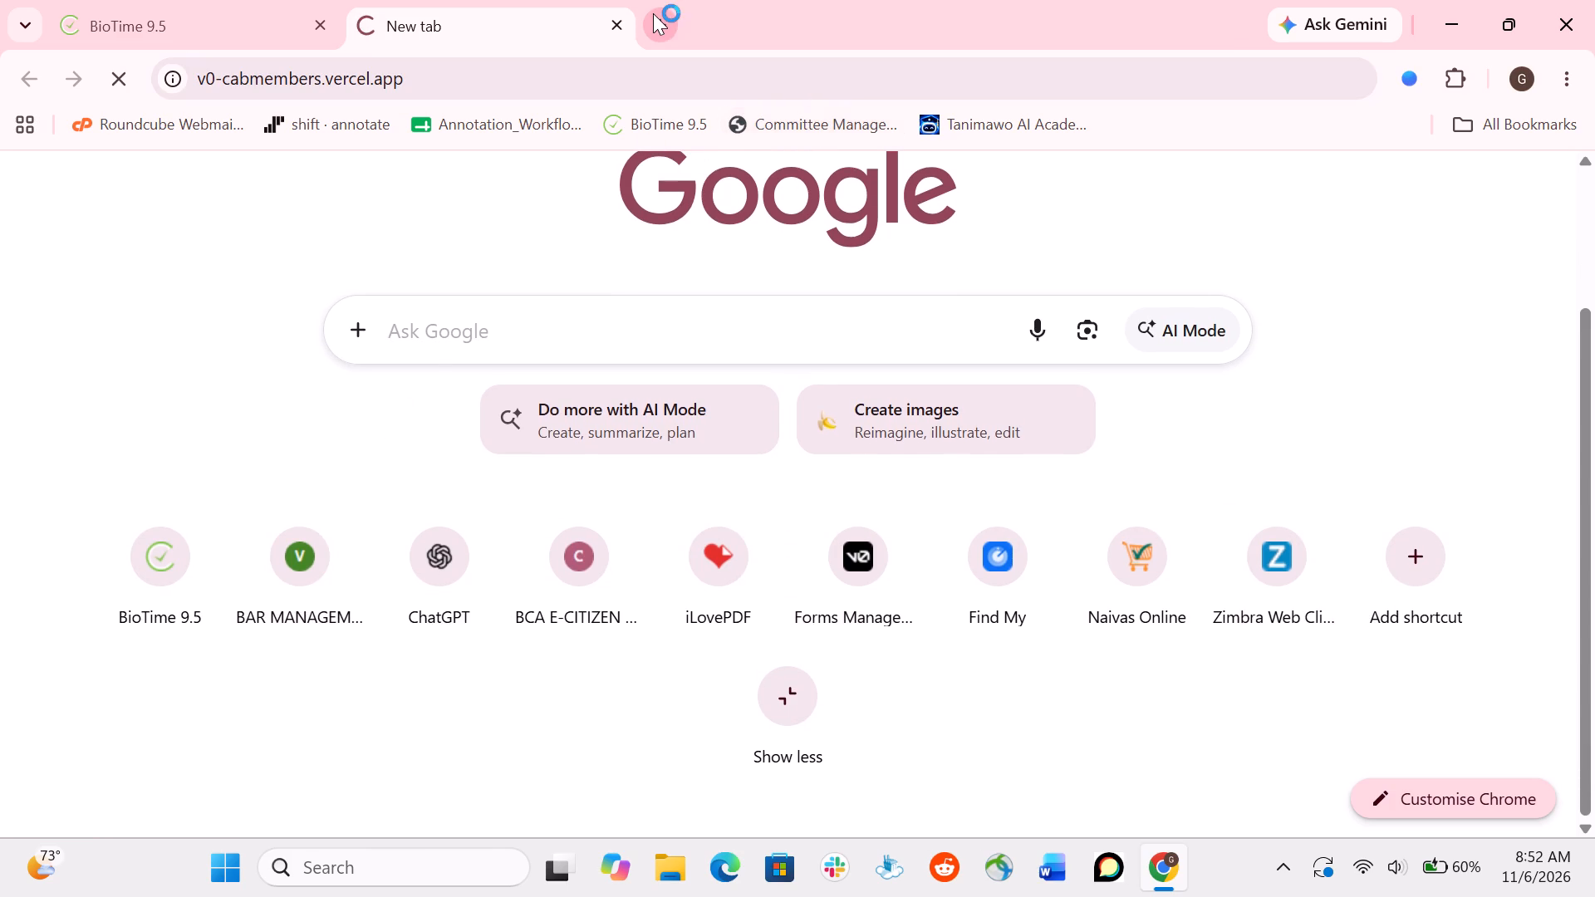
Open BioTime 9.5 in another new tab and filter its Meeting list by Meeting Date set to Today.
{"action": "left_click", "coordinate": [653, 17]}
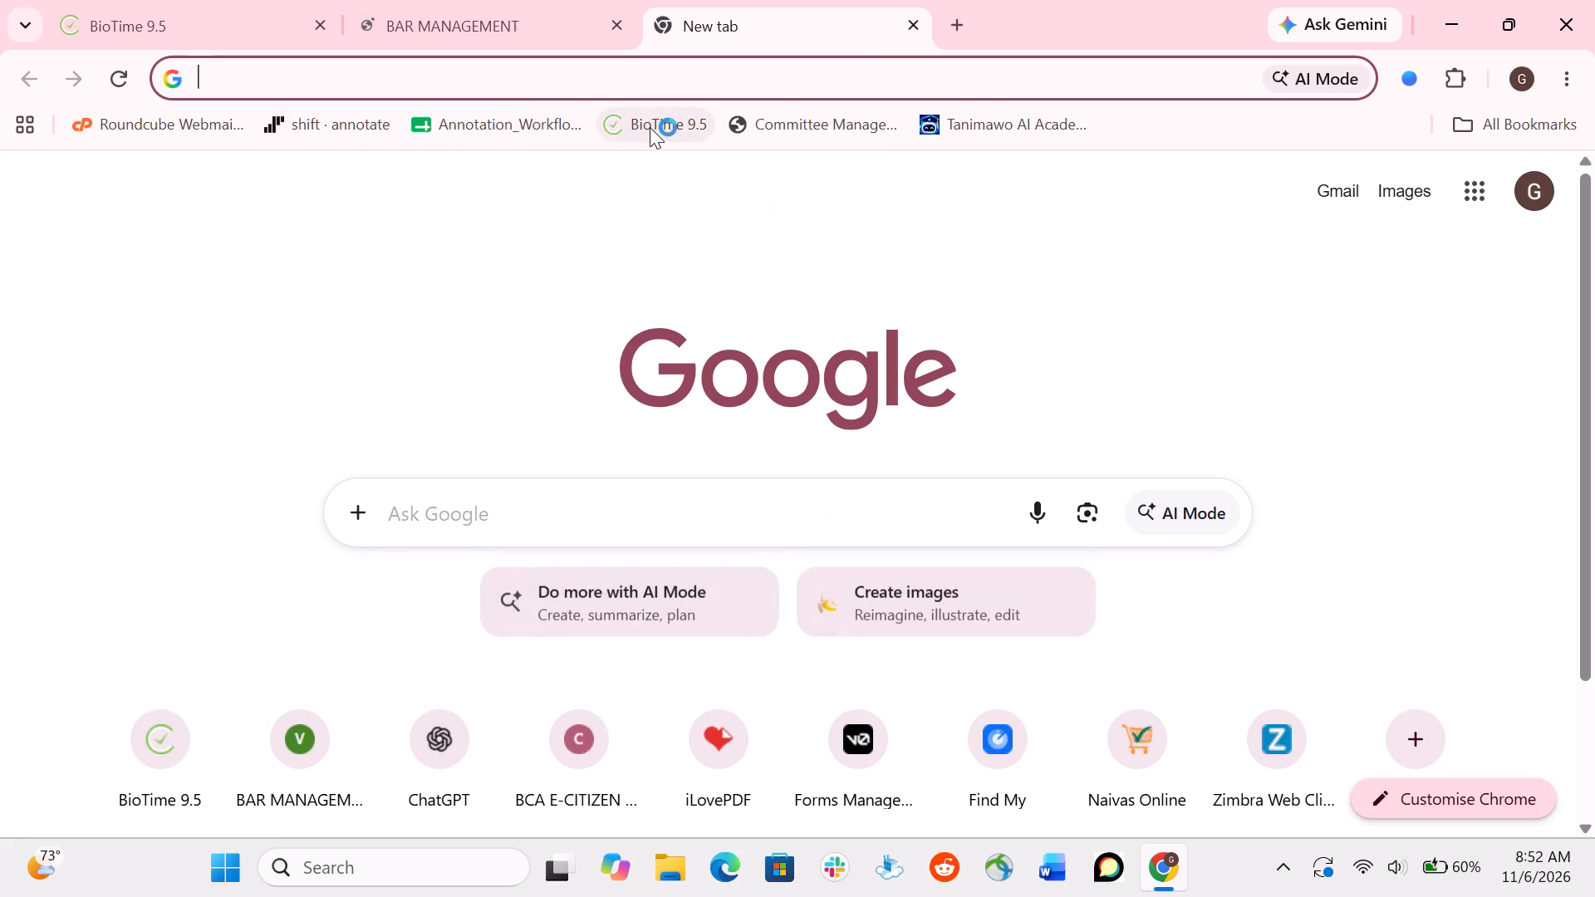
{"action": "left_click", "coordinate": [650, 127]}
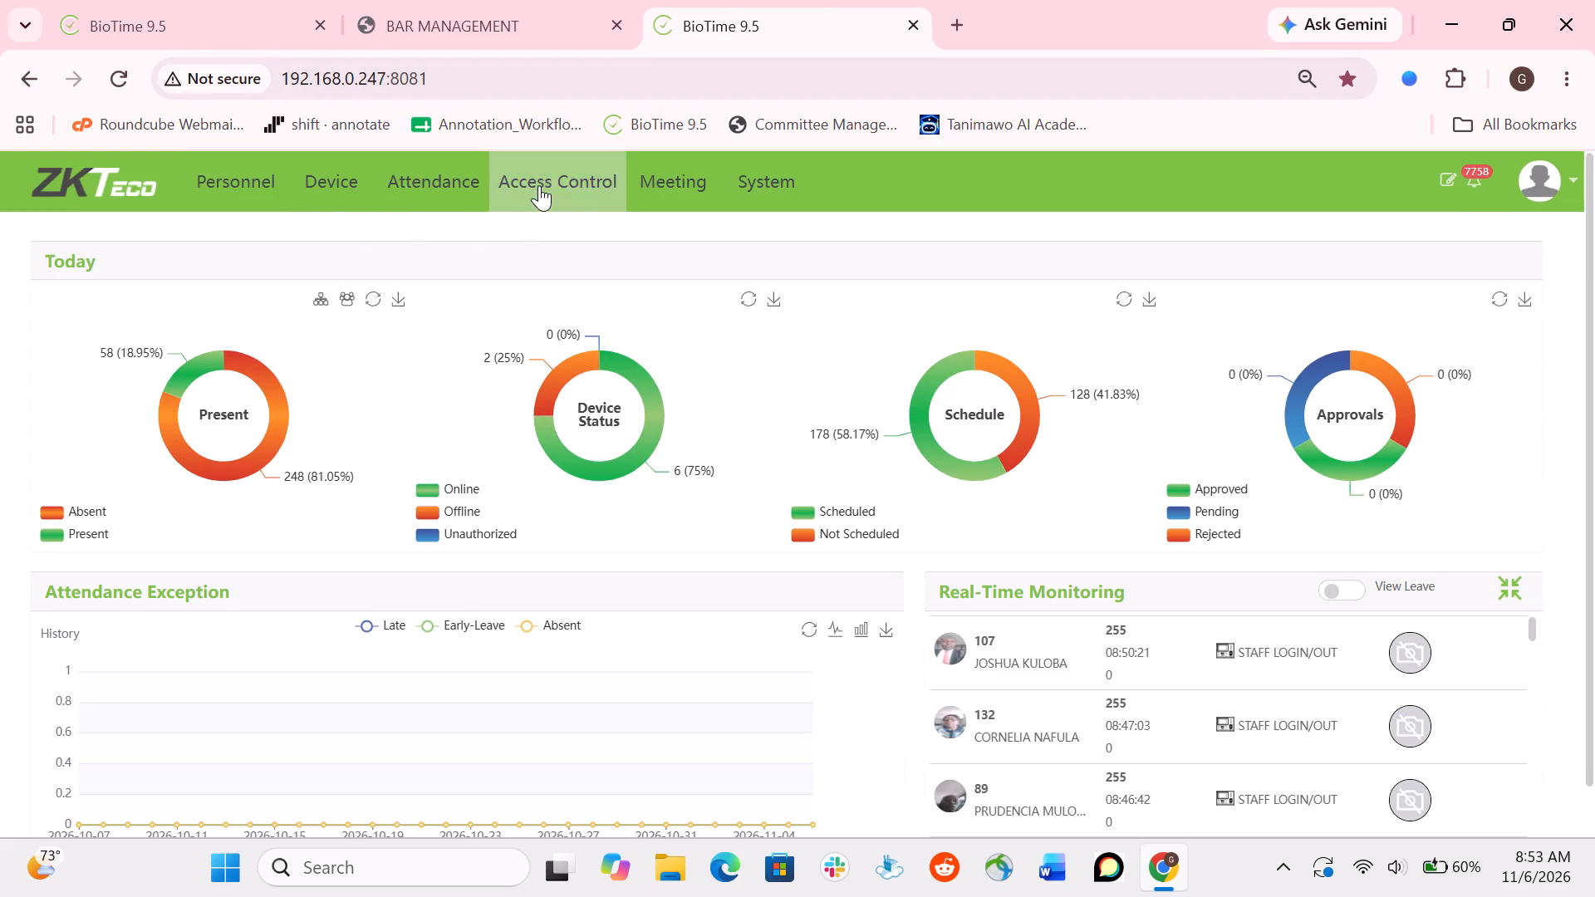
{"action": "left_click", "coordinate": [689, 184]}
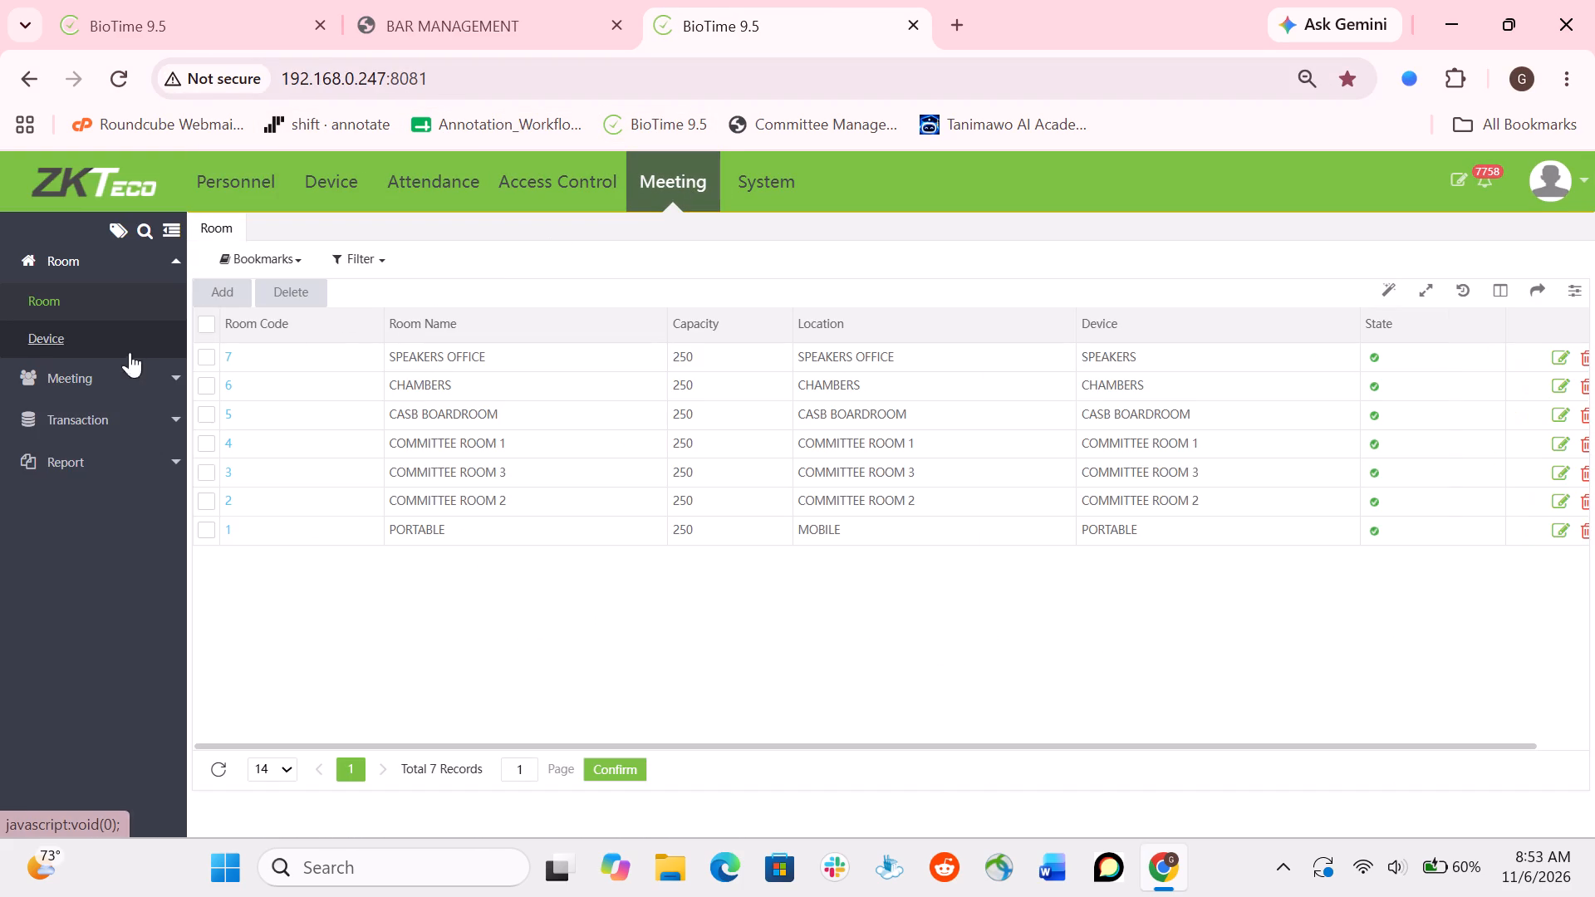
{"action": "left_click", "coordinate": [80, 377]}
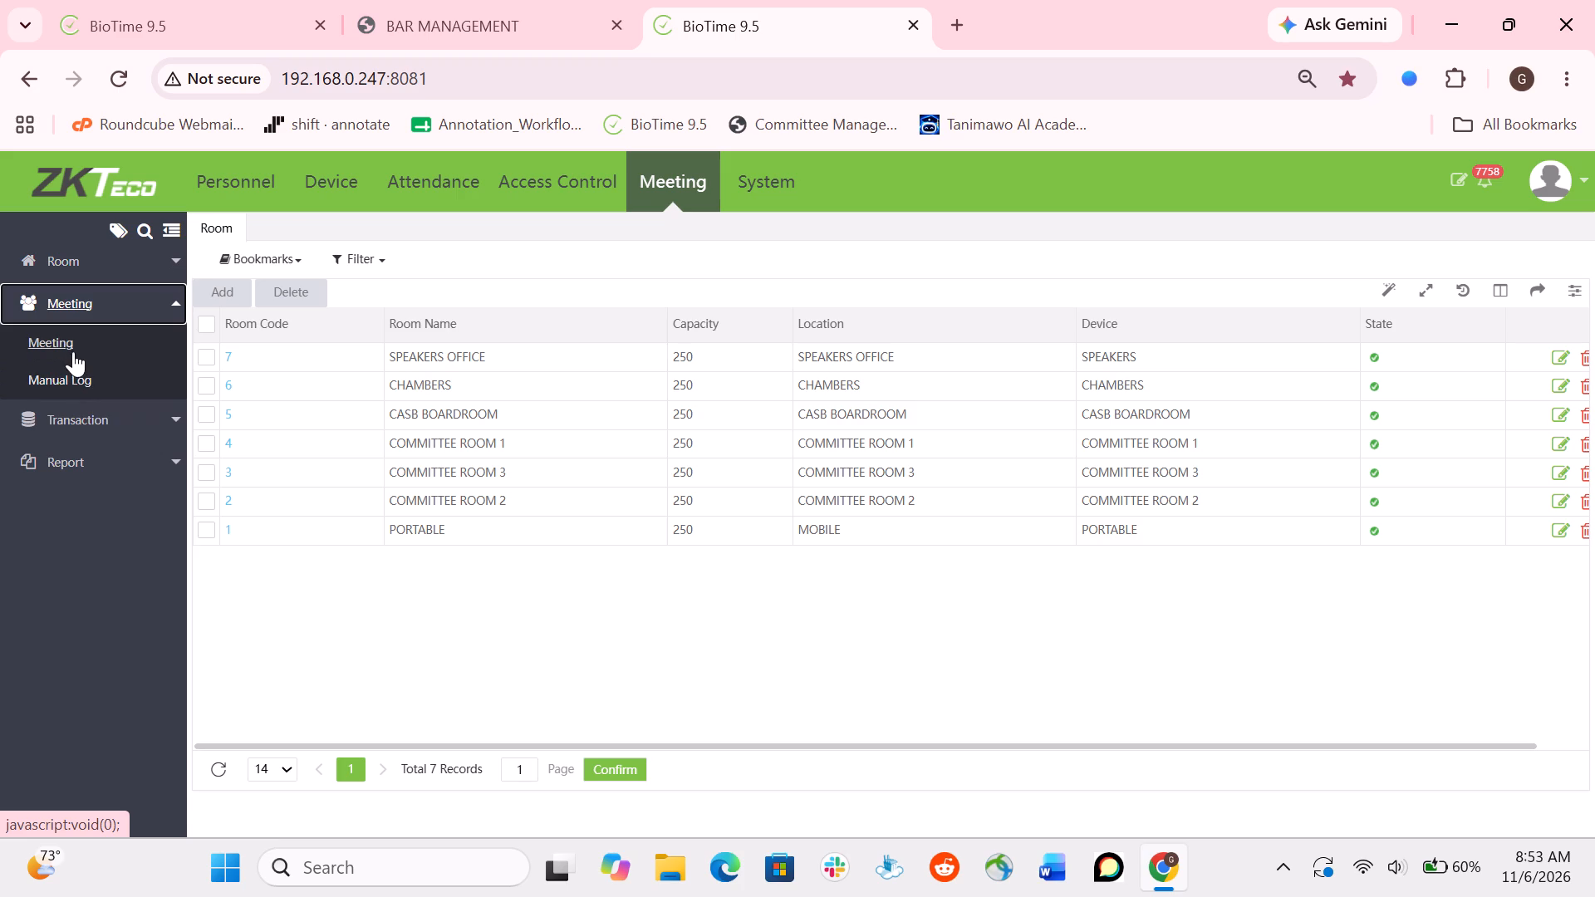
{"action": "left_click", "coordinate": [55, 342]}
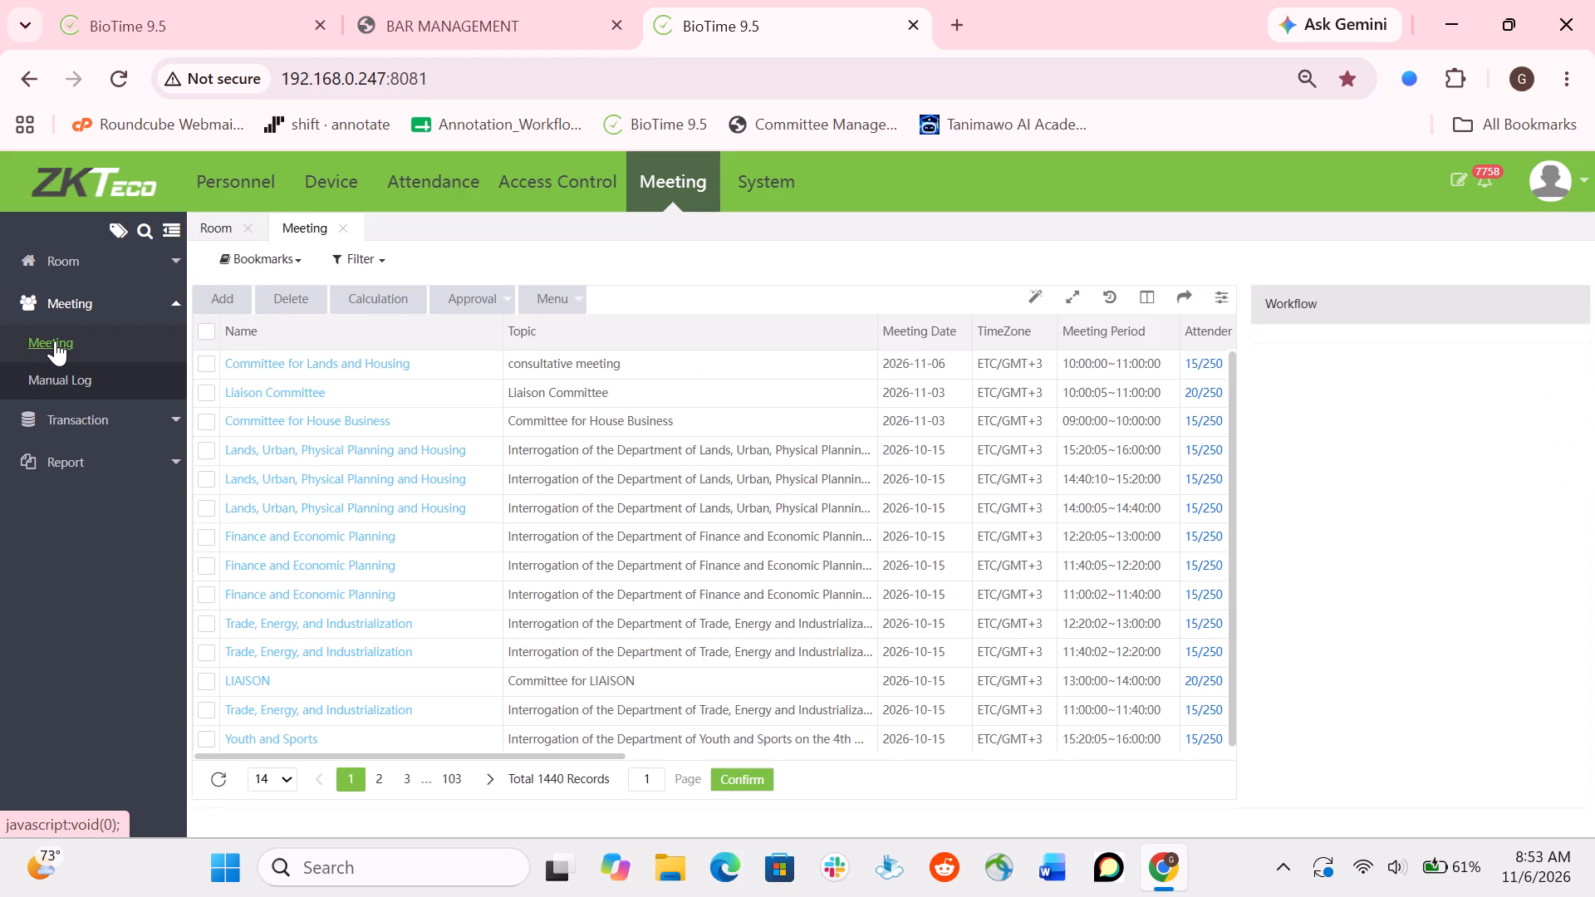
{"action": "left_click", "coordinate": [381, 266]}
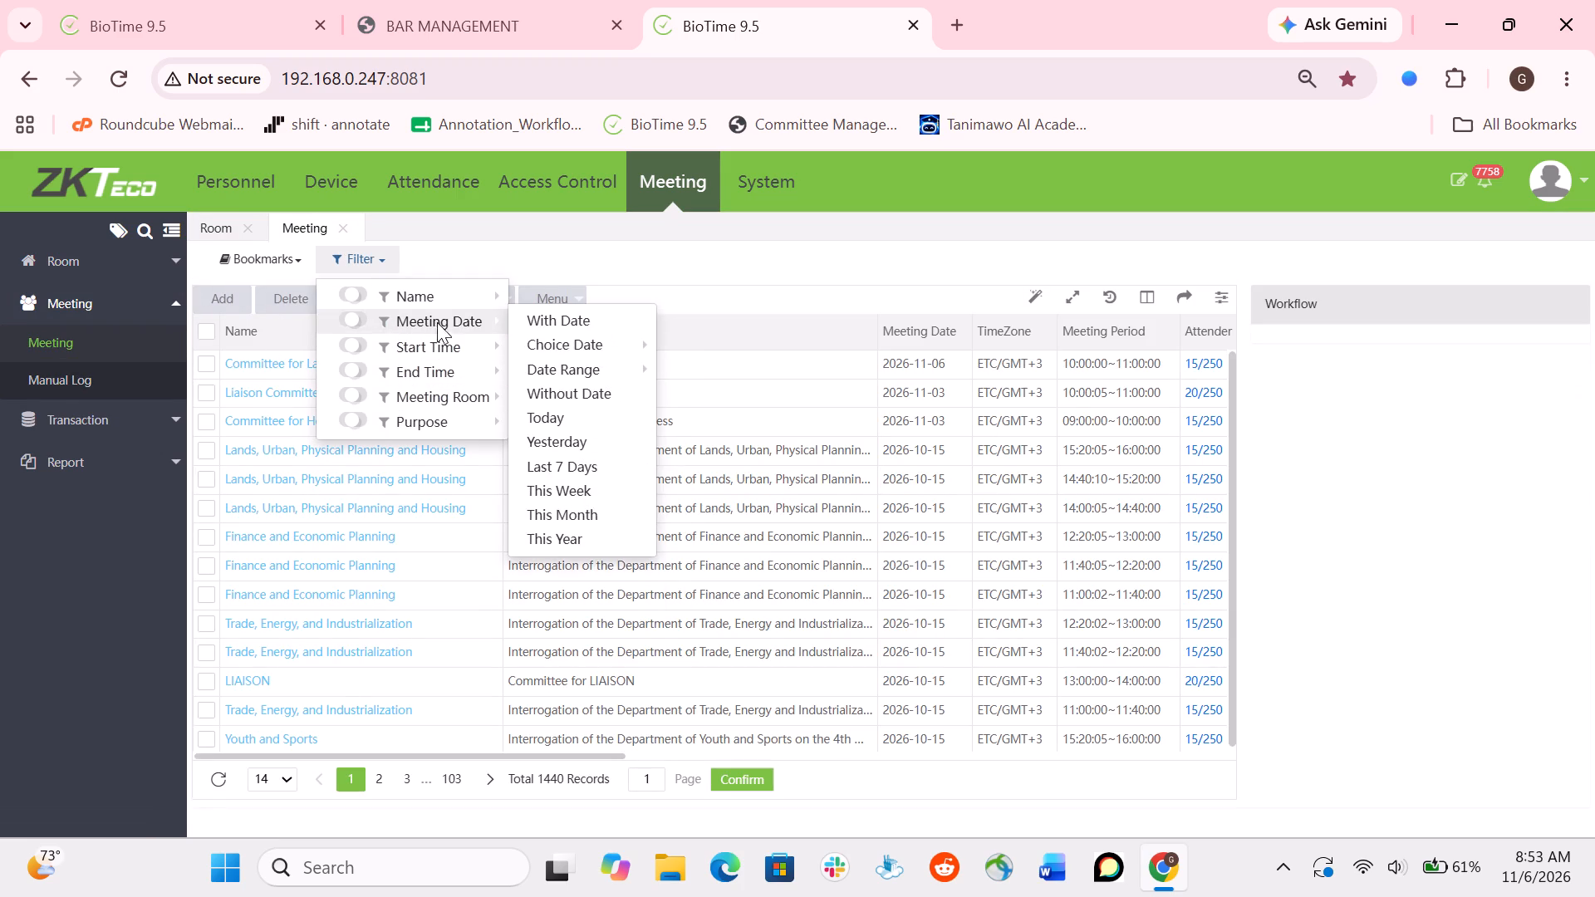
{"action": "left_click", "coordinate": [552, 411]}
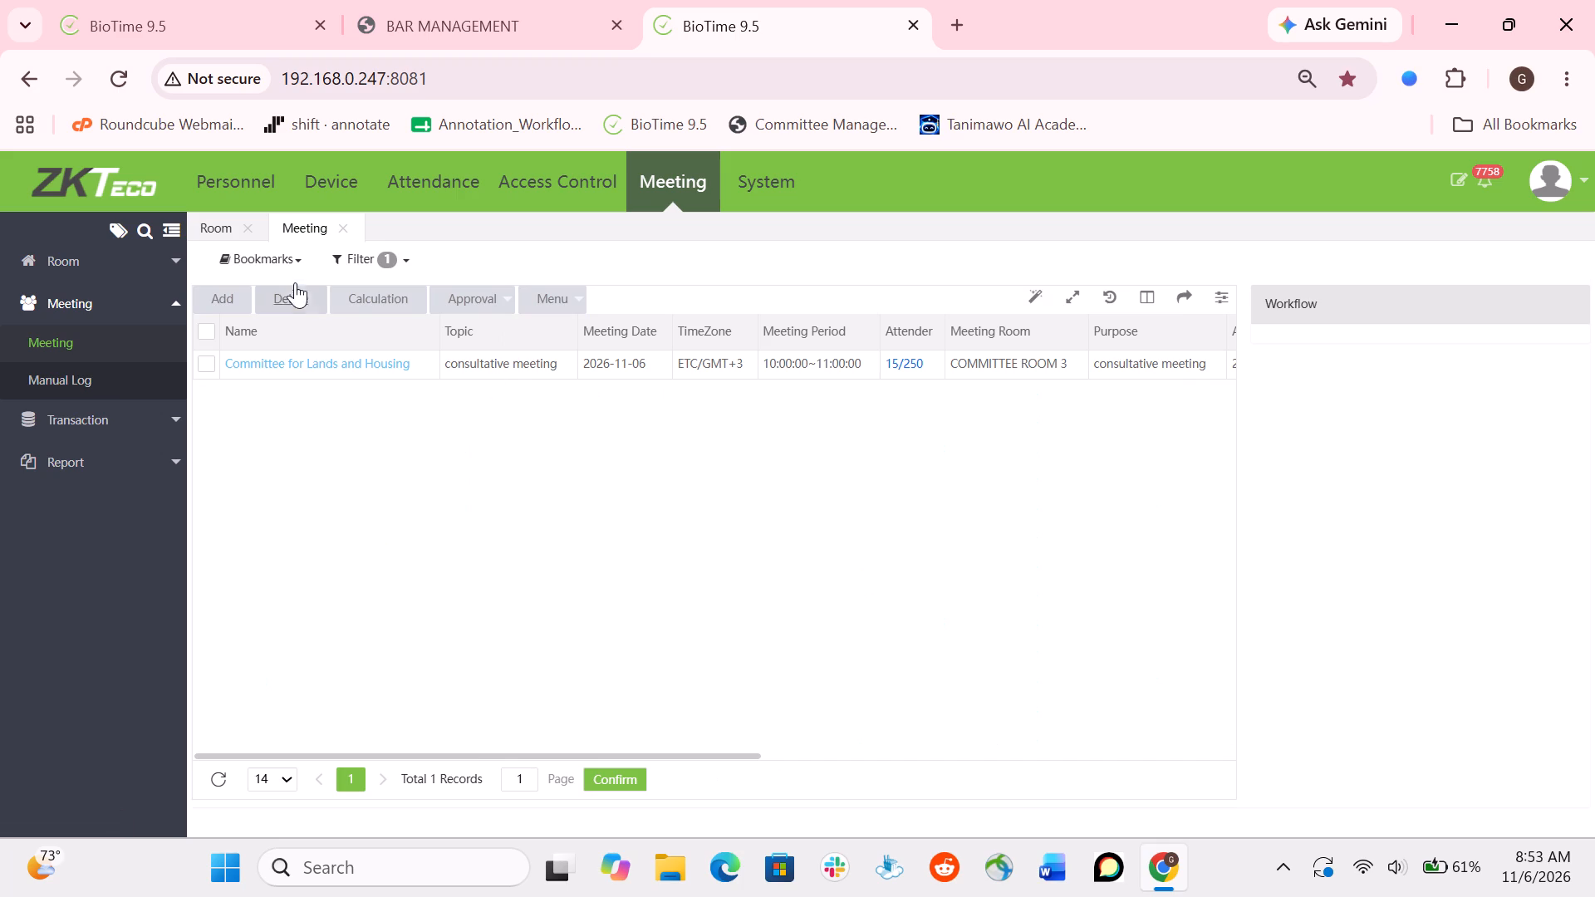
Start adding a new meeting and paste Committee for Lands and Housing as its name.
{"action": "left_click", "coordinate": [223, 301]}
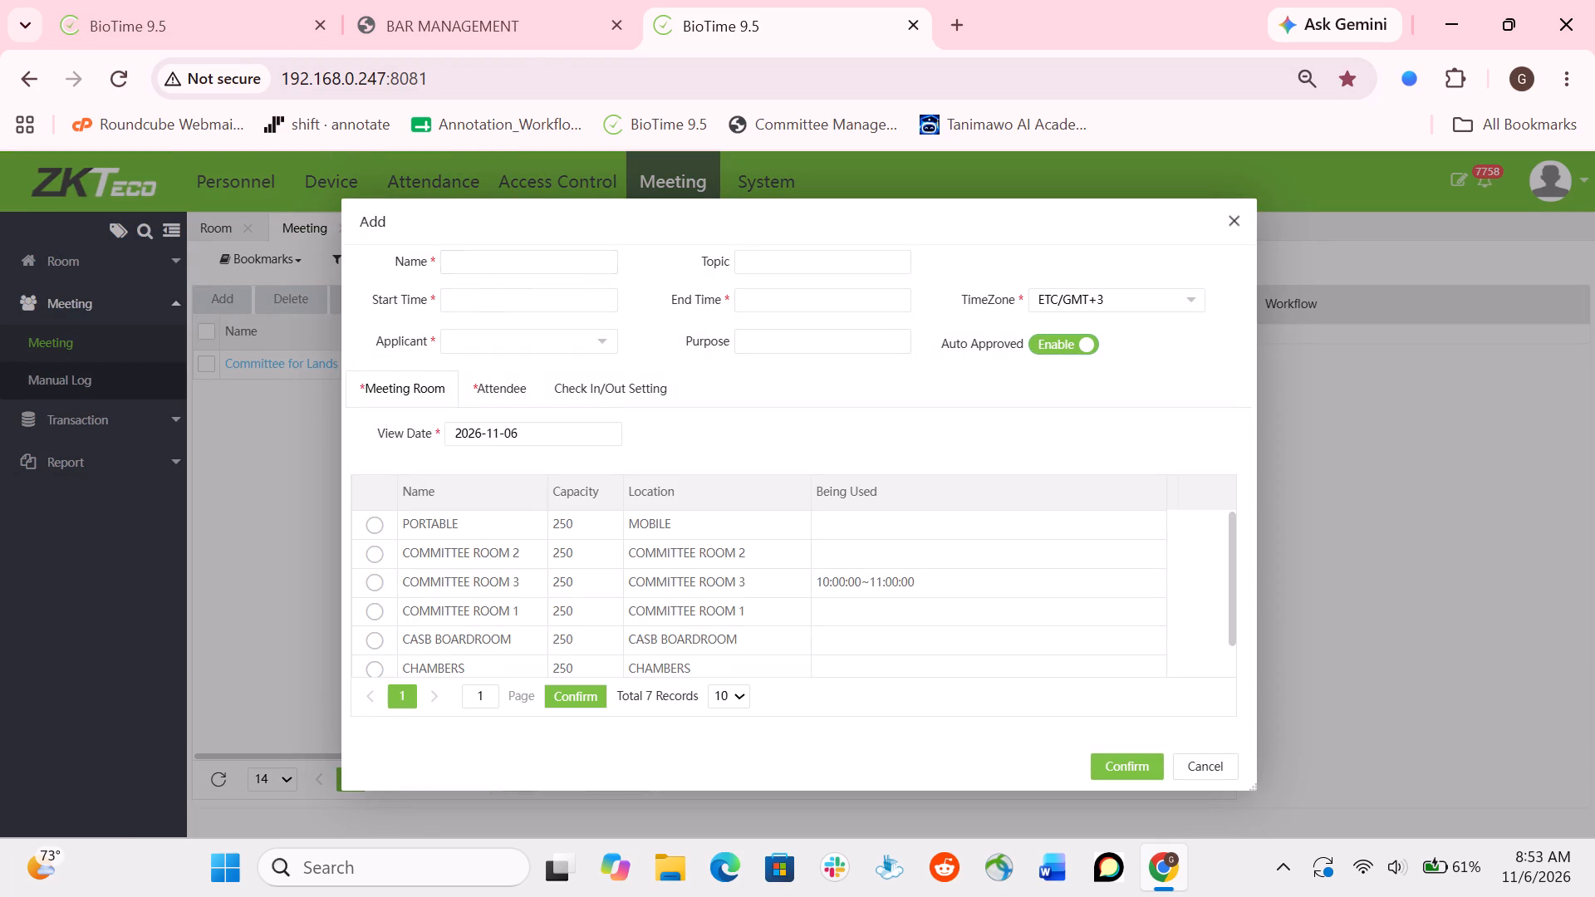
{"action": "left_click", "coordinate": [479, 270]}
{"action": "key", "text": "ctrl+v"}
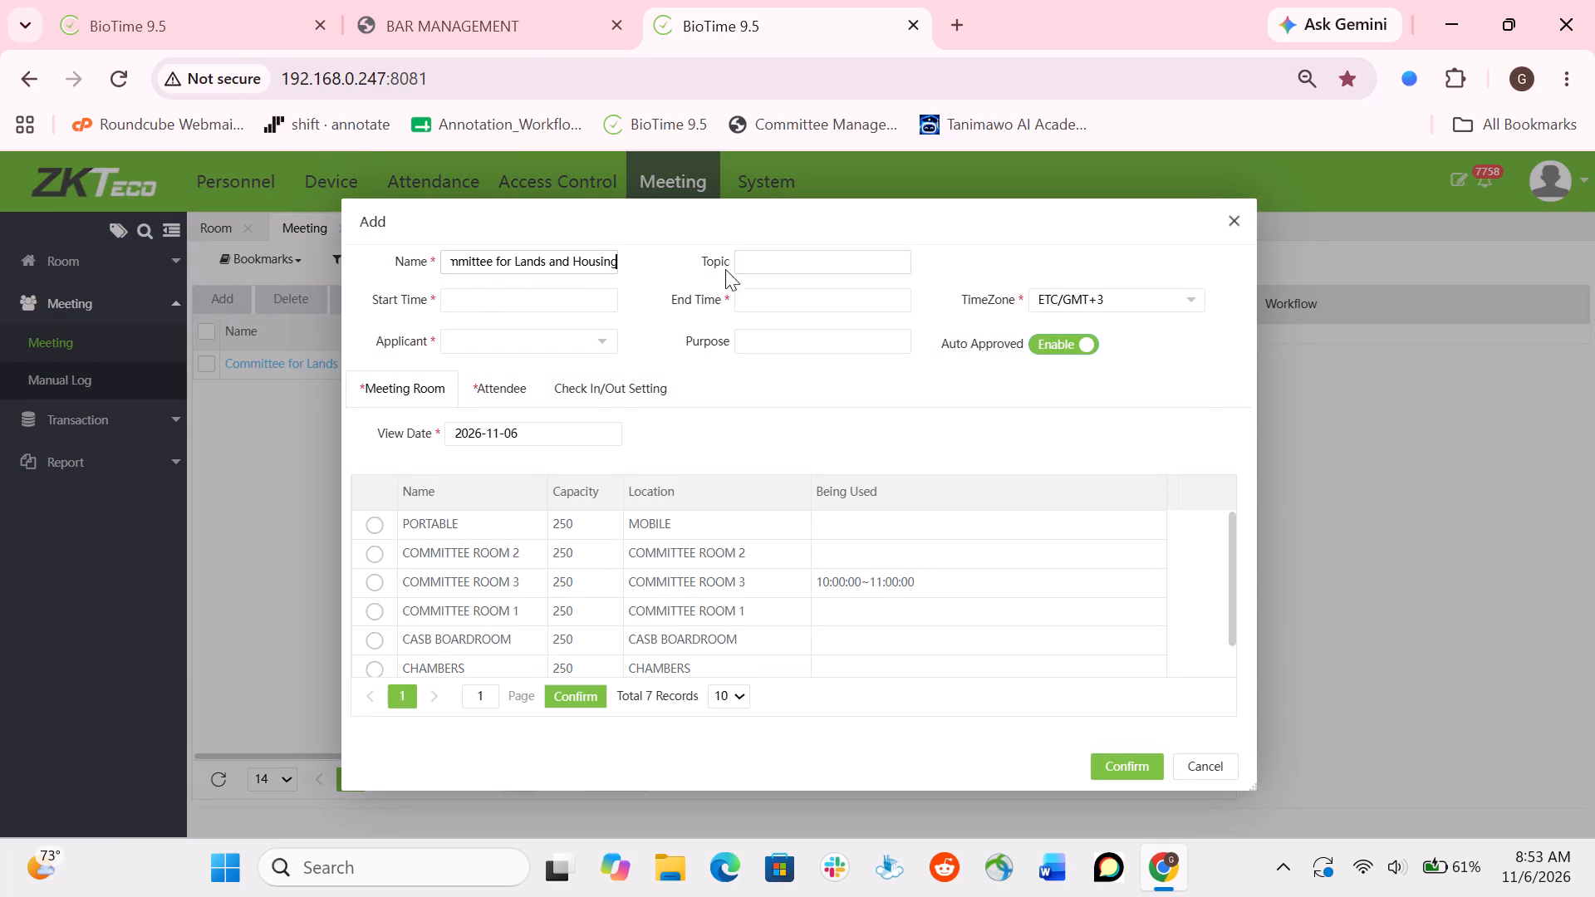
Copy the topic "consultative meeting" from the existing Lands and Housing meeting into the new meeting's Topic and Purpose.
{"action": "left_click", "coordinate": [760, 261]}
{"action": "left_click", "coordinate": [181, 23]}
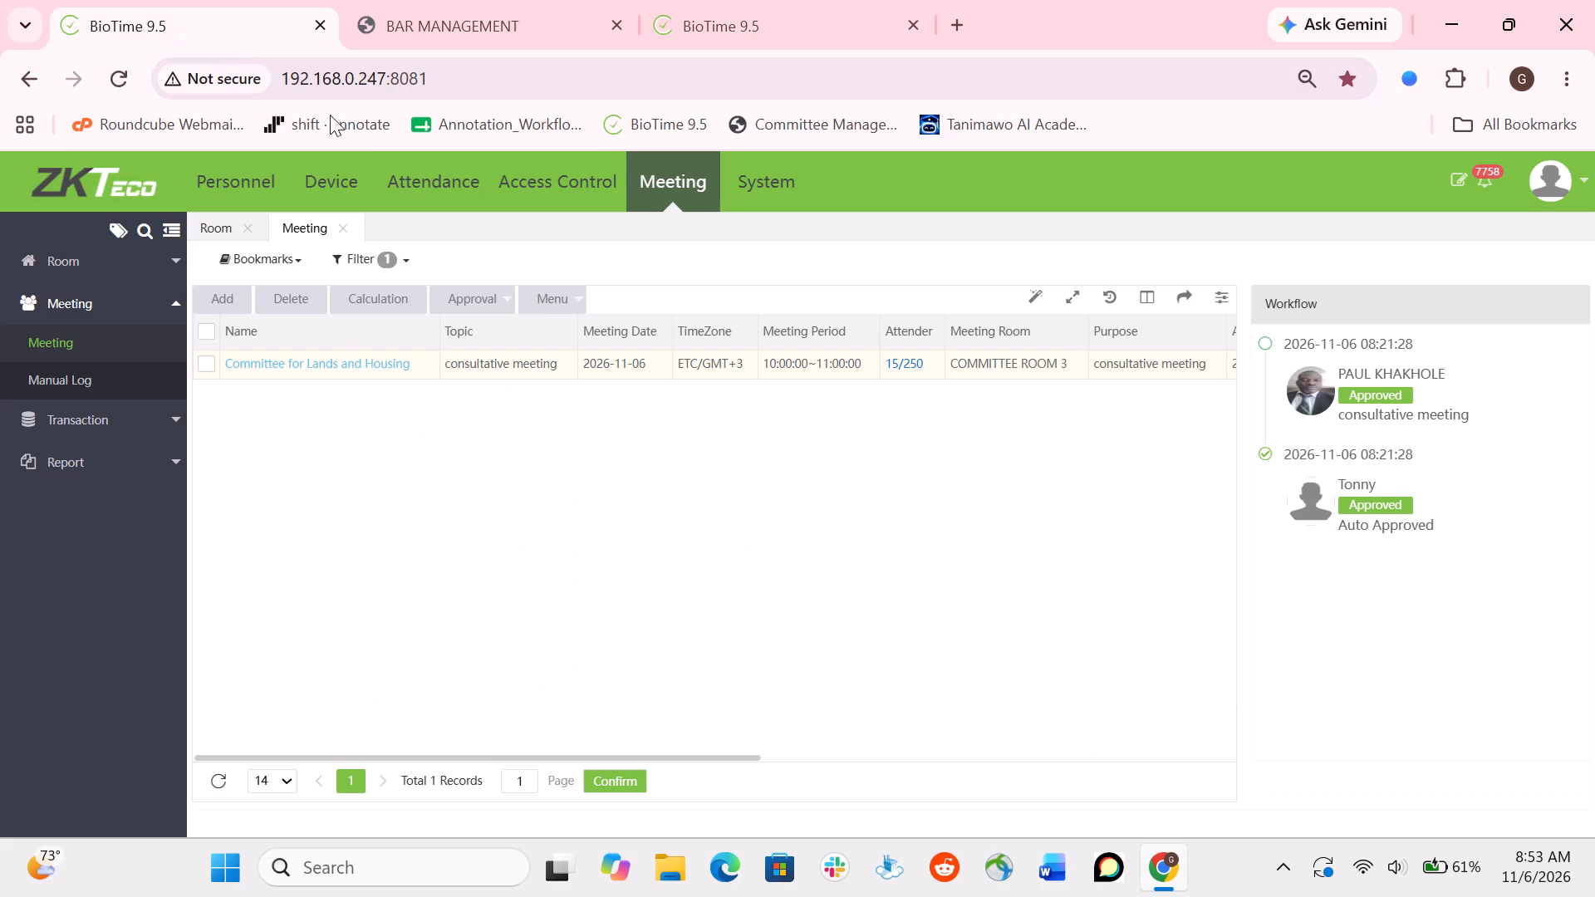
{"action": "left_click", "coordinate": [343, 360]}
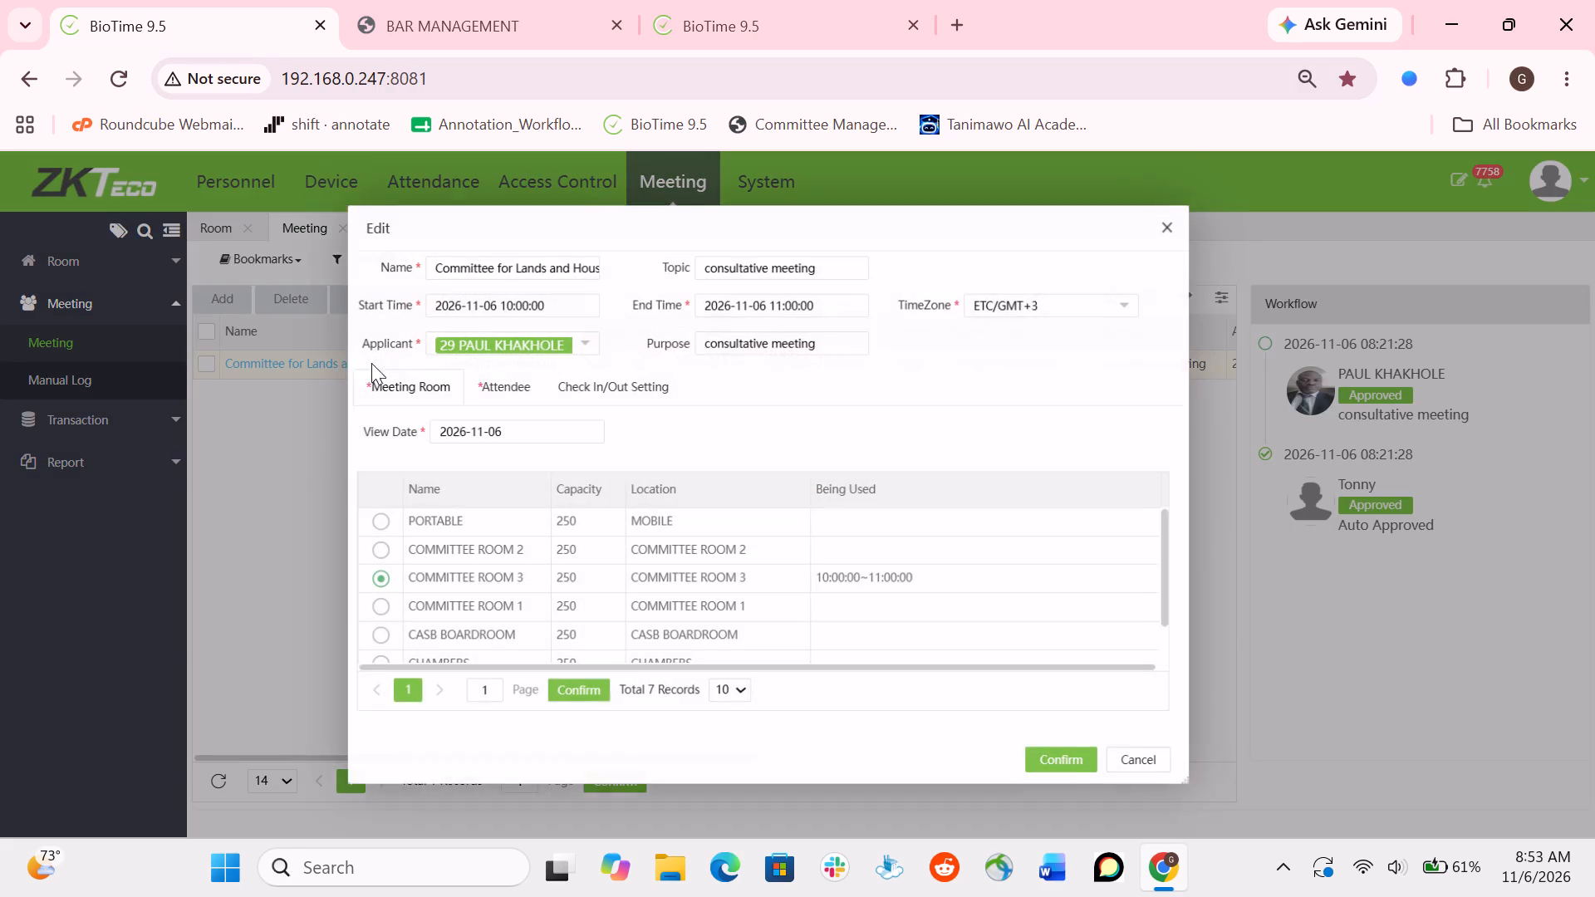
{"action": "left_click_drag", "start_coordinate": [702, 267], "coordinate": [713, 267]}
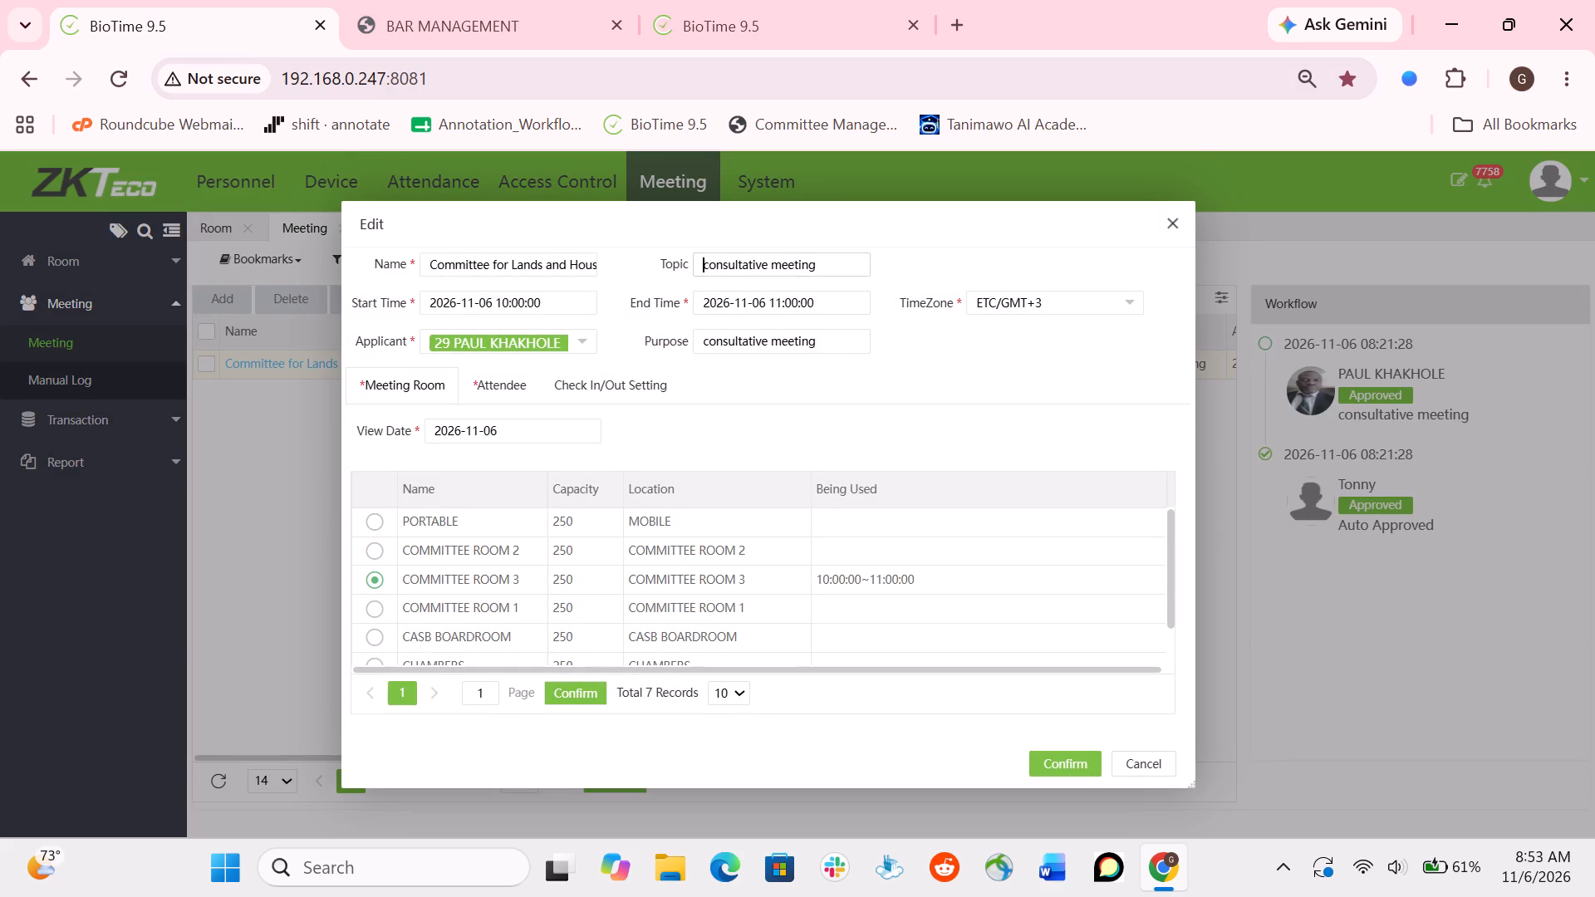
{"action": "left_click_drag", "start_coordinate": [713, 267], "coordinate": [893, 257]}
{"action": "key", "text": "ctrl+c"}
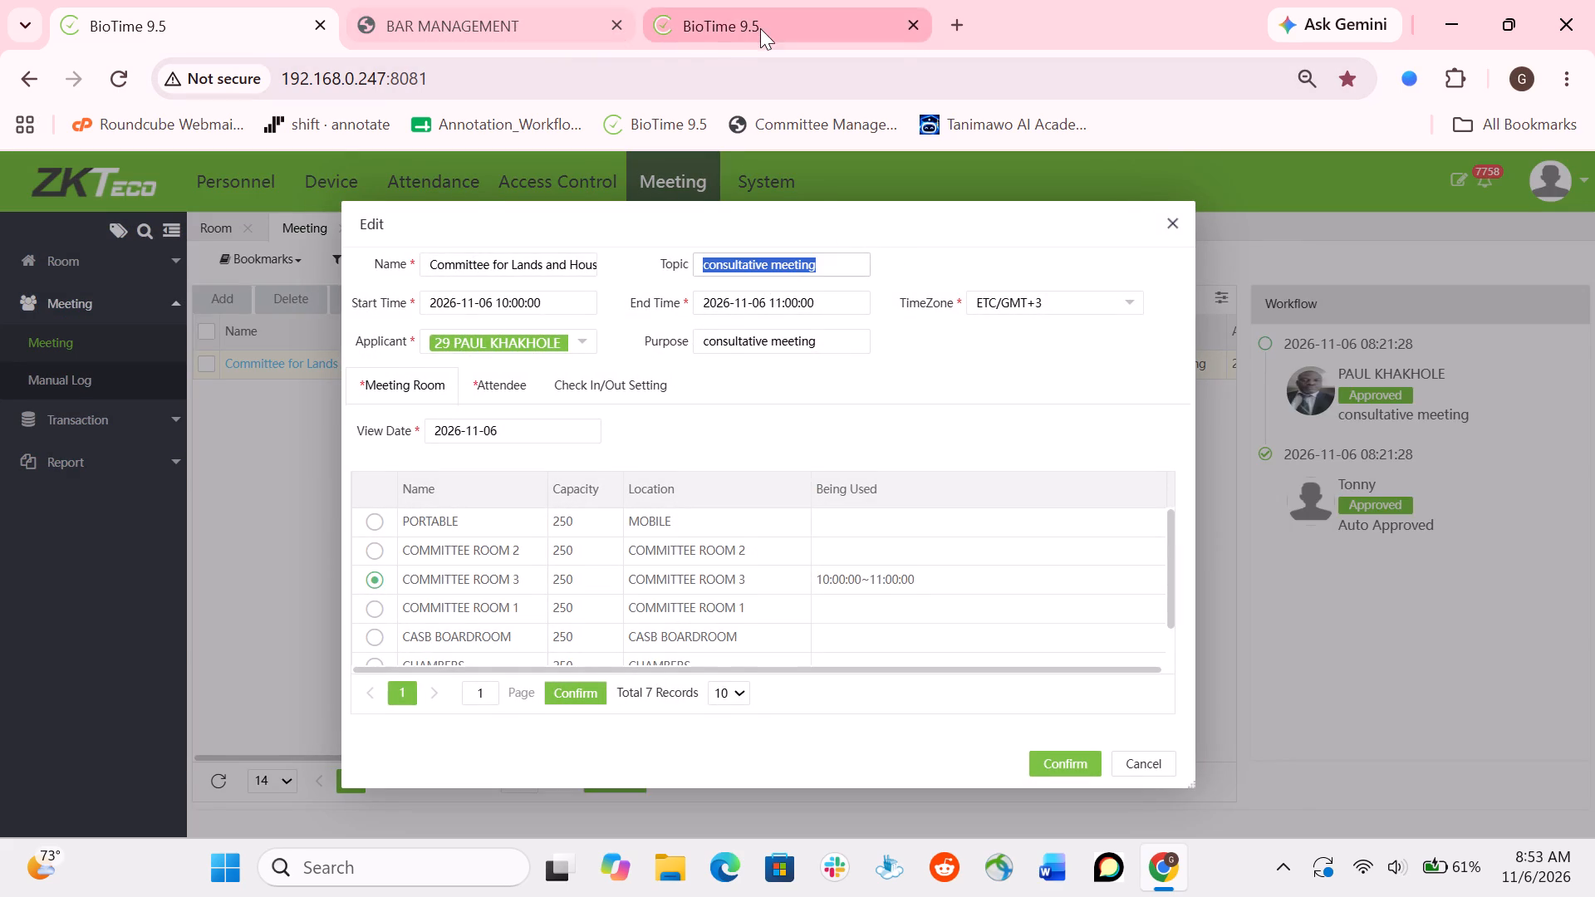
{"action": "left_click", "coordinate": [760, 28]}
{"action": "left_click", "coordinate": [767, 258]}
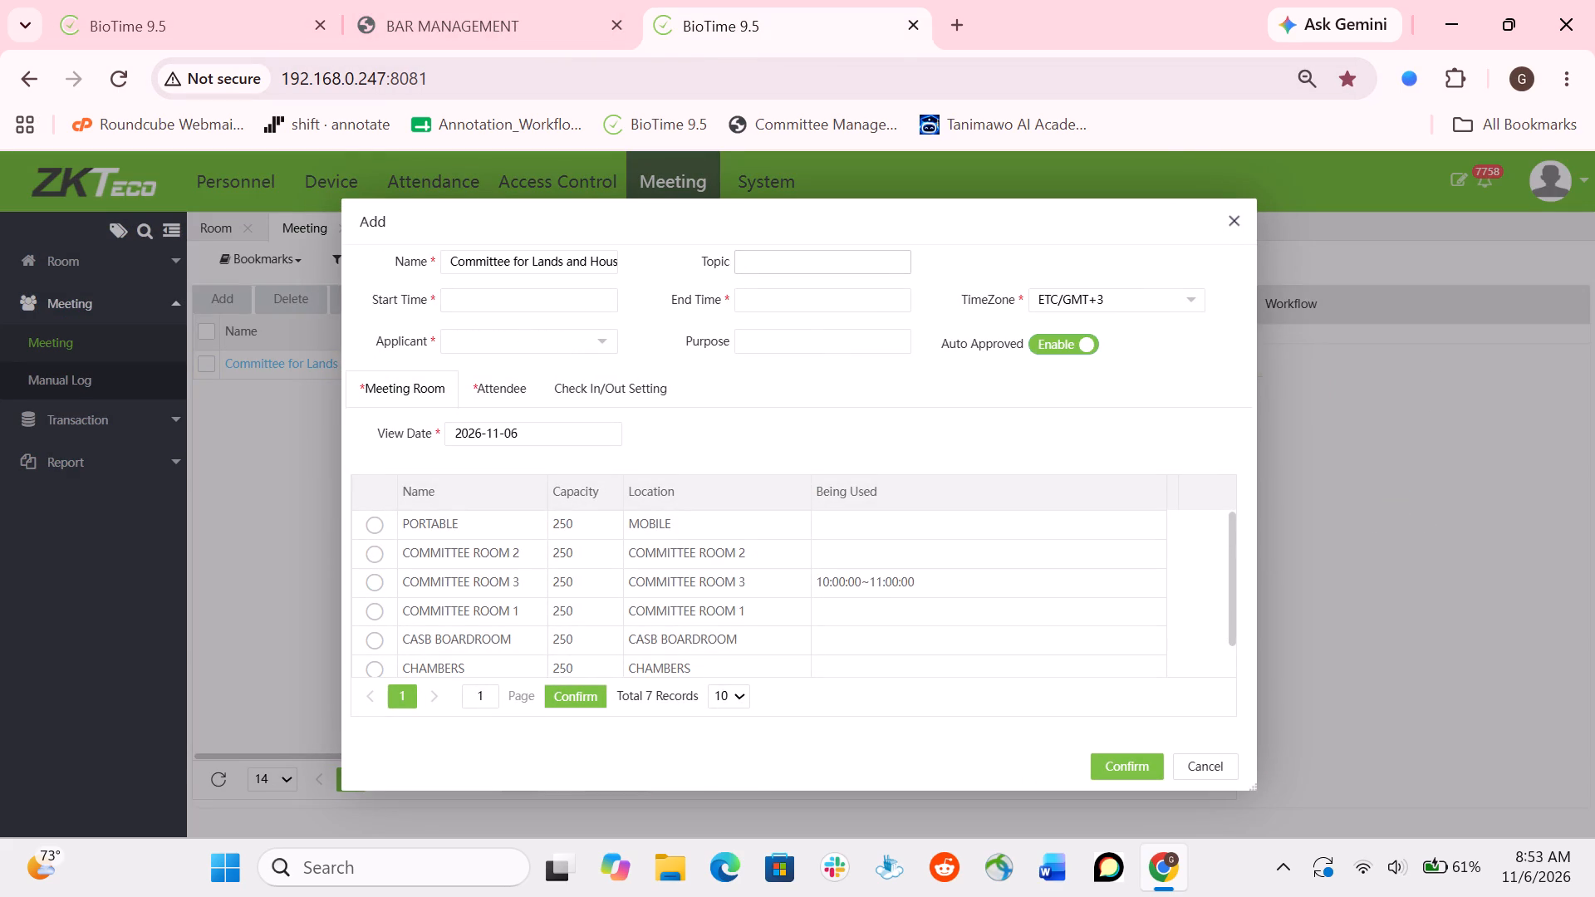
{"action": "key", "text": "ctrl+v"}
{"action": "left_click", "coordinate": [767, 339]}
{"action": "key", "text": "ctrl+v"}
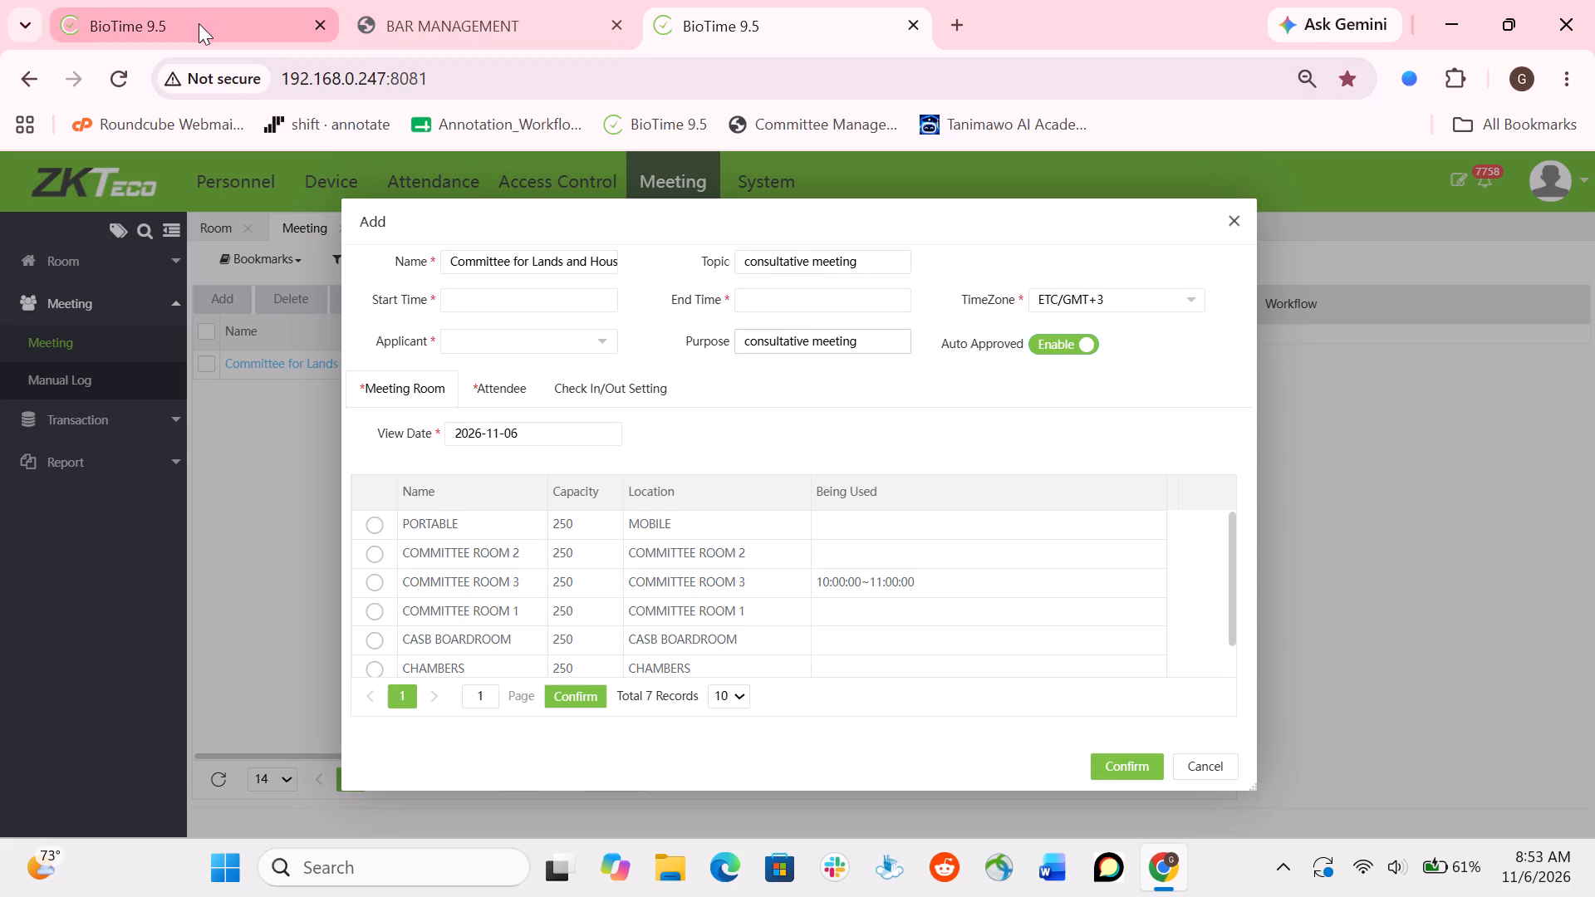
{"action": "left_click", "coordinate": [199, 23]}
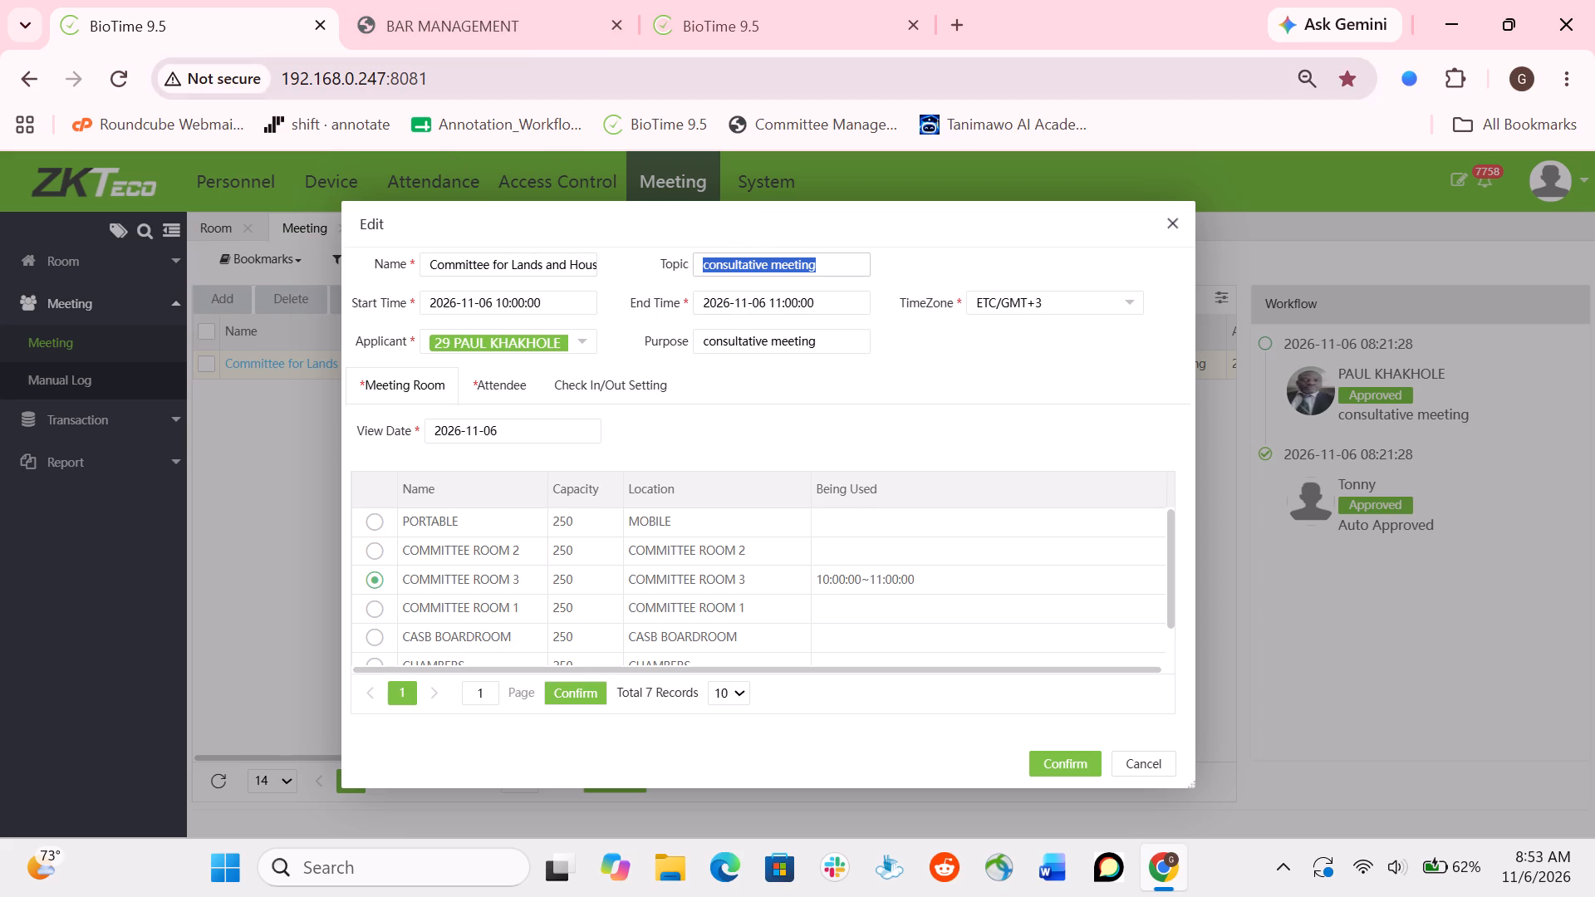
{"action": "left_click", "coordinate": [728, 29]}
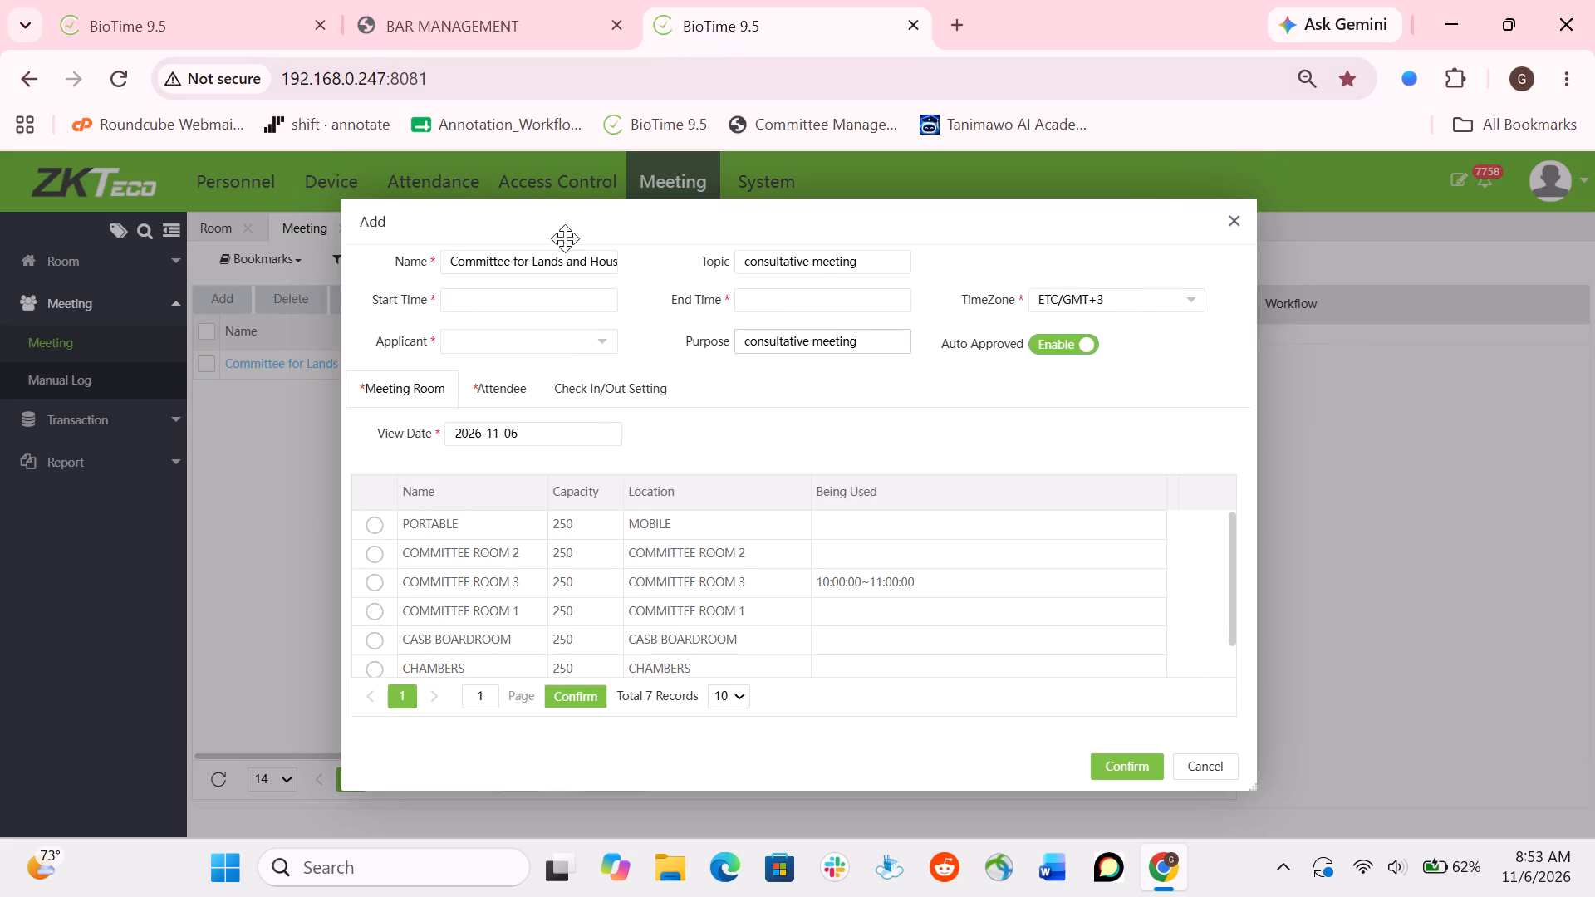
{"action": "left_click", "coordinate": [508, 301]}
{"action": "left_click", "coordinate": [510, 596]}
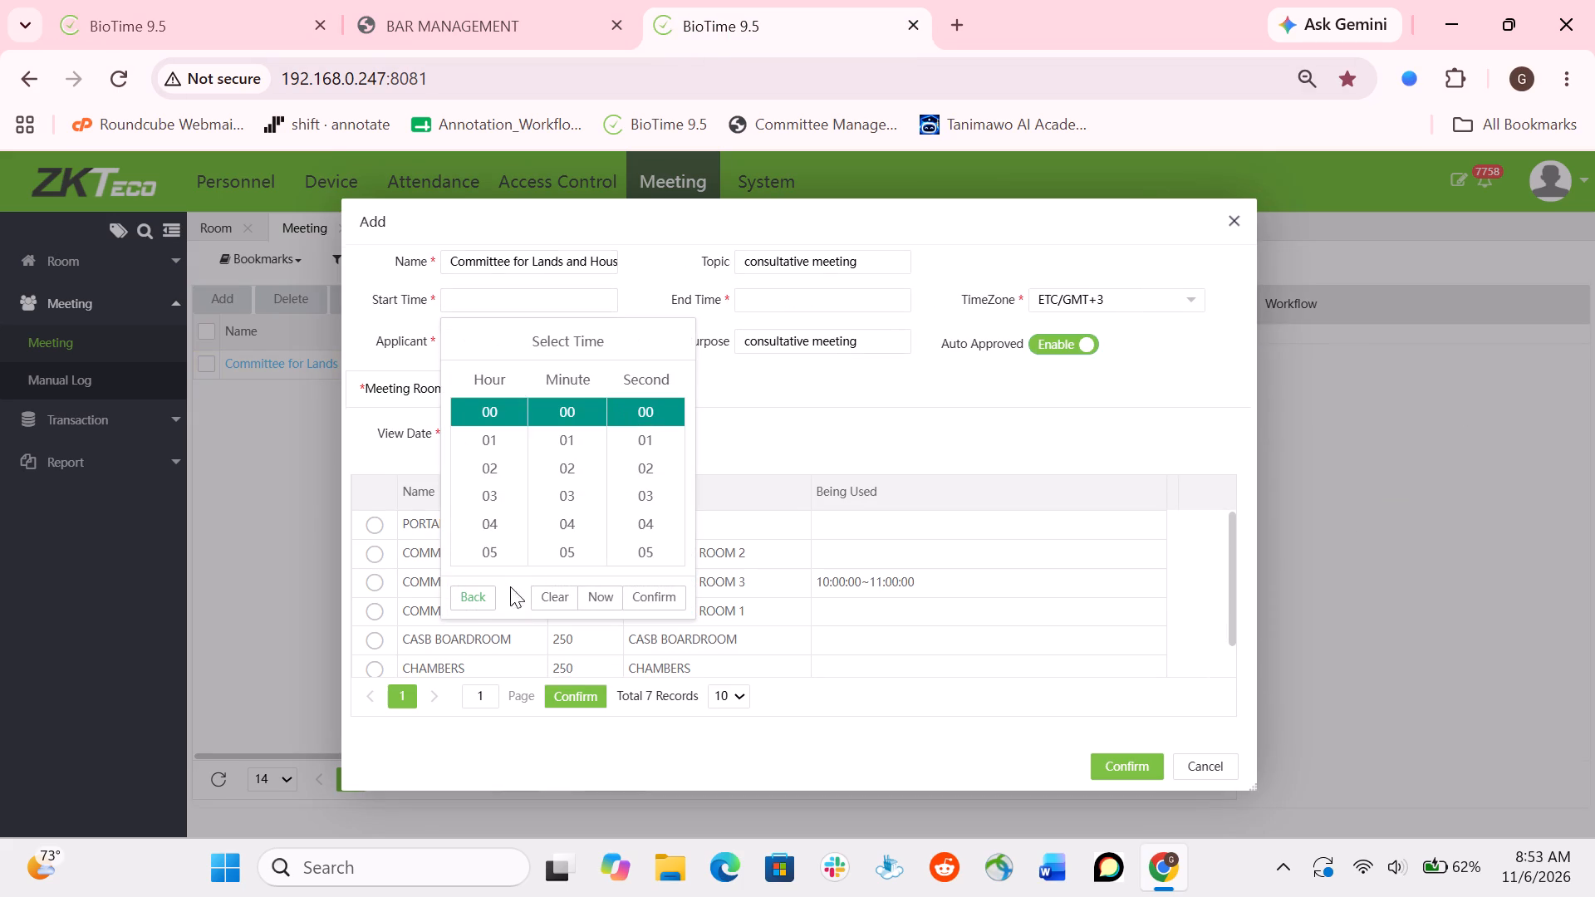
{"action": "scroll", "coordinate": [499, 478], "scroll_direction": "down", "scroll_amount": 2}
{"action": "left_click", "coordinate": [505, 471]}
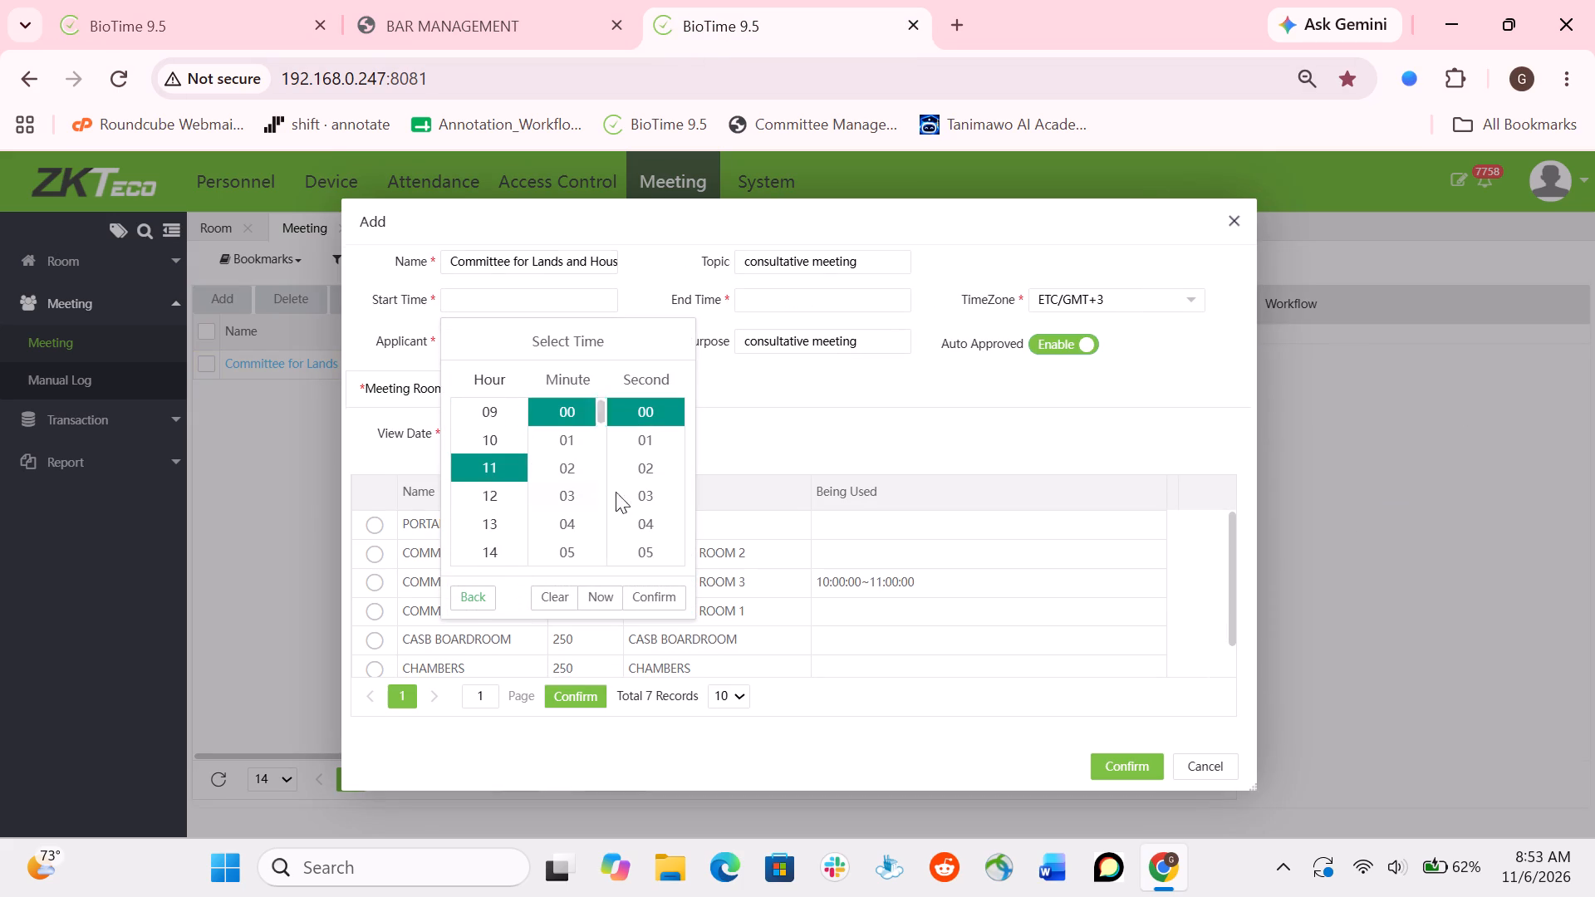
{"action": "left_click", "coordinate": [663, 542]}
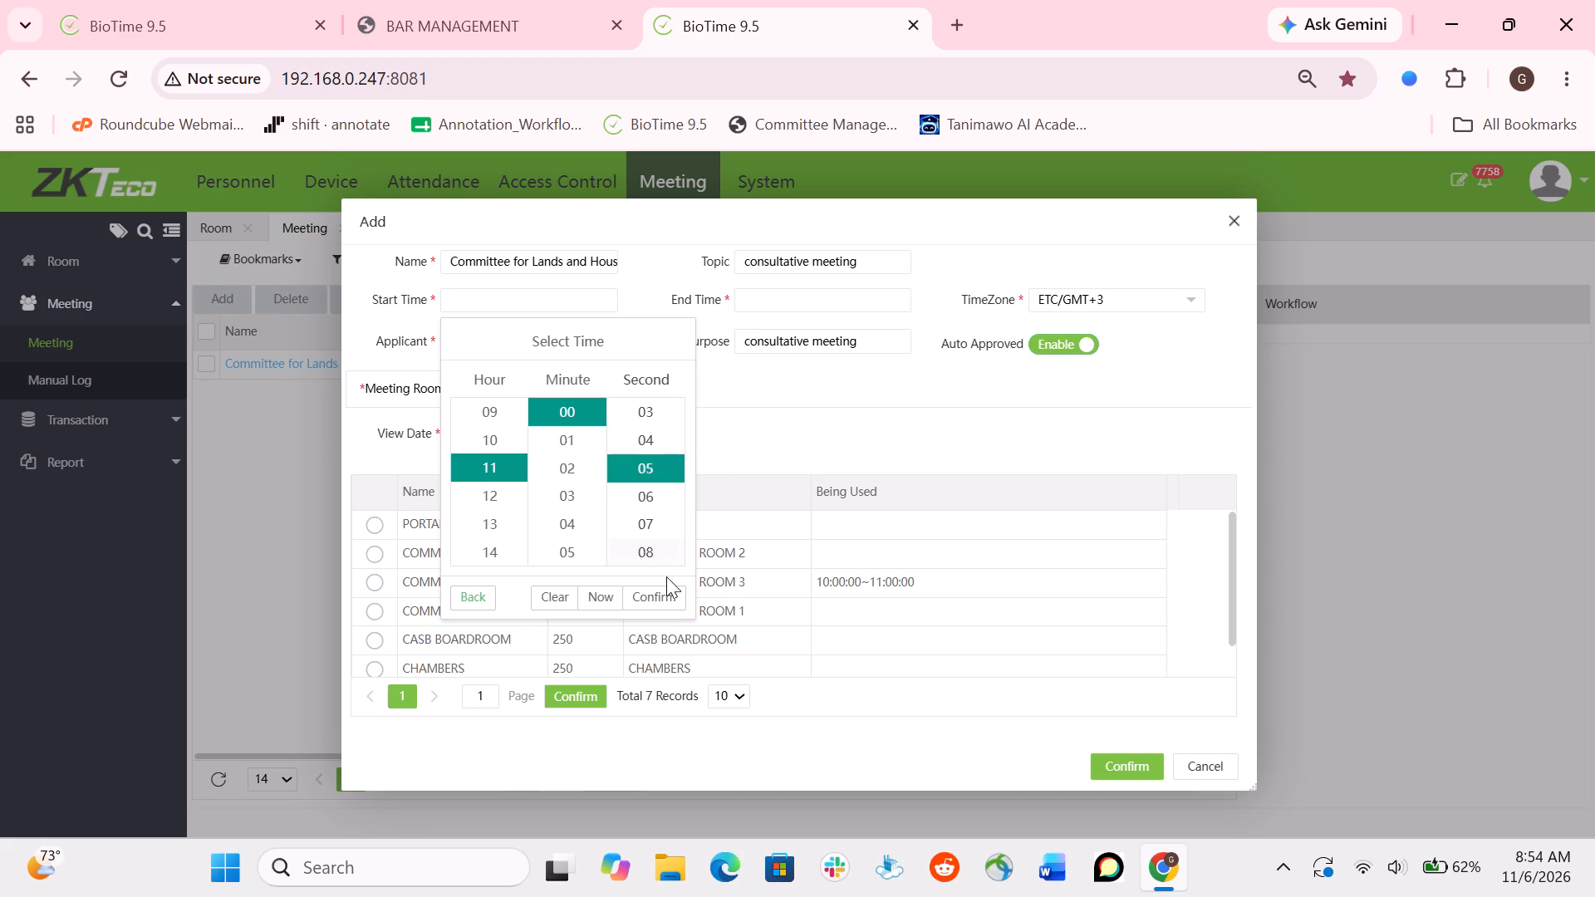
{"action": "left_click", "coordinate": [667, 594]}
{"action": "left_click", "coordinate": [745, 297]}
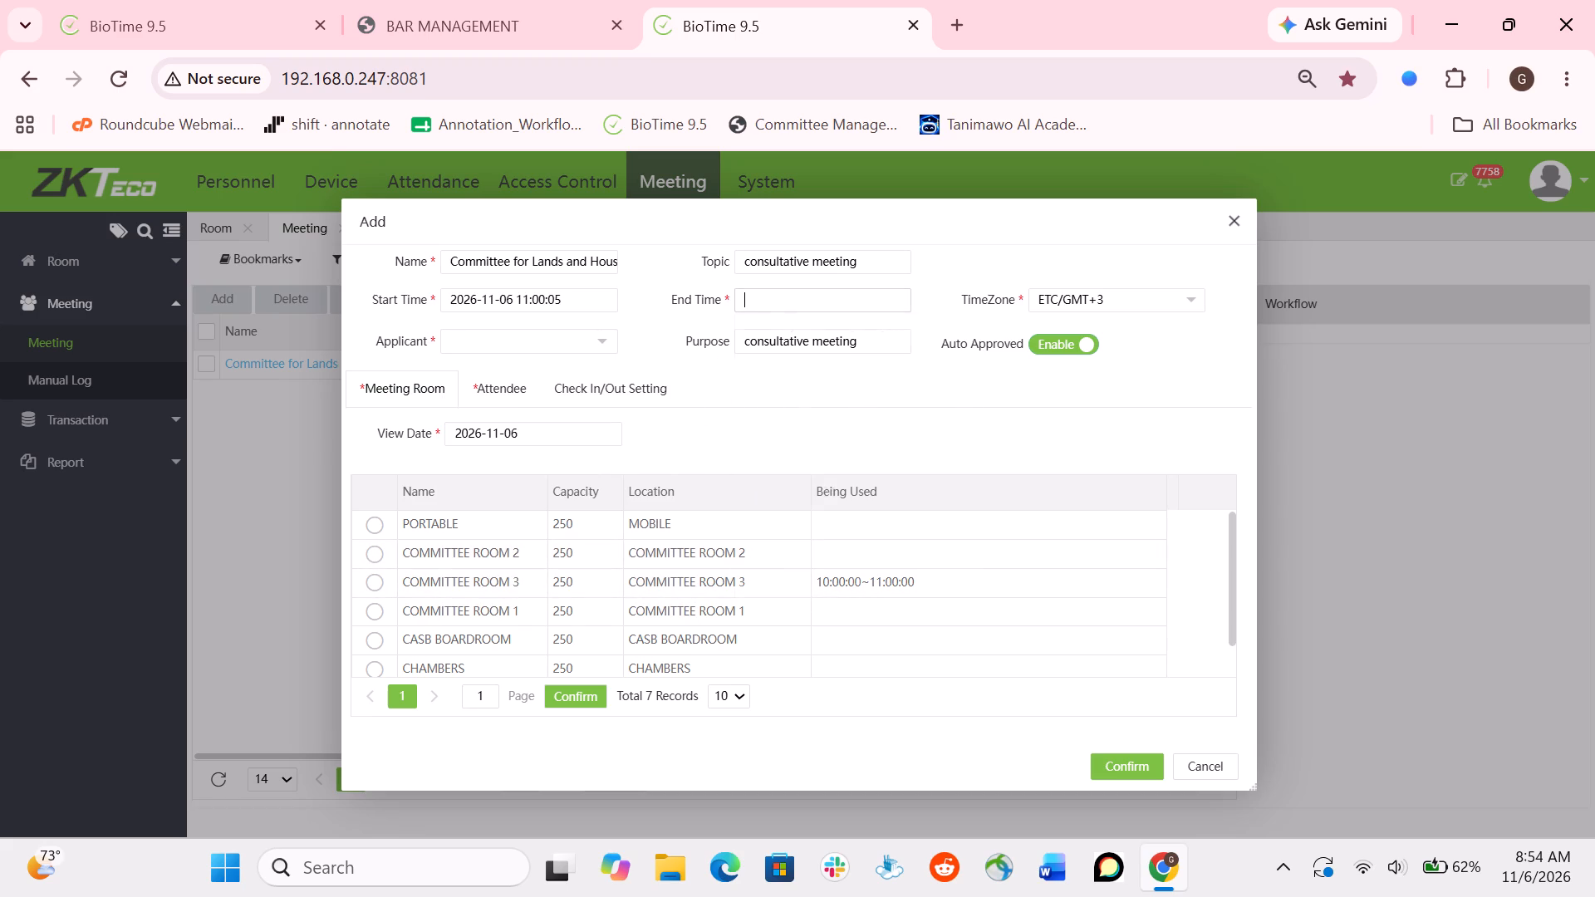
{"action": "left_click", "coordinate": [786, 589]}
{"action": "scroll", "coordinate": [794, 462], "scroll_direction": "down", "scroll_amount": 1}
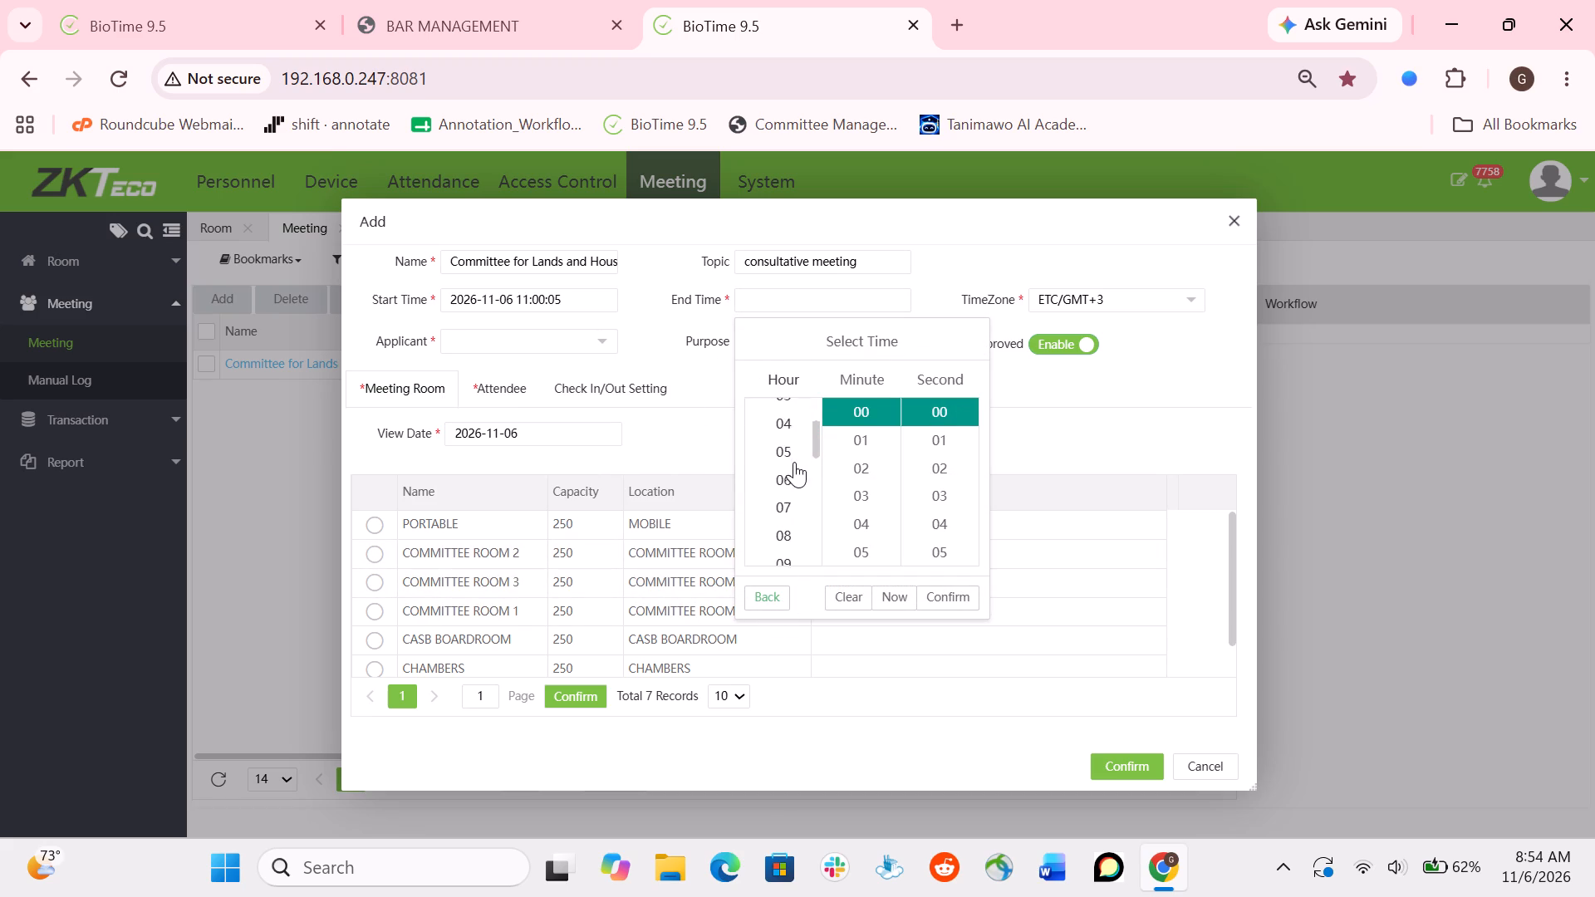
{"action": "scroll", "coordinate": [799, 472], "scroll_direction": "down", "scroll_amount": 1}
{"action": "left_click", "coordinate": [795, 496]}
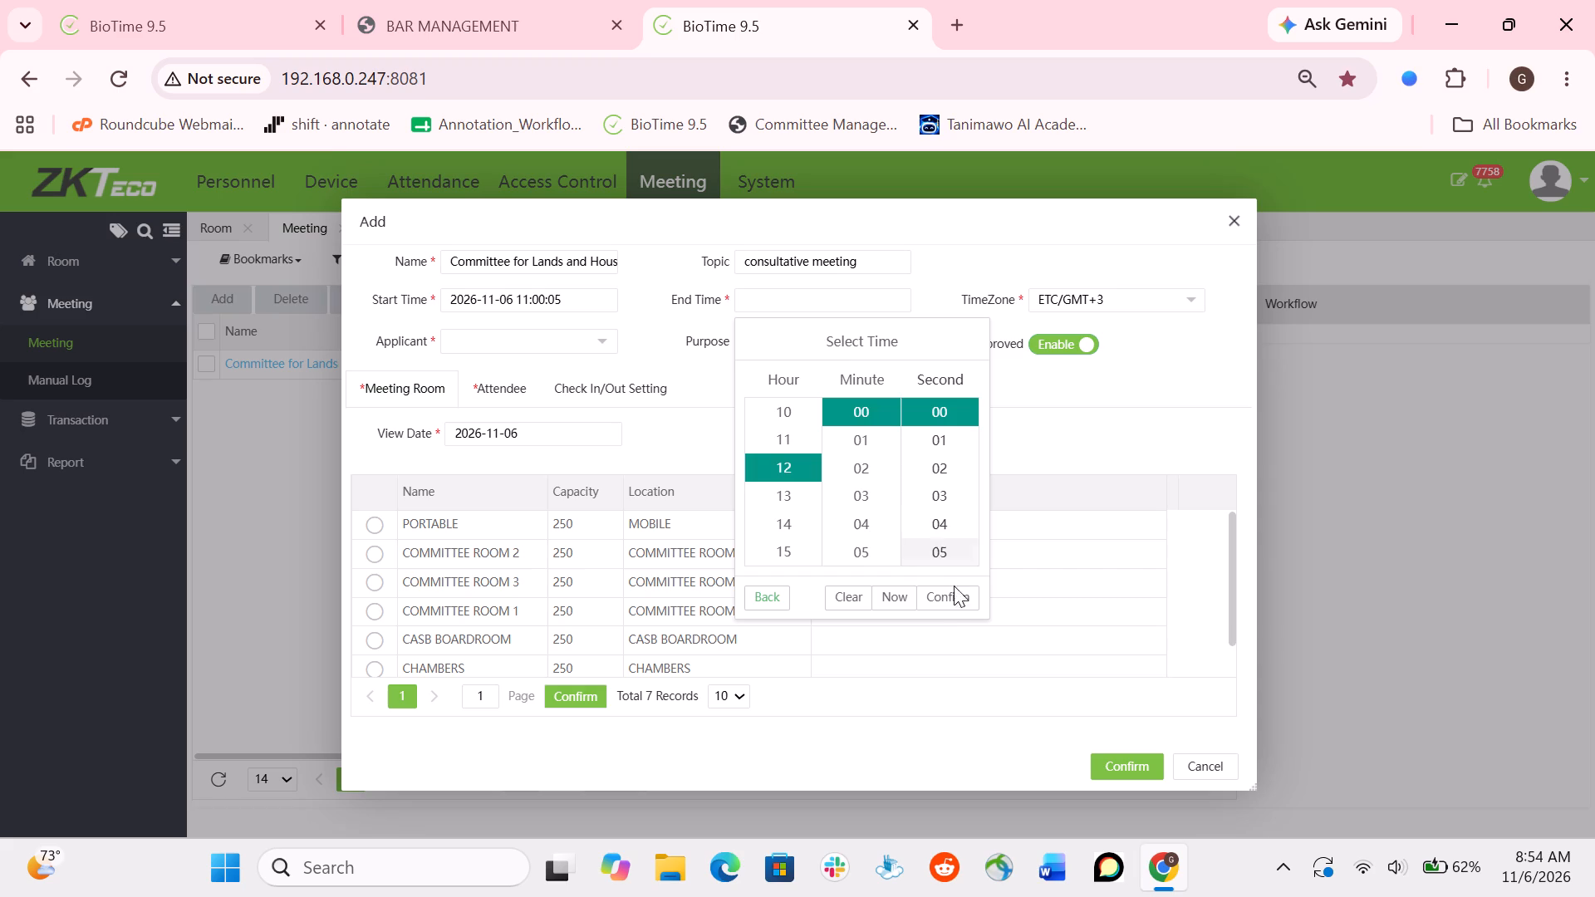
{"action": "left_click", "coordinate": [962, 594]}
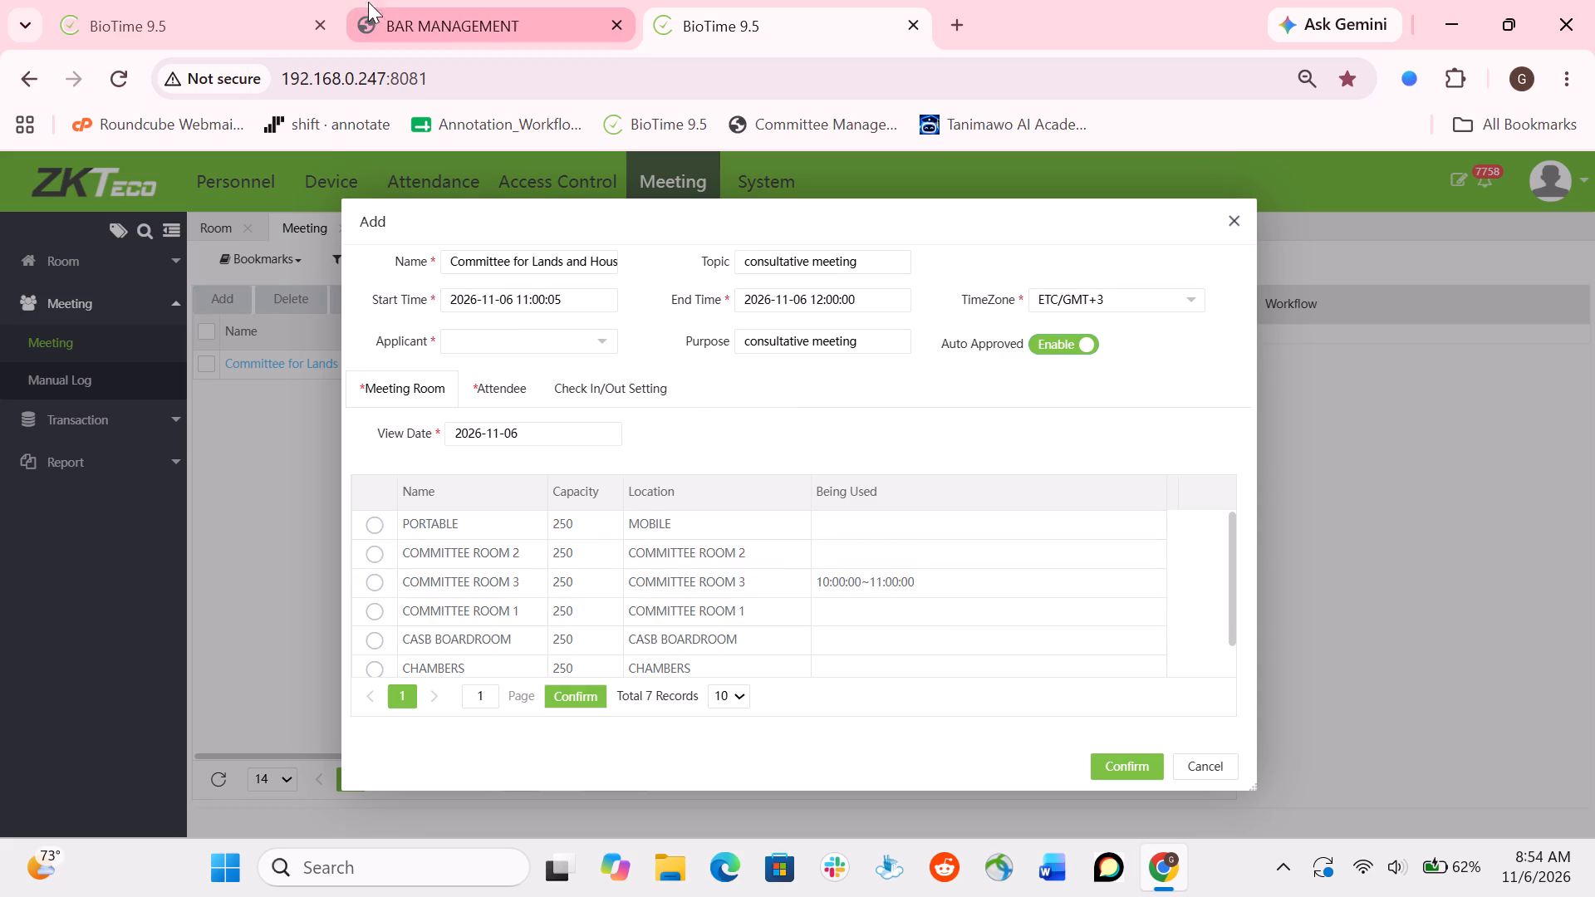
Check the applicant in the existing meeting, search for "pau", and choose that same person as the new meeting's applicant.
{"action": "left_click", "coordinate": [207, 14]}
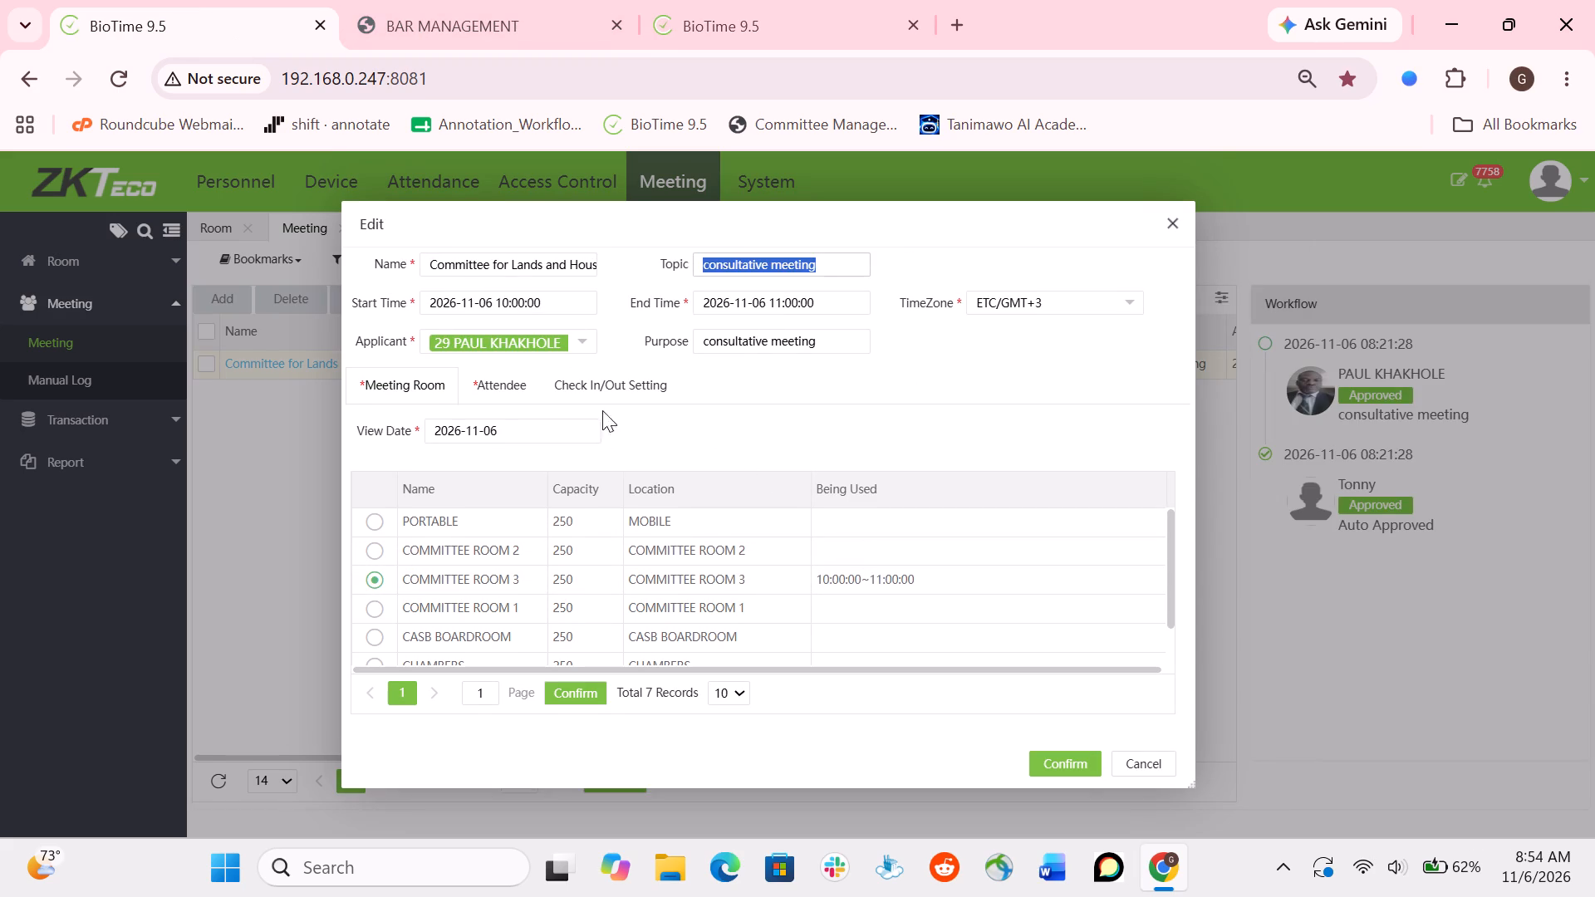
{"action": "left_click", "coordinate": [748, 30]}
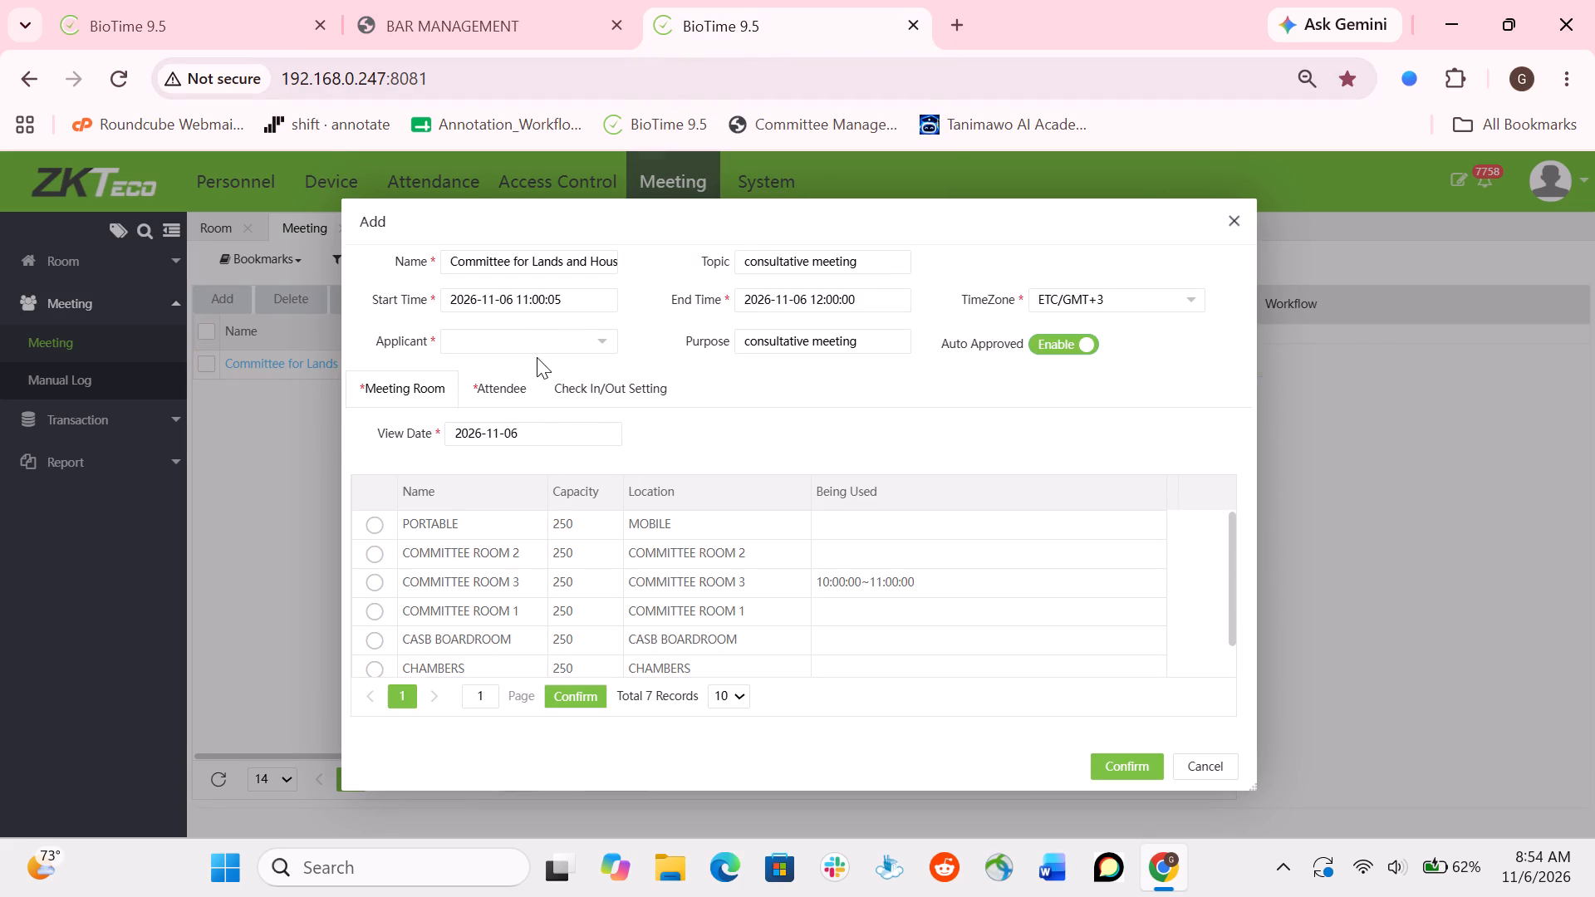
{"action": "left_click", "coordinate": [537, 338]}
{"action": "type", "text": "pau"}
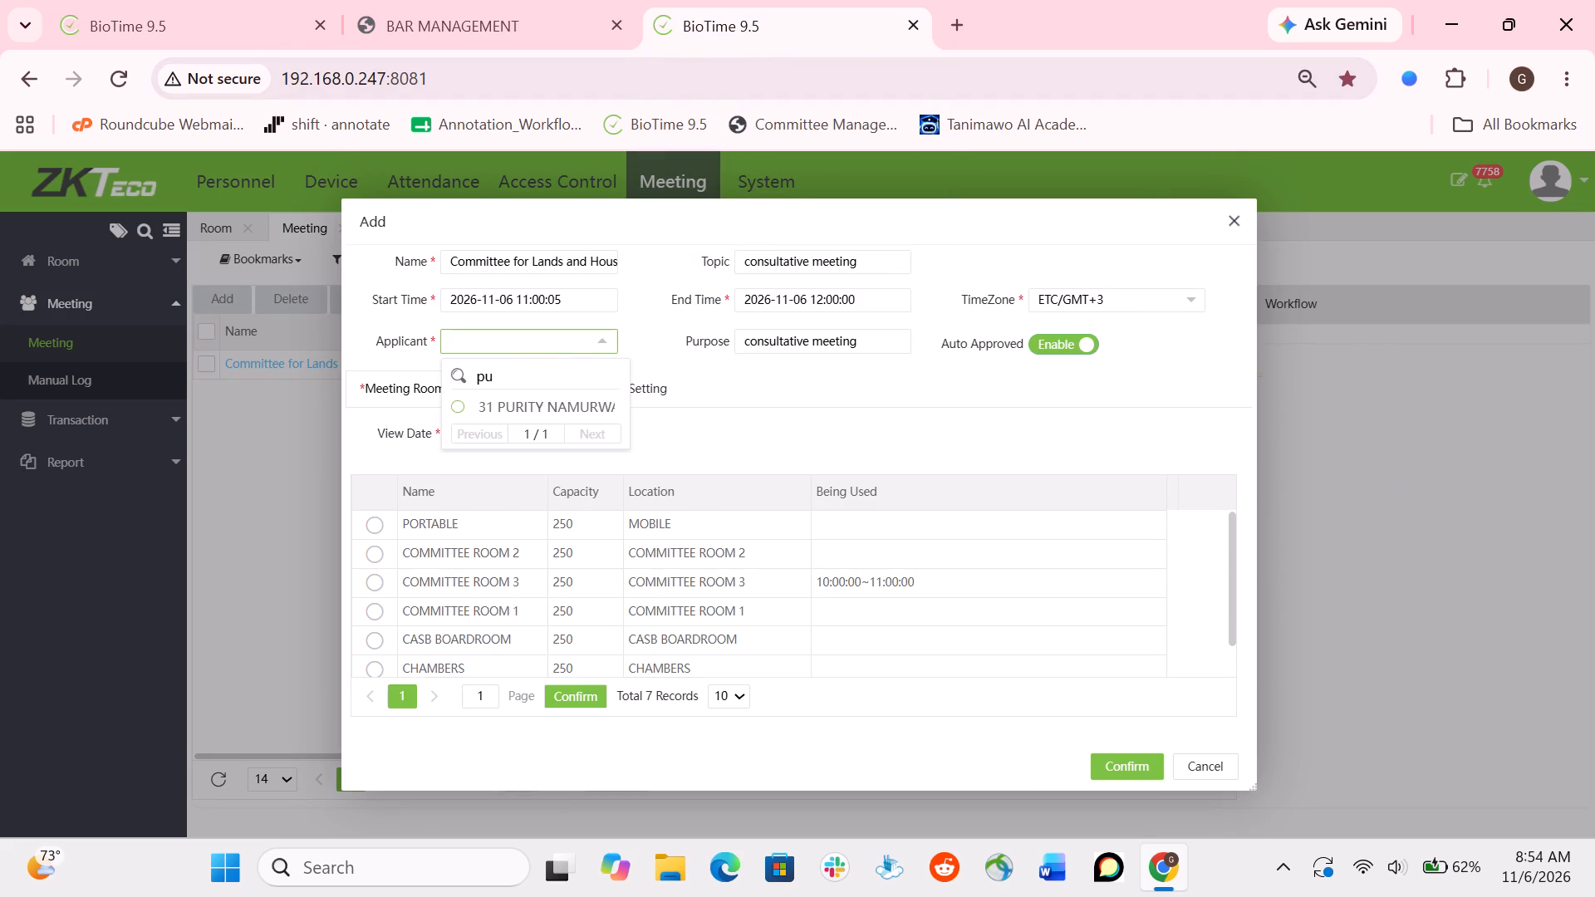
{"action": "key", "text": "BackSpace"}
{"action": "type", "text": "au"}
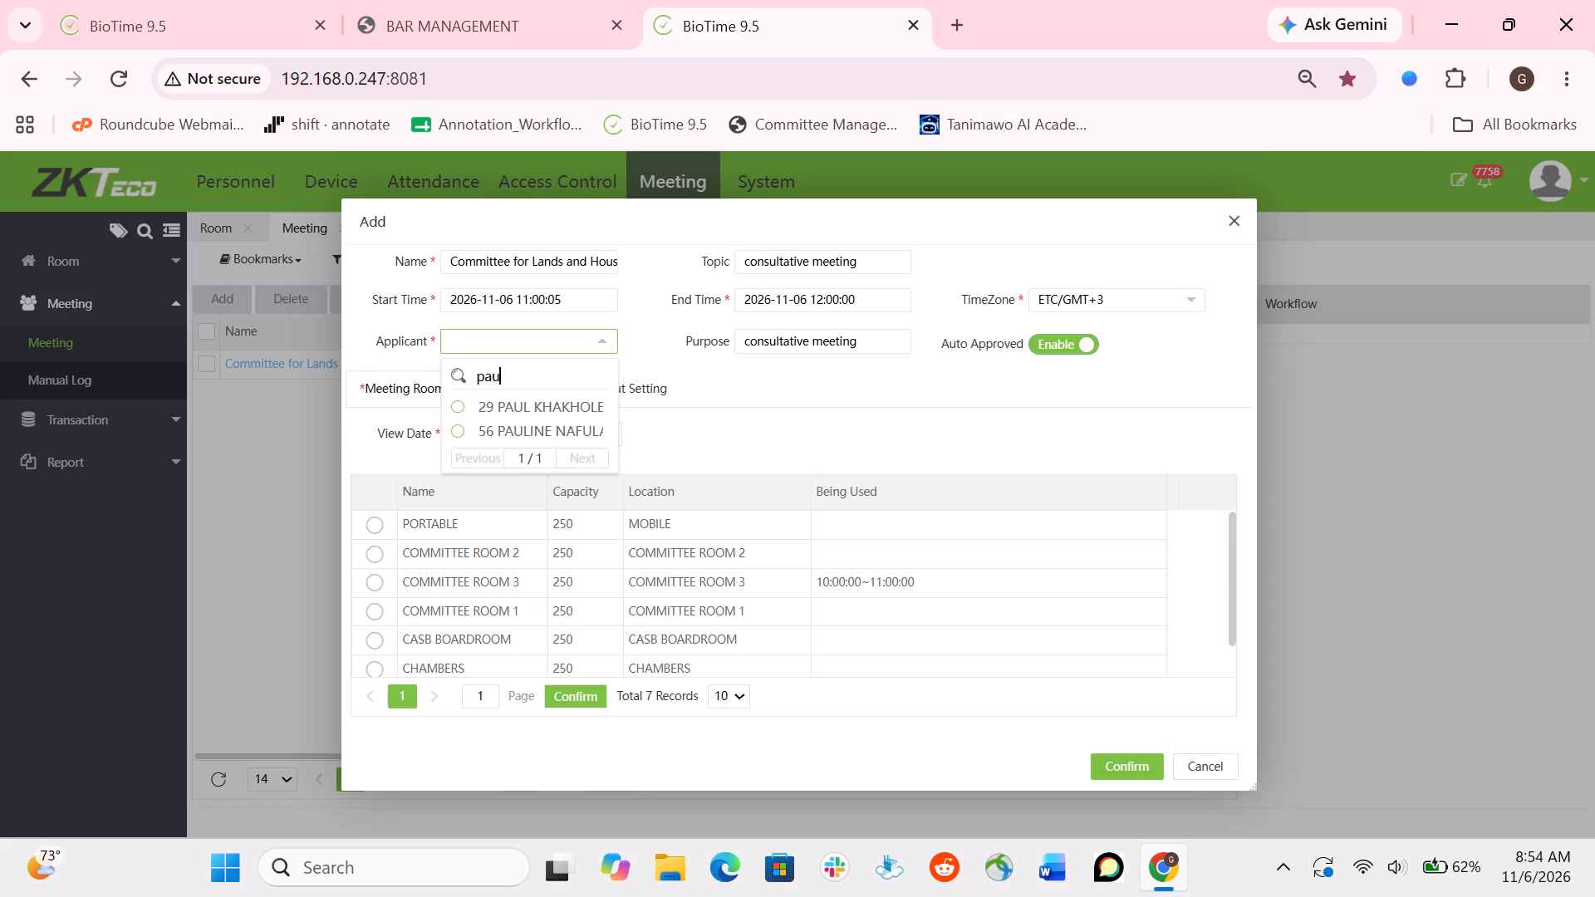
{"action": "left_click", "coordinate": [539, 407]}
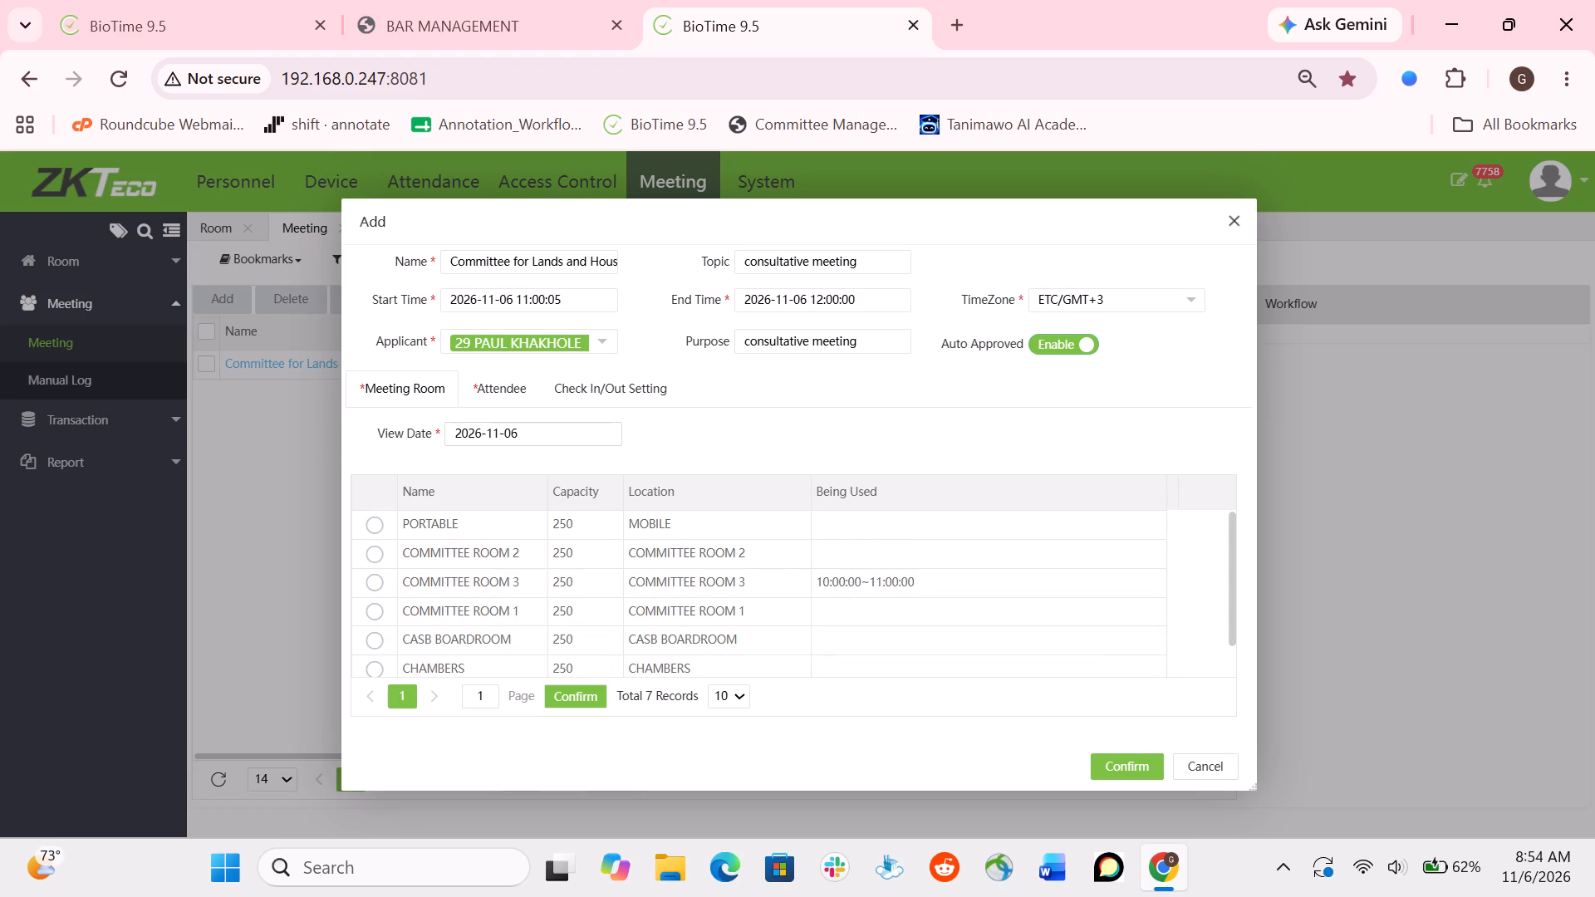
Choose COMMITTEE ROOM 3 as the new meeting's room and compare the entries with the existing meeting.
{"action": "left_click", "coordinate": [375, 579]}
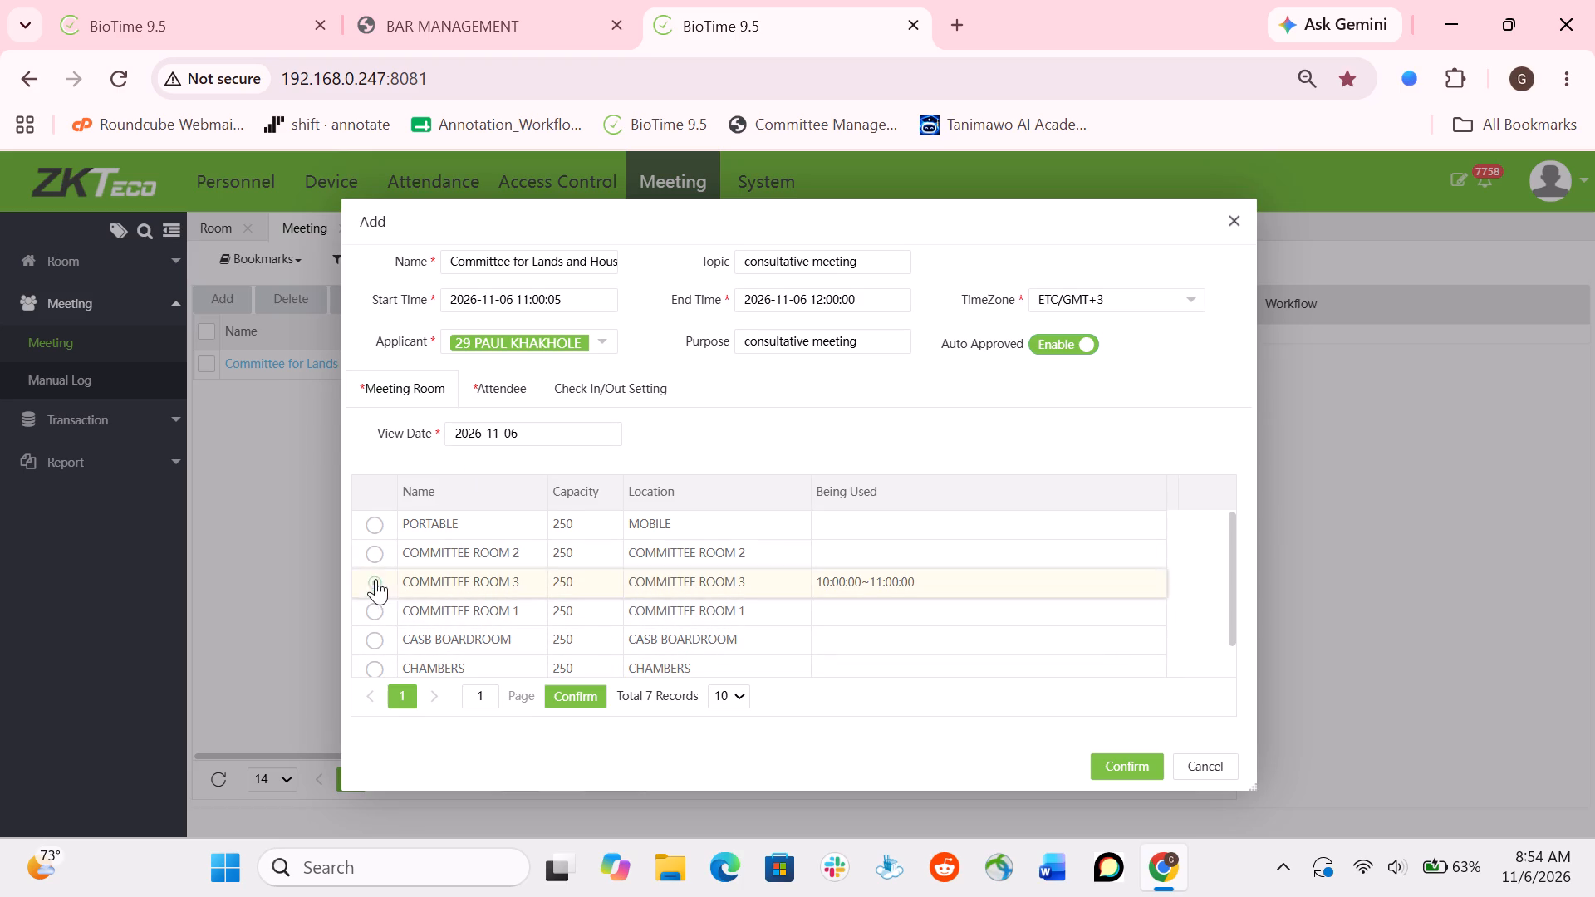
{"action": "left_click", "coordinate": [216, 16]}
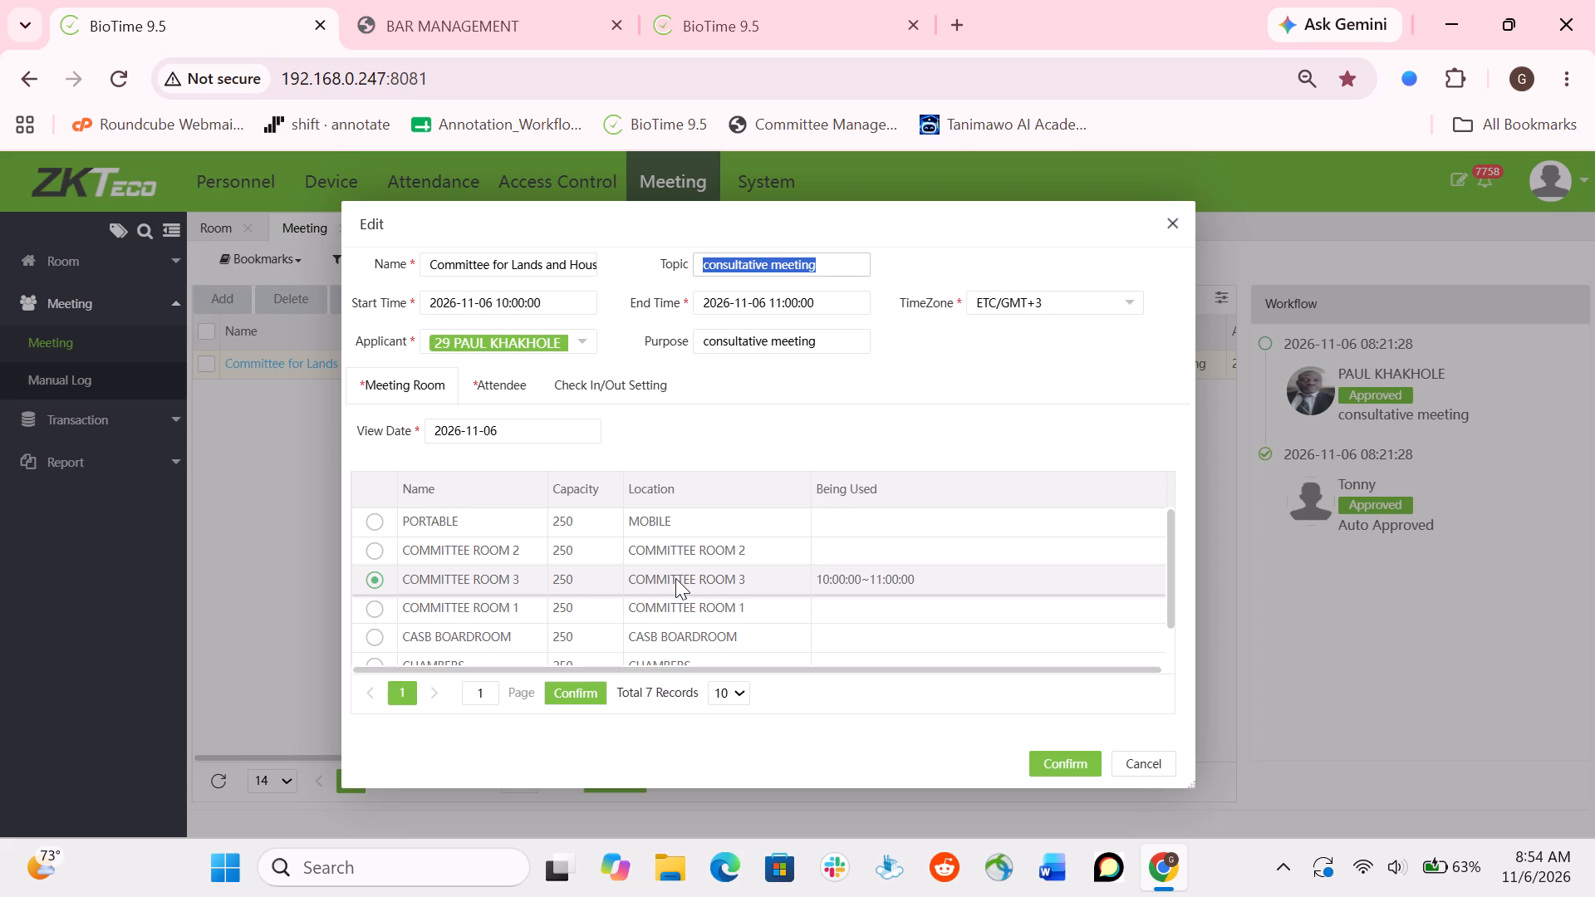
{"action": "left_click", "coordinate": [709, 18]}
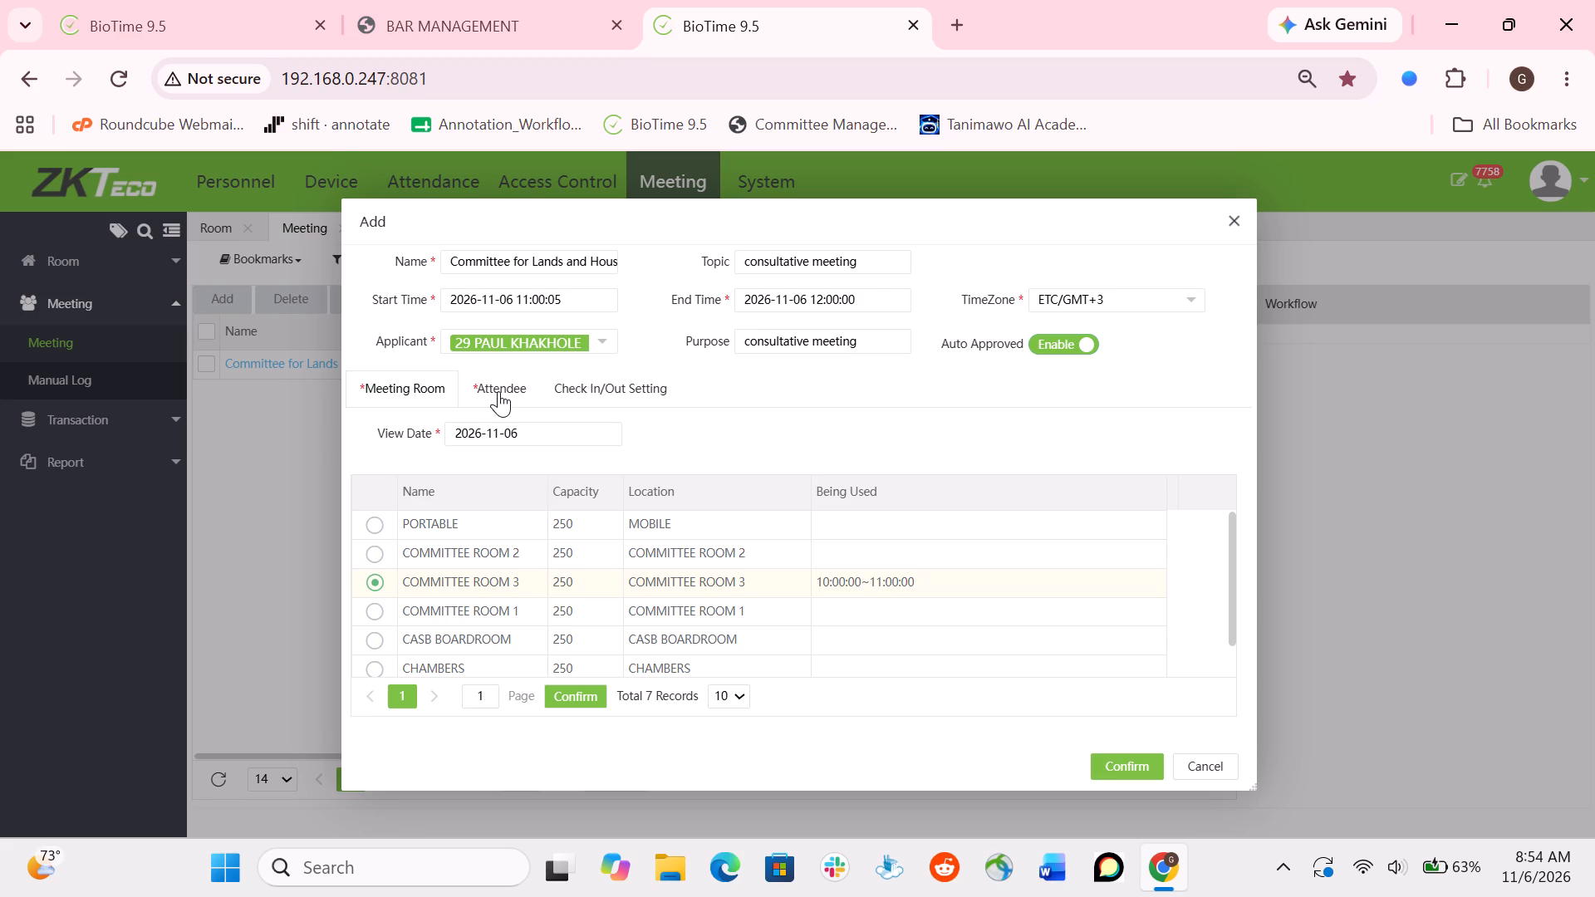
{"action": "left_click", "coordinate": [205, 19]}
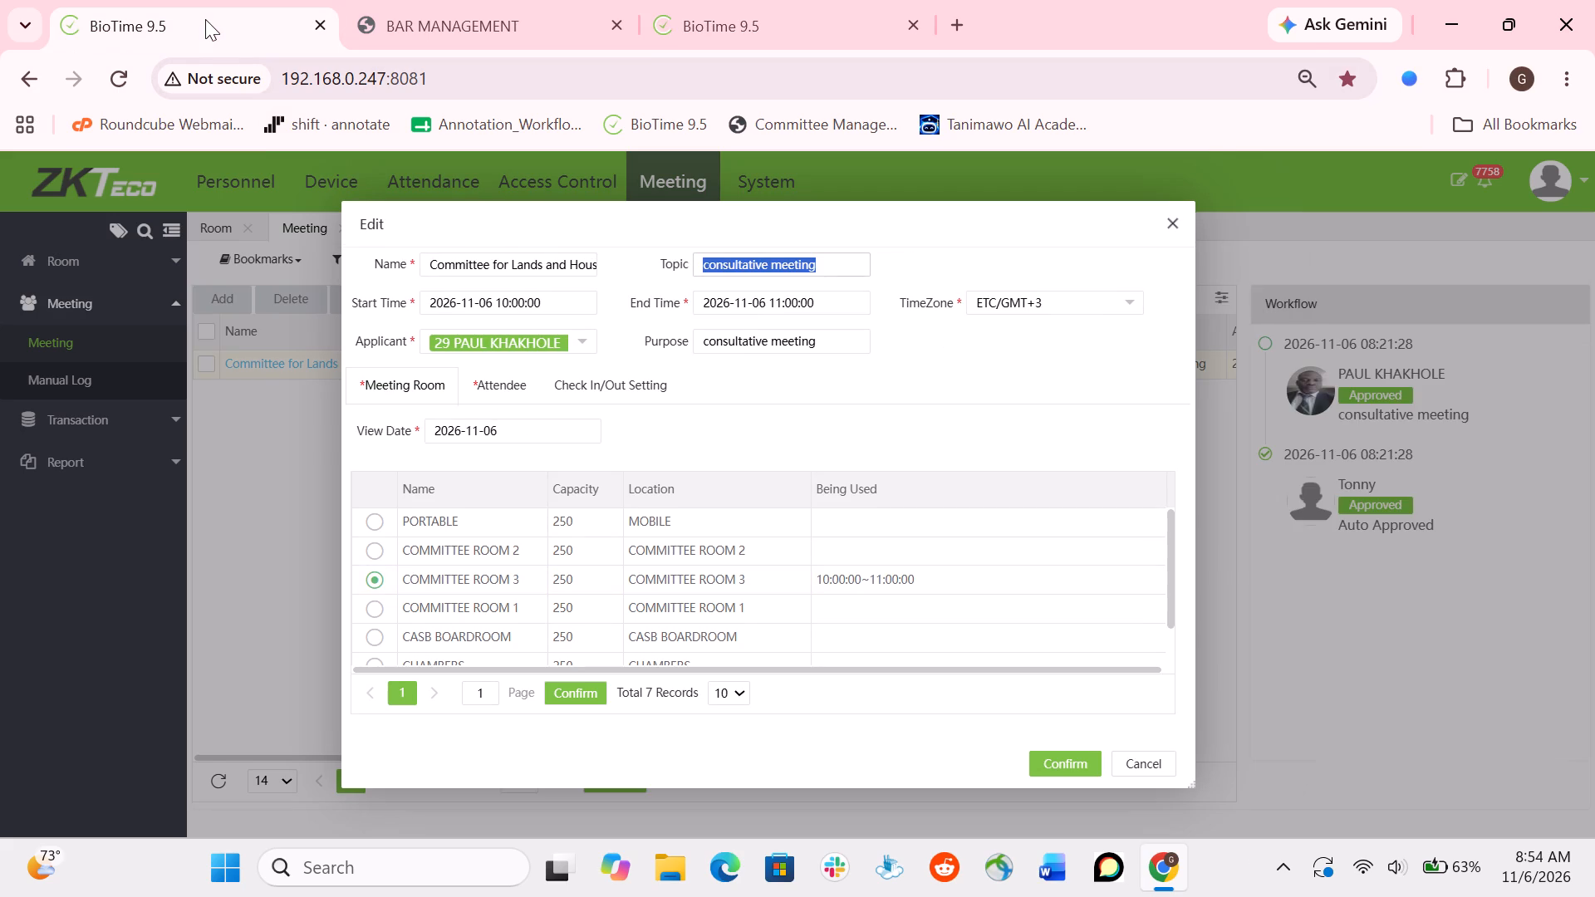
{"action": "left_click", "coordinate": [720, 25]}
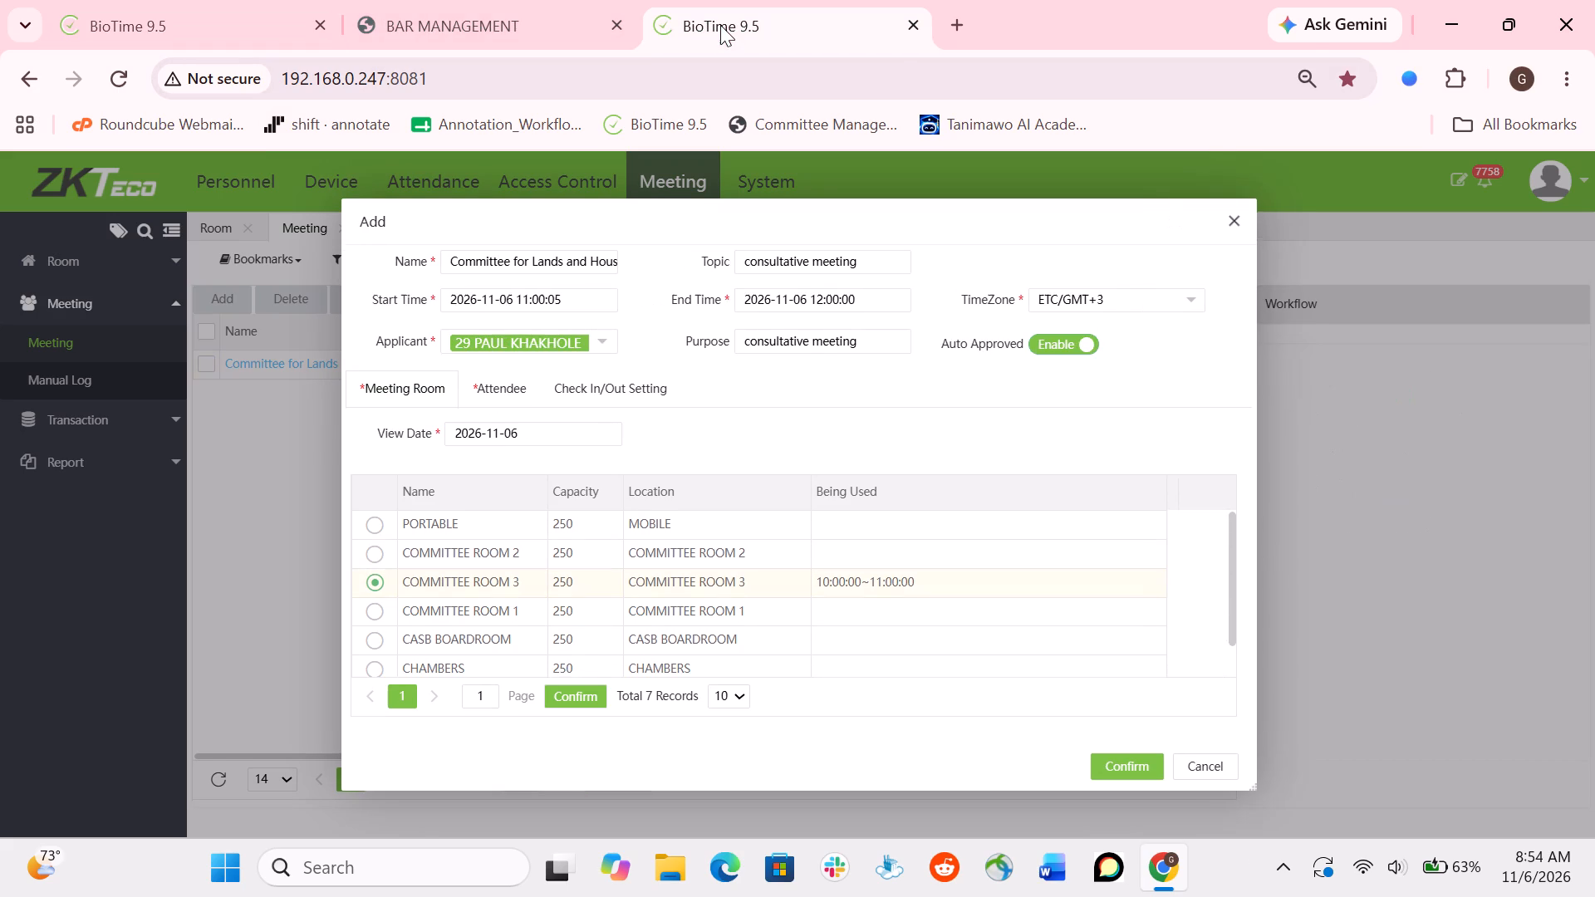
Filter the new meeting's attendee candidates to the honourable members department.
{"action": "left_click", "coordinate": [509, 387]}
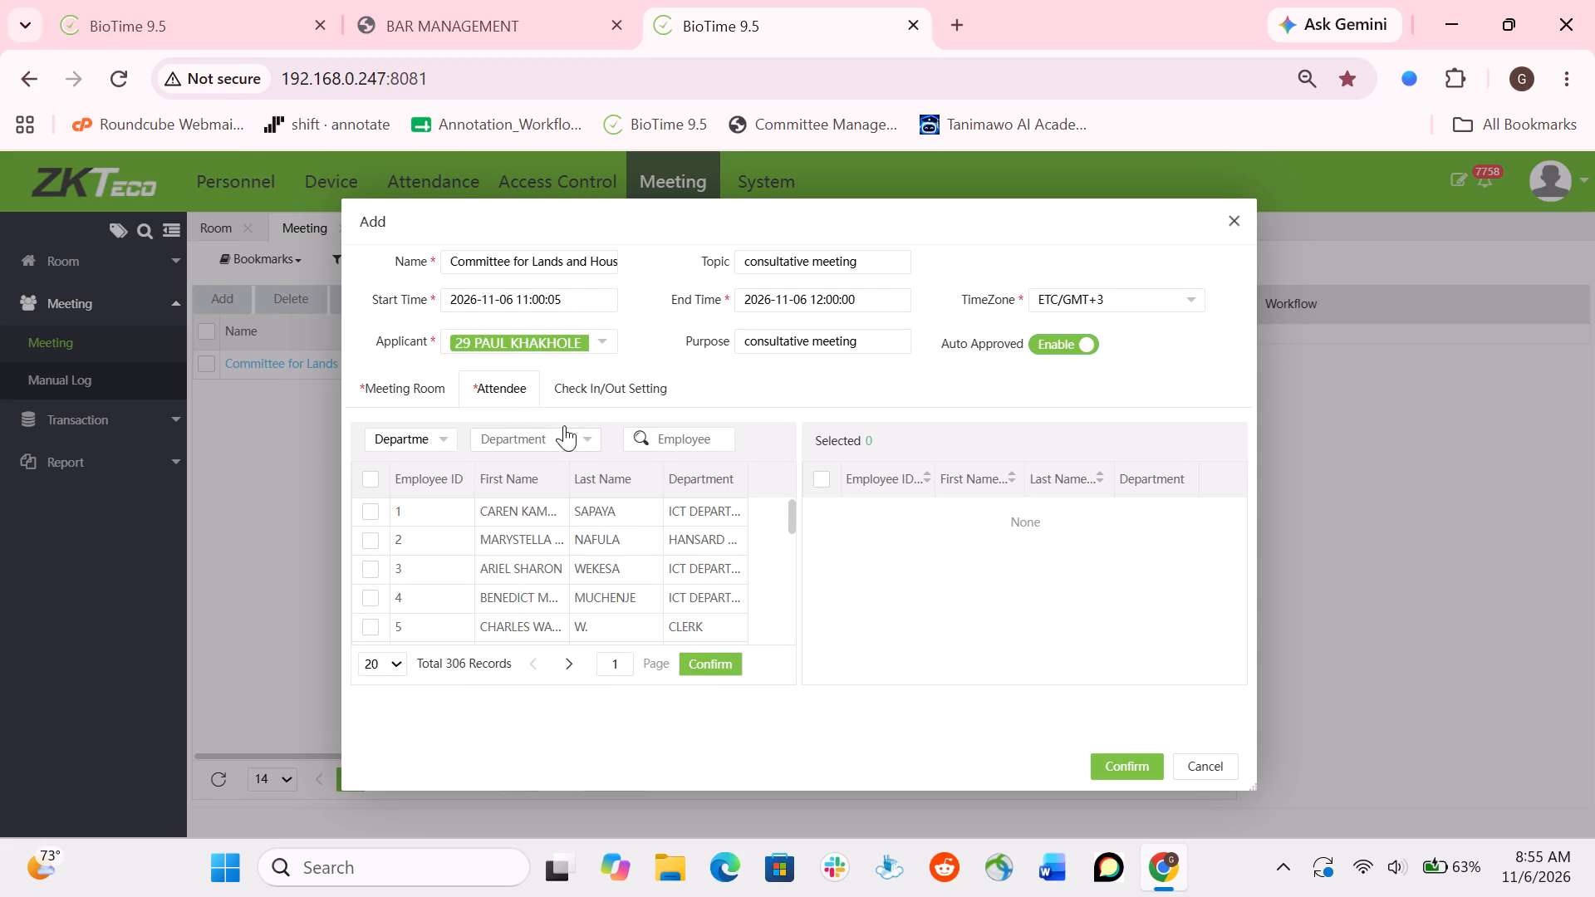
{"action": "left_click", "coordinate": [588, 437]}
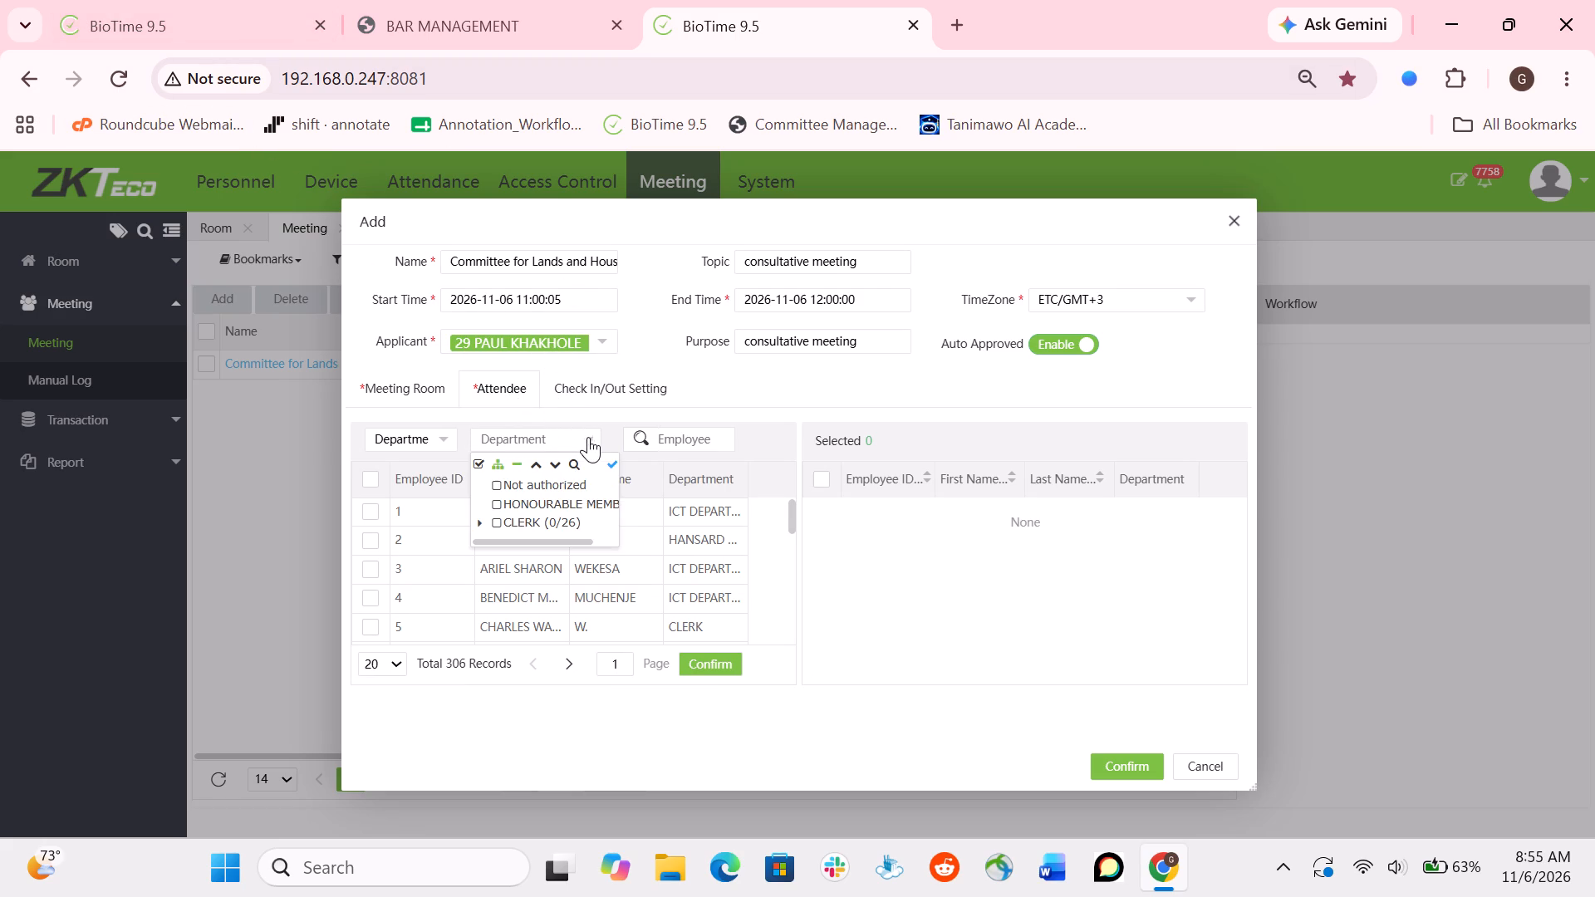
{"action": "left_click", "coordinate": [553, 508]}
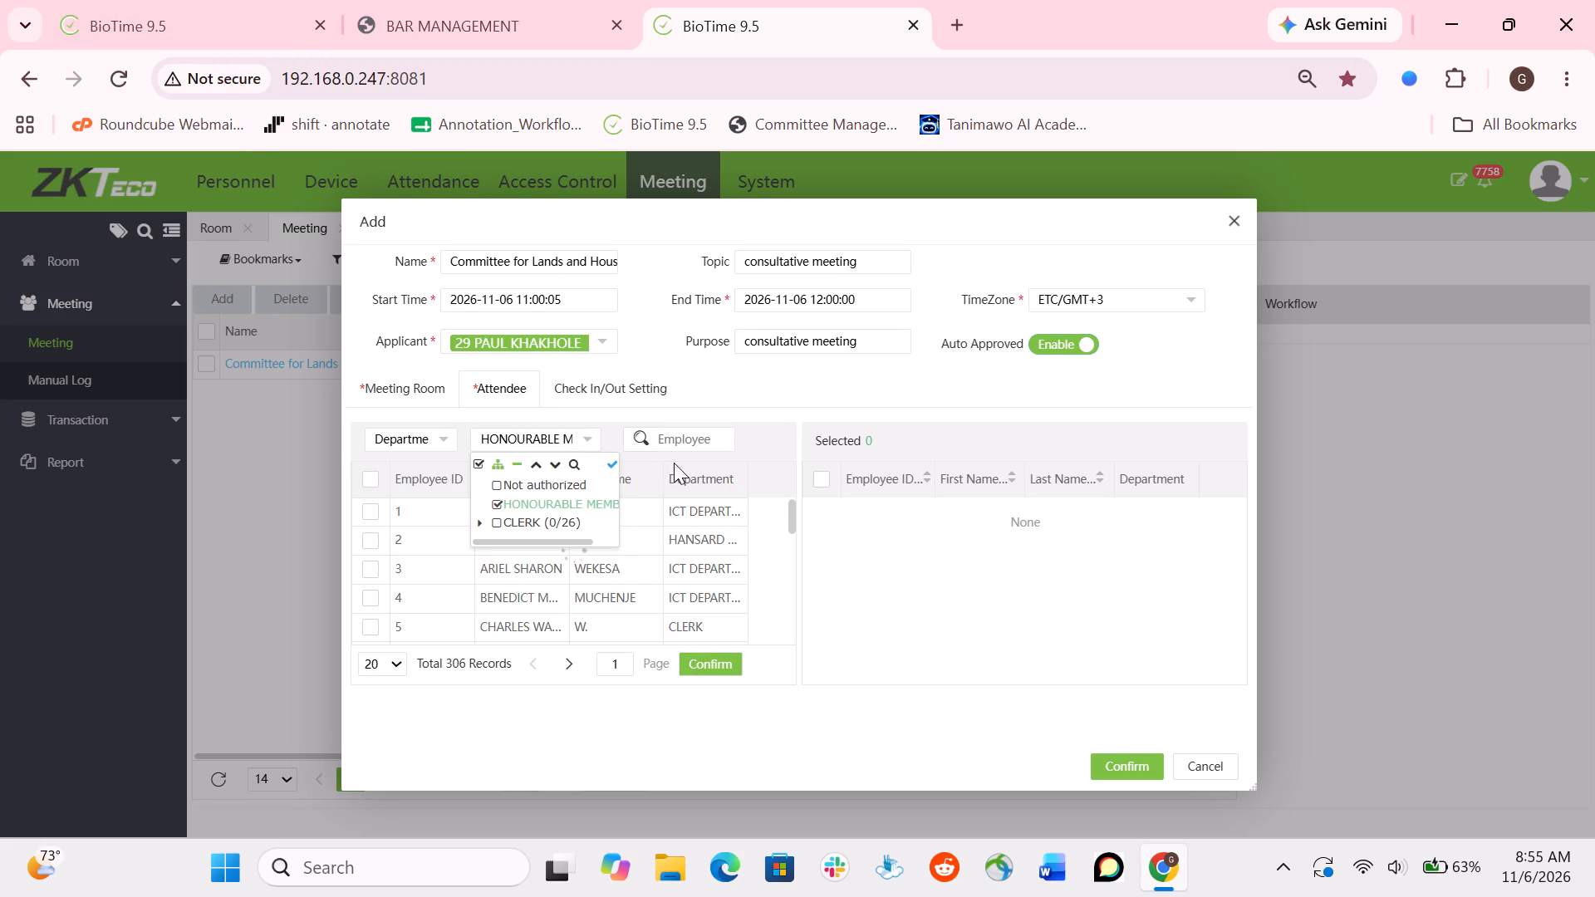
{"action": "left_click", "coordinate": [667, 434]}
Look up the first selected attendee in the existing meeting, search for "aggr", and add that member to the new meeting.
{"action": "left_click", "coordinate": [147, 12]}
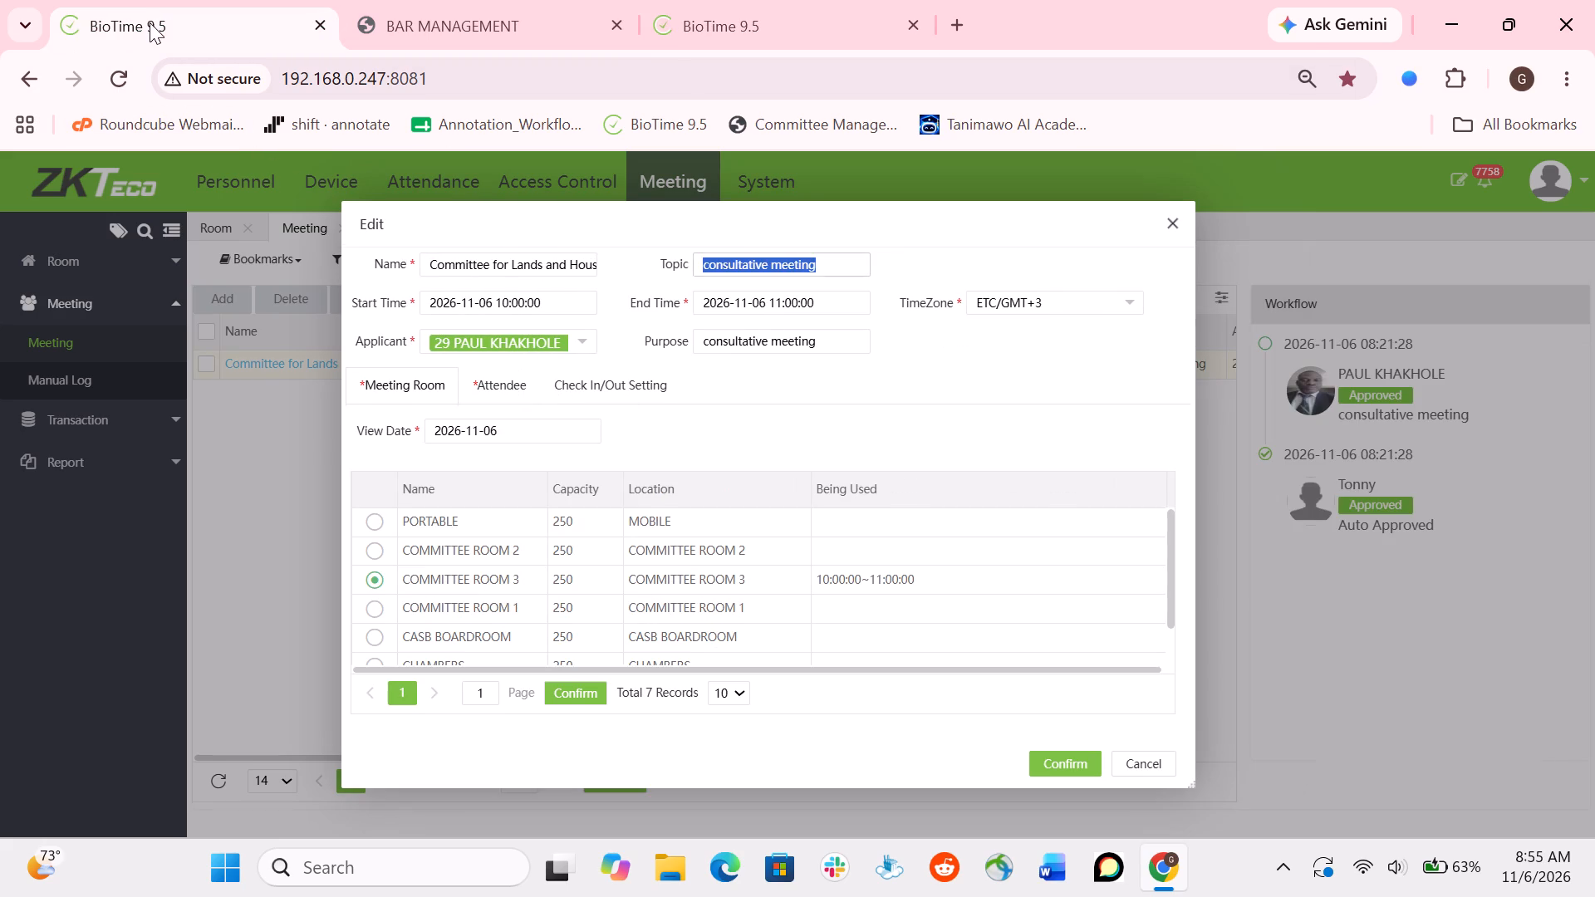
{"action": "left_click", "coordinate": [522, 380]}
{"action": "scroll", "coordinate": [981, 535], "scroll_direction": "up", "scroll_amount": 2}
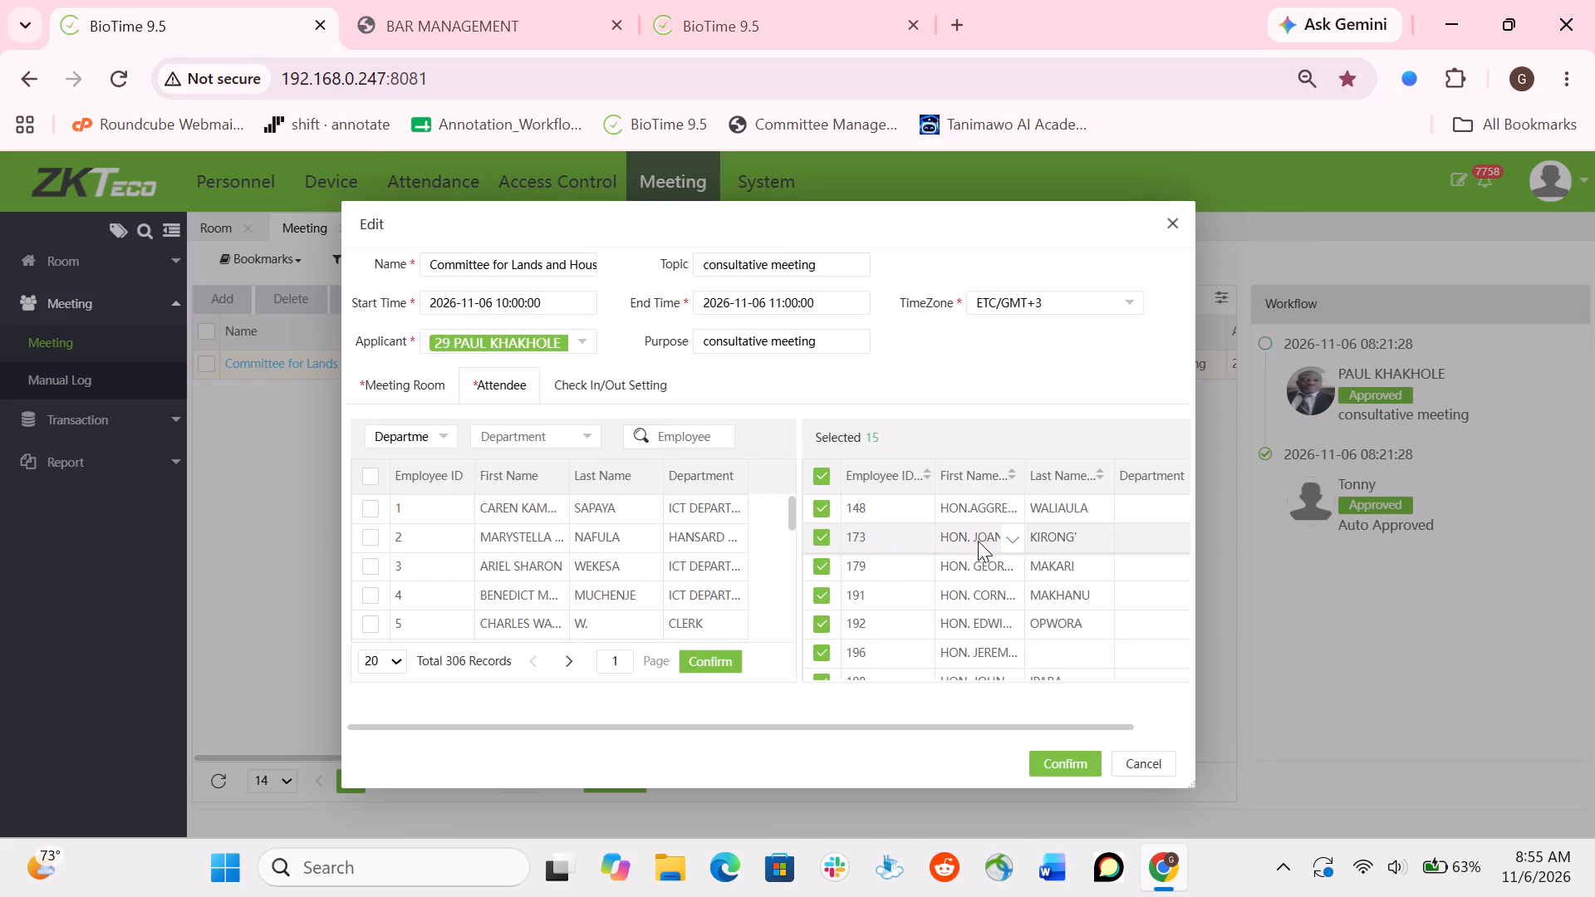
{"action": "left_click", "coordinate": [1013, 506]}
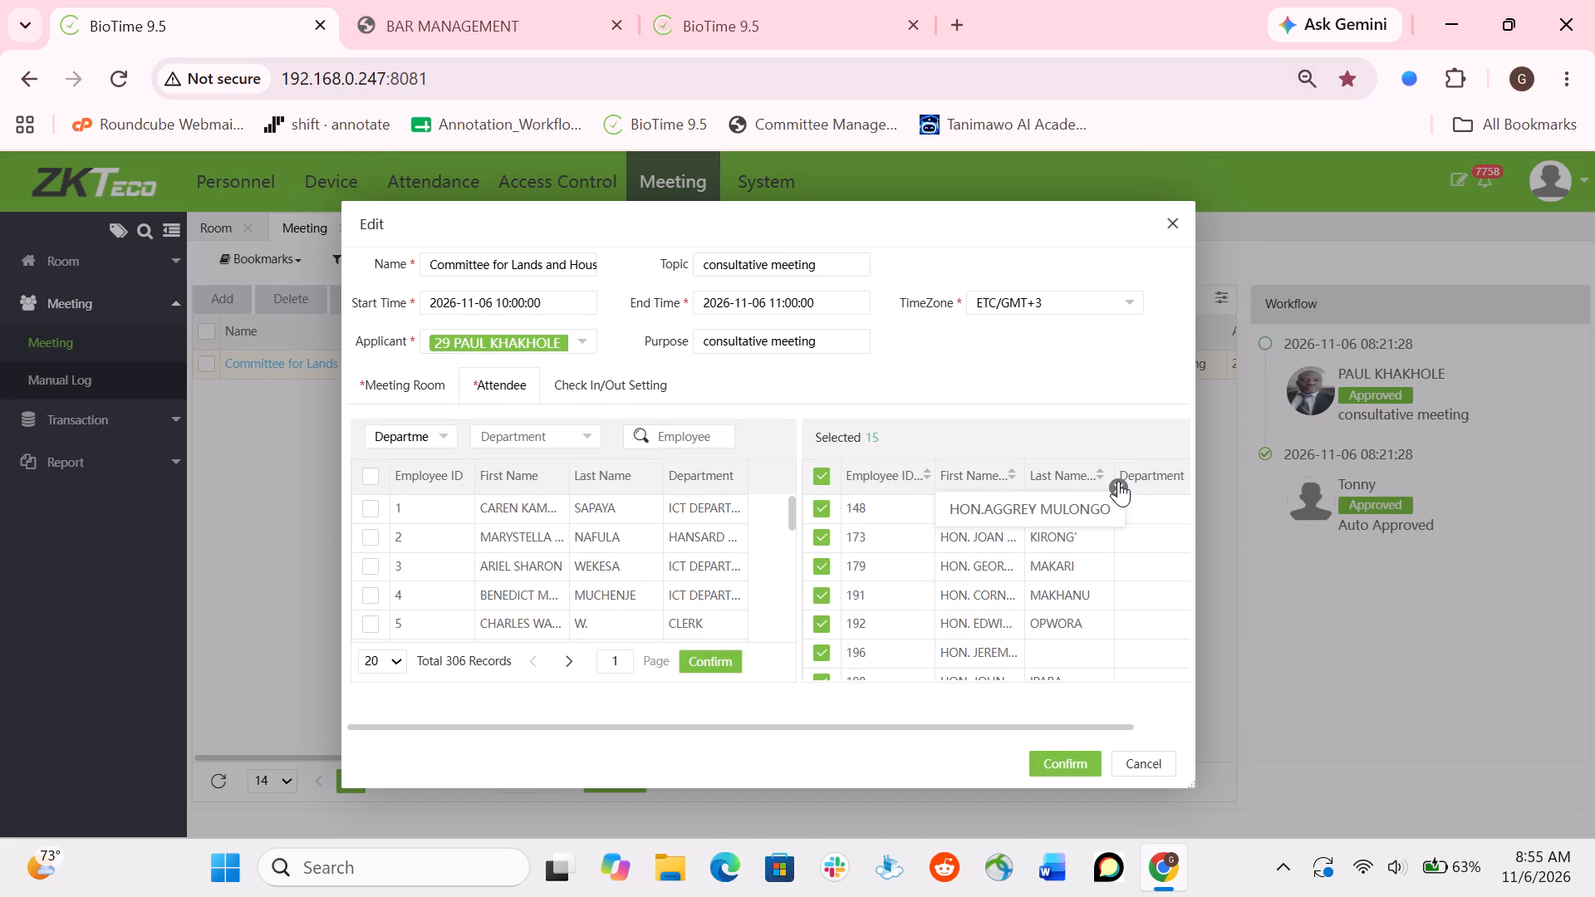
{"action": "left_click", "coordinate": [1118, 481]}
{"action": "left_click", "coordinate": [738, 15]}
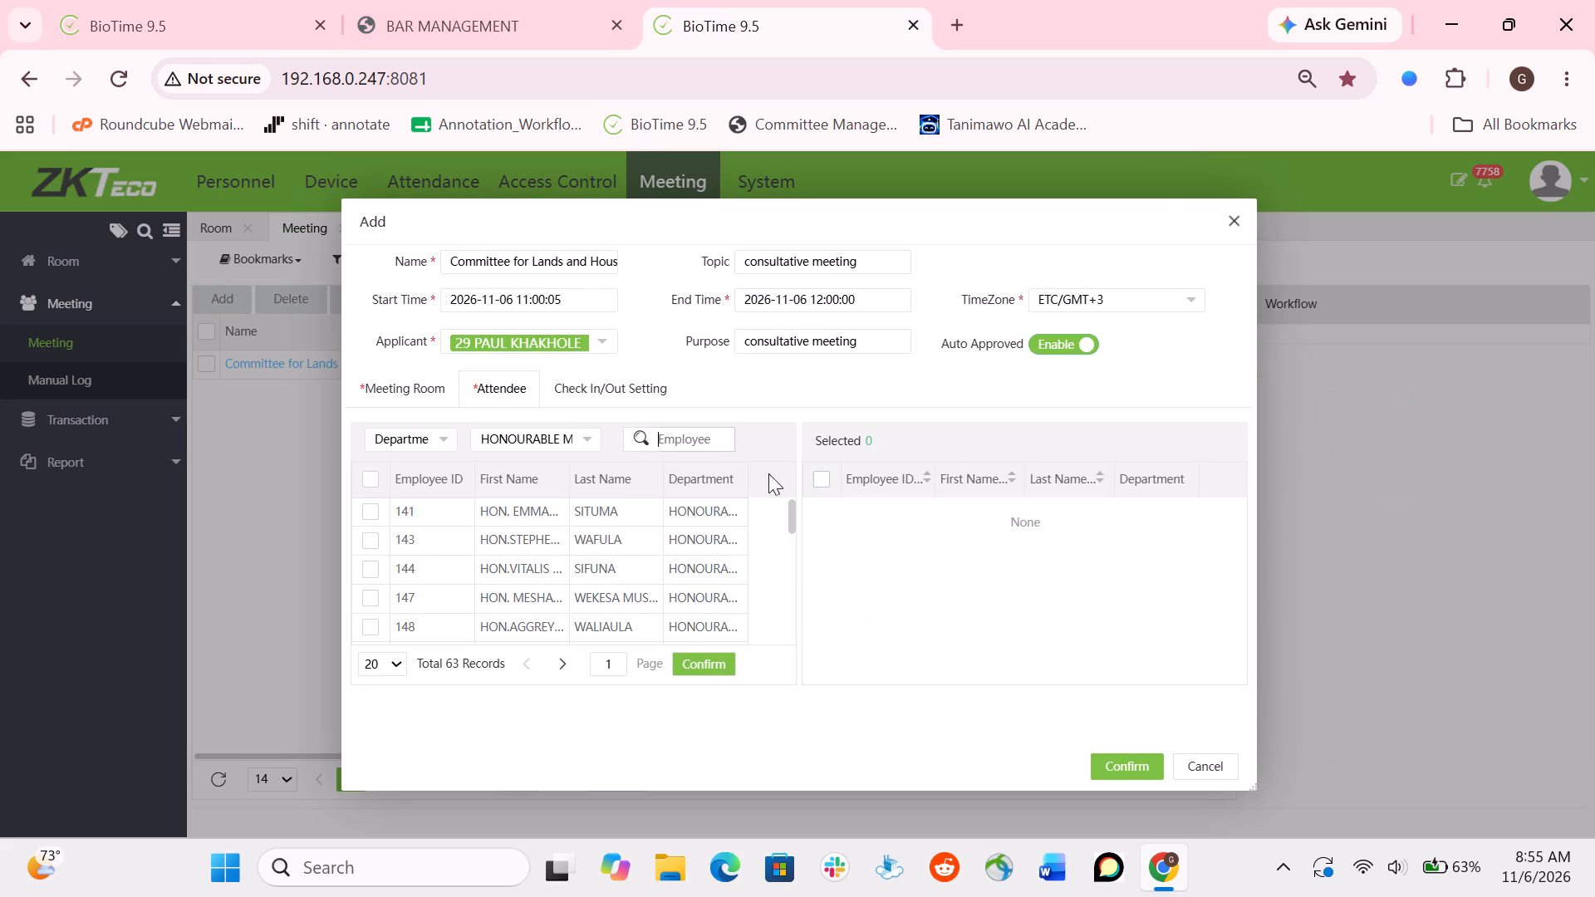
{"action": "type", "text": "aggr"}
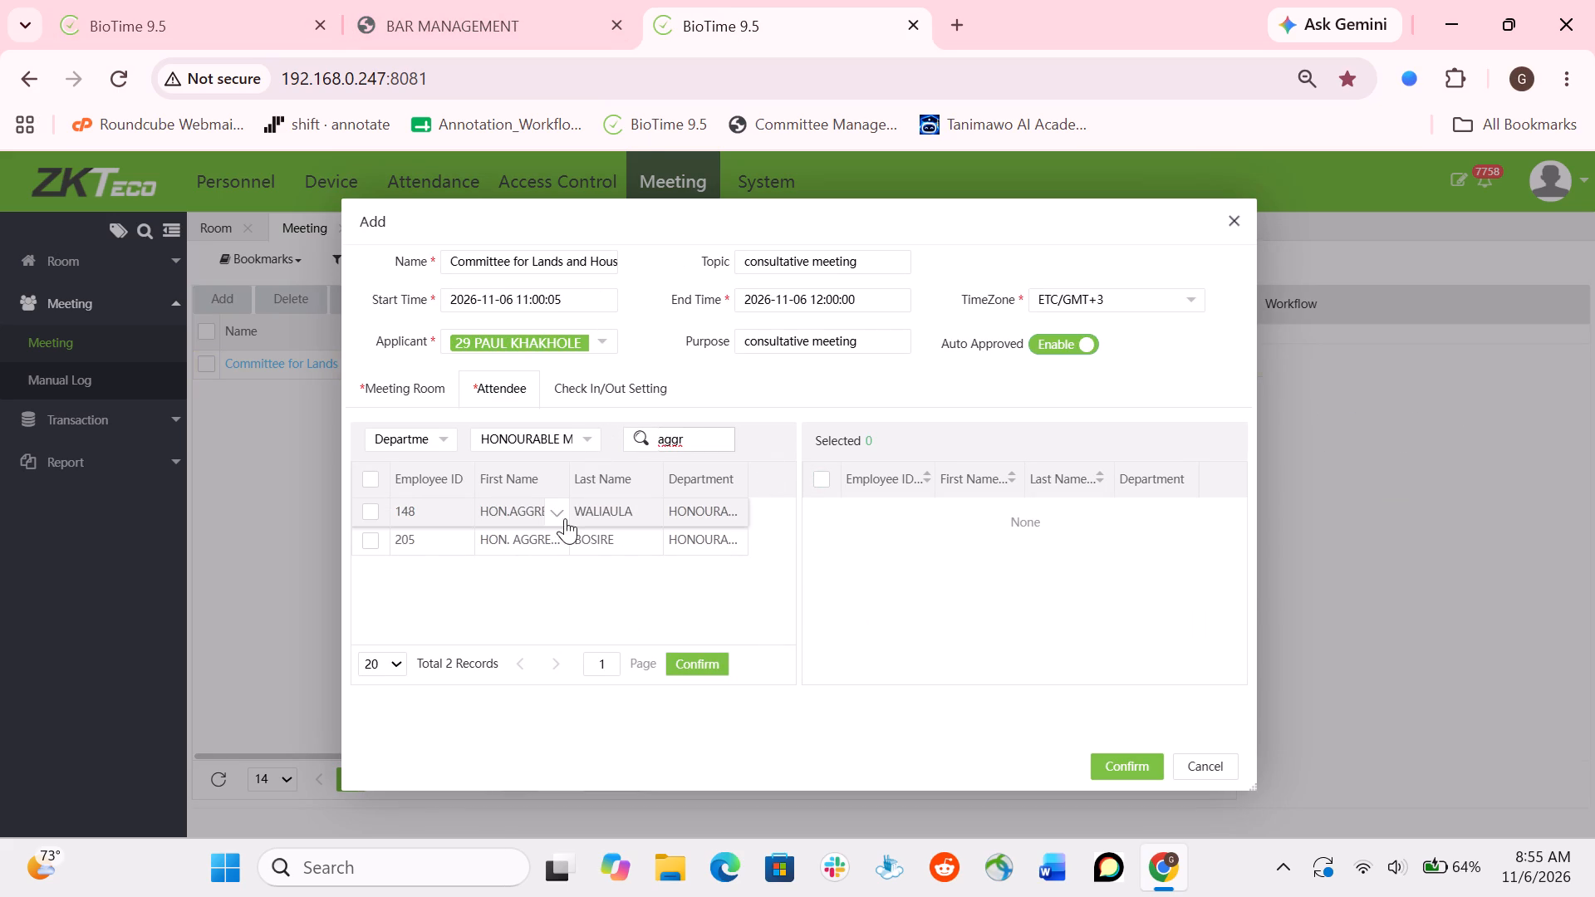
{"action": "left_click", "coordinate": [552, 511]}
{"action": "left_click", "coordinate": [367, 513]}
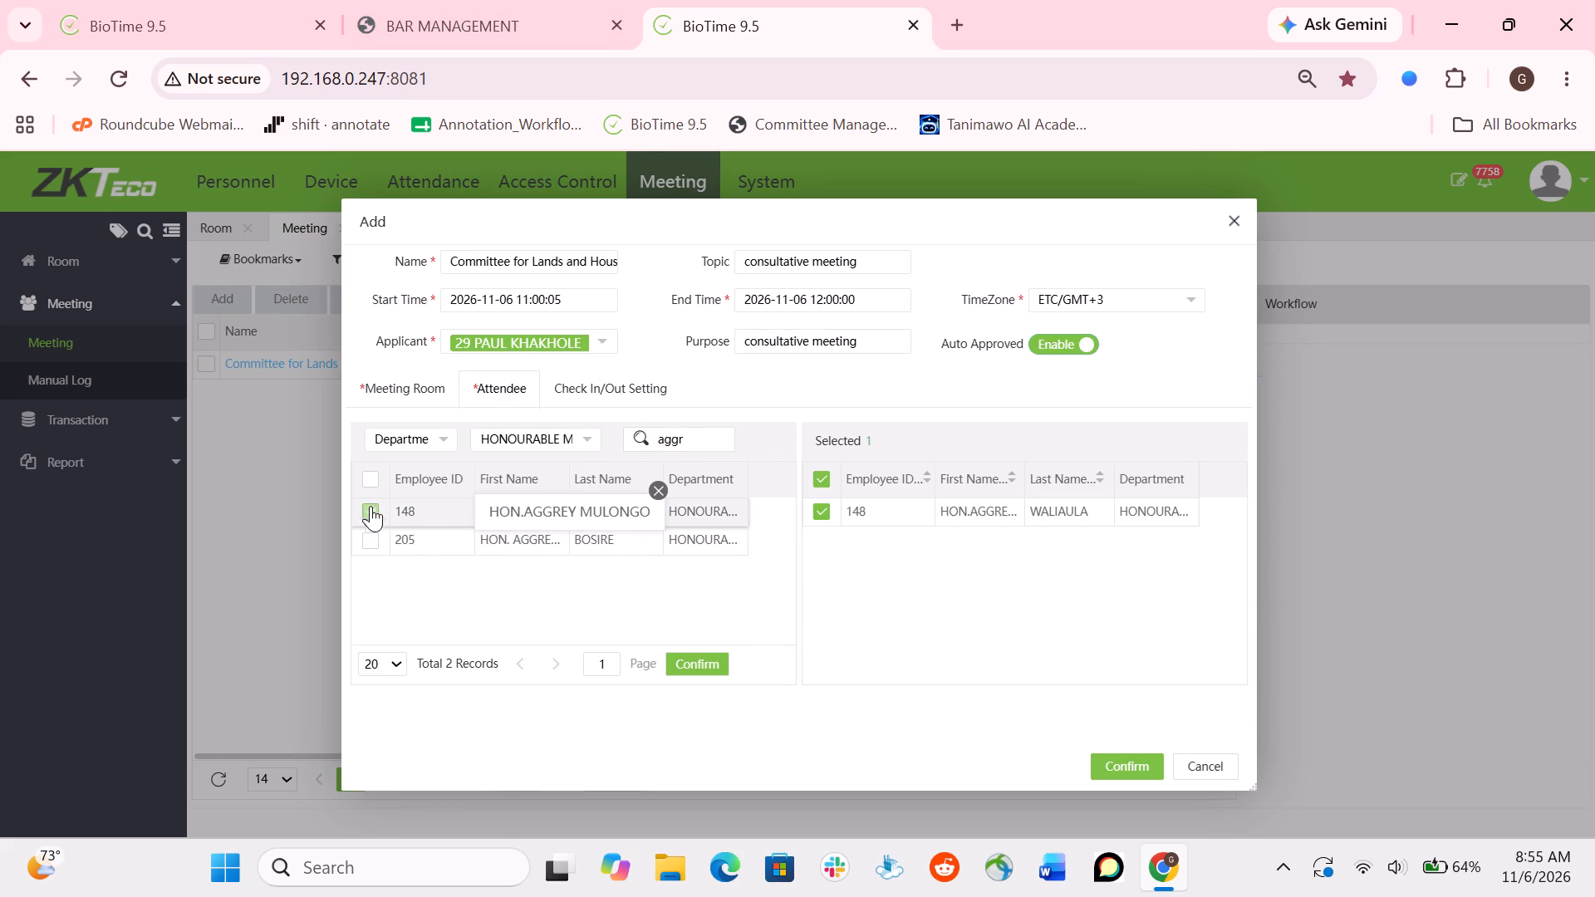
Look up the second selected attendee in the existing meeting, search for "joan", and add that member to the new meeting.
{"action": "left_click", "coordinate": [236, 35]}
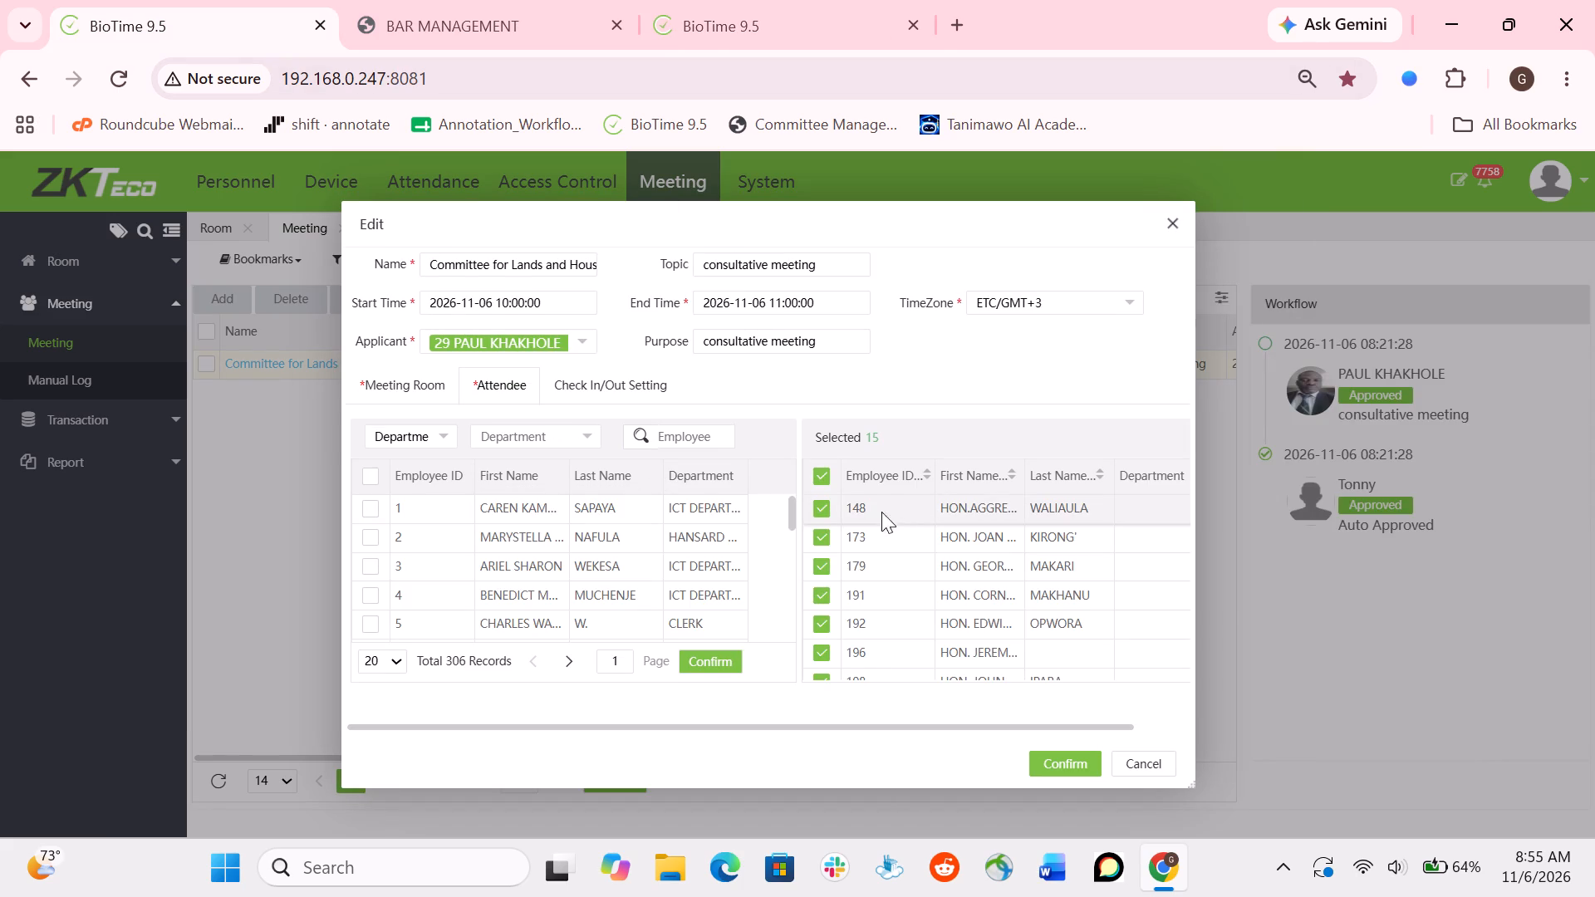
{"action": "scroll", "coordinate": [993, 574], "scroll_direction": "up", "scroll_amount": 2}
{"action": "left_click", "coordinate": [1019, 541]}
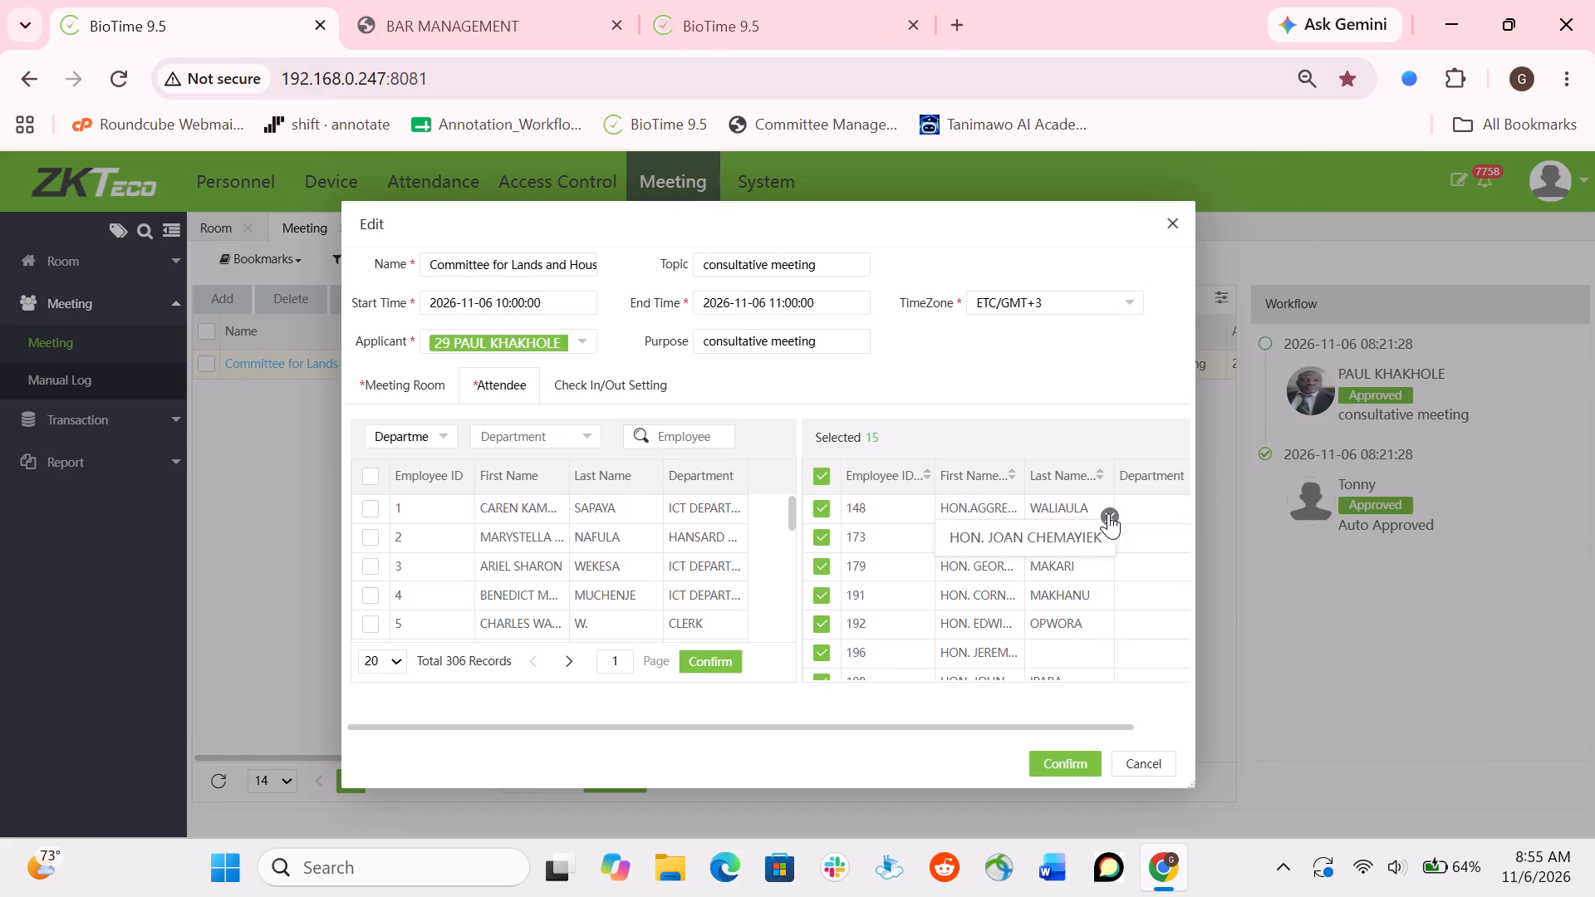
{"action": "left_click", "coordinate": [1112, 514]}
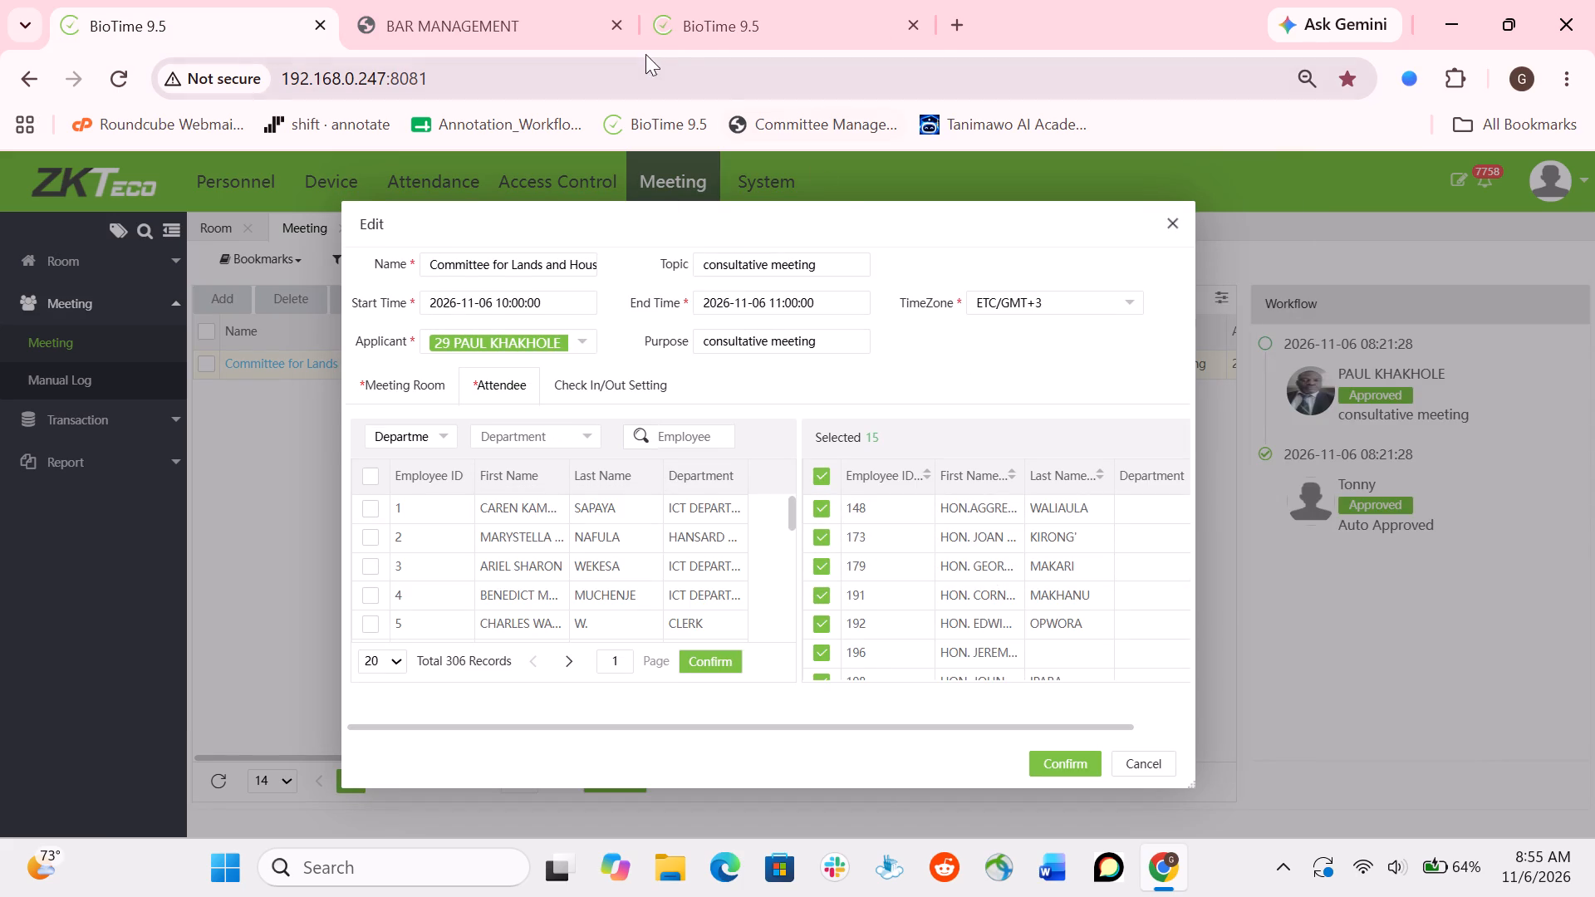
{"action": "left_click", "coordinate": [718, 32]}
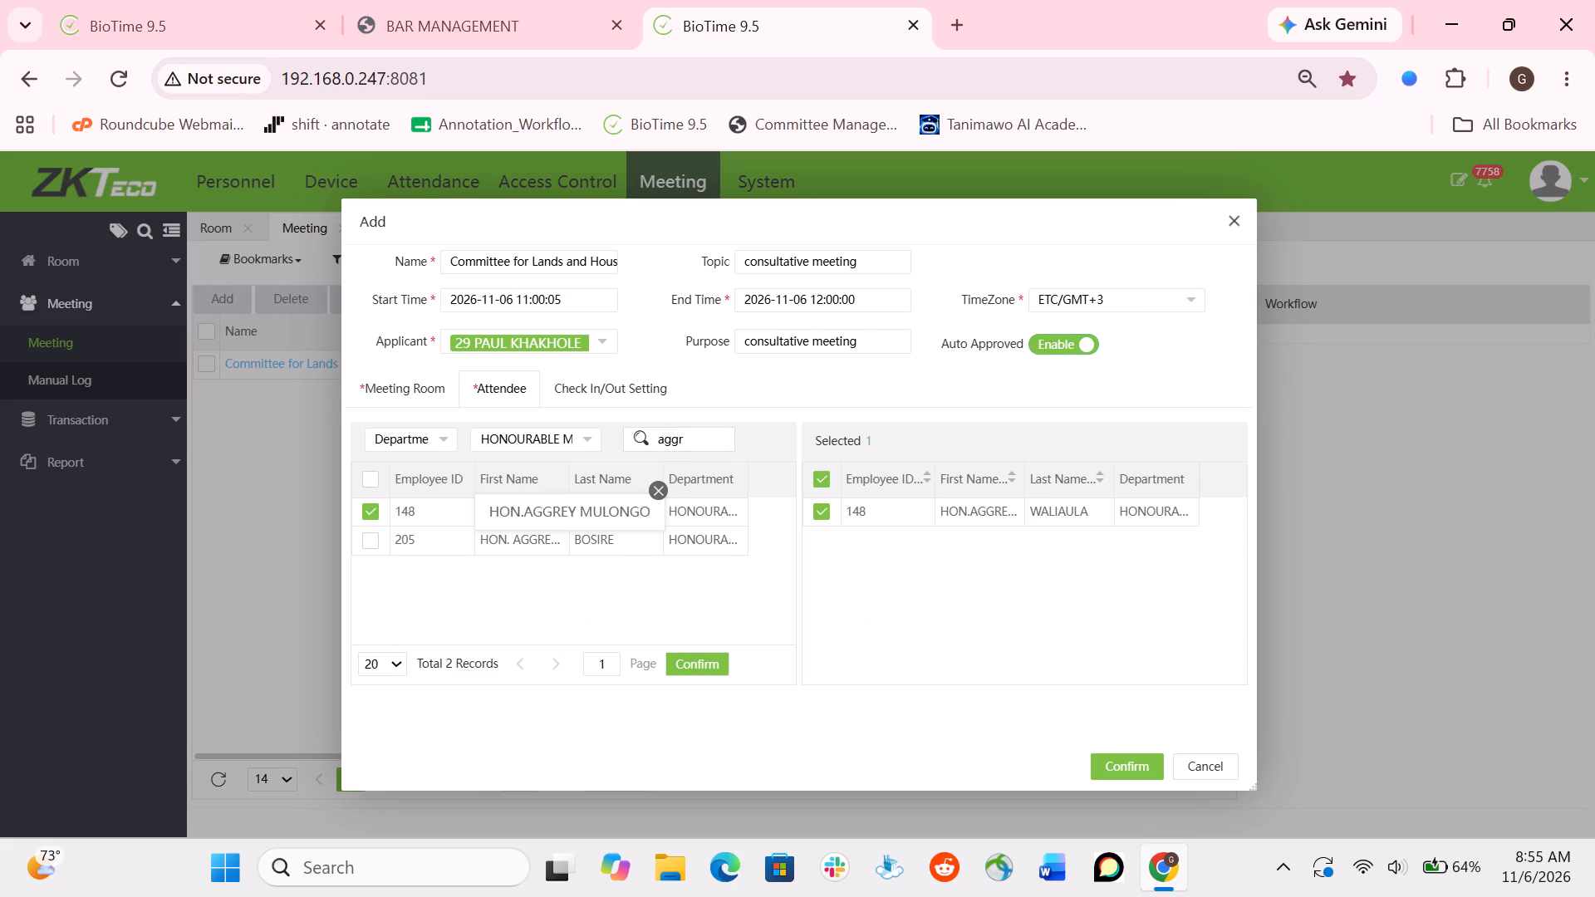
{"action": "left_click", "coordinate": [700, 440]}
{"action": "key", "text": "BackSpace"}
{"action": "key", "text": "BackSpace"}
{"action": "key", "text": "BackSpace"}
{"action": "key", "text": "BackSpace"}
{"action": "key", "text": "BackSpace"}
{"action": "key", "text": "BackSpace"}
{"action": "key", "text": "BackSpace"}
{"action": "key", "text": "BackSpace"}
{"action": "key", "text": "BackSpace"}
{"action": "key", "text": "BackSpace"}
{"action": "type", "text": "joan"}
{"action": "left_click", "coordinate": [369, 517]}
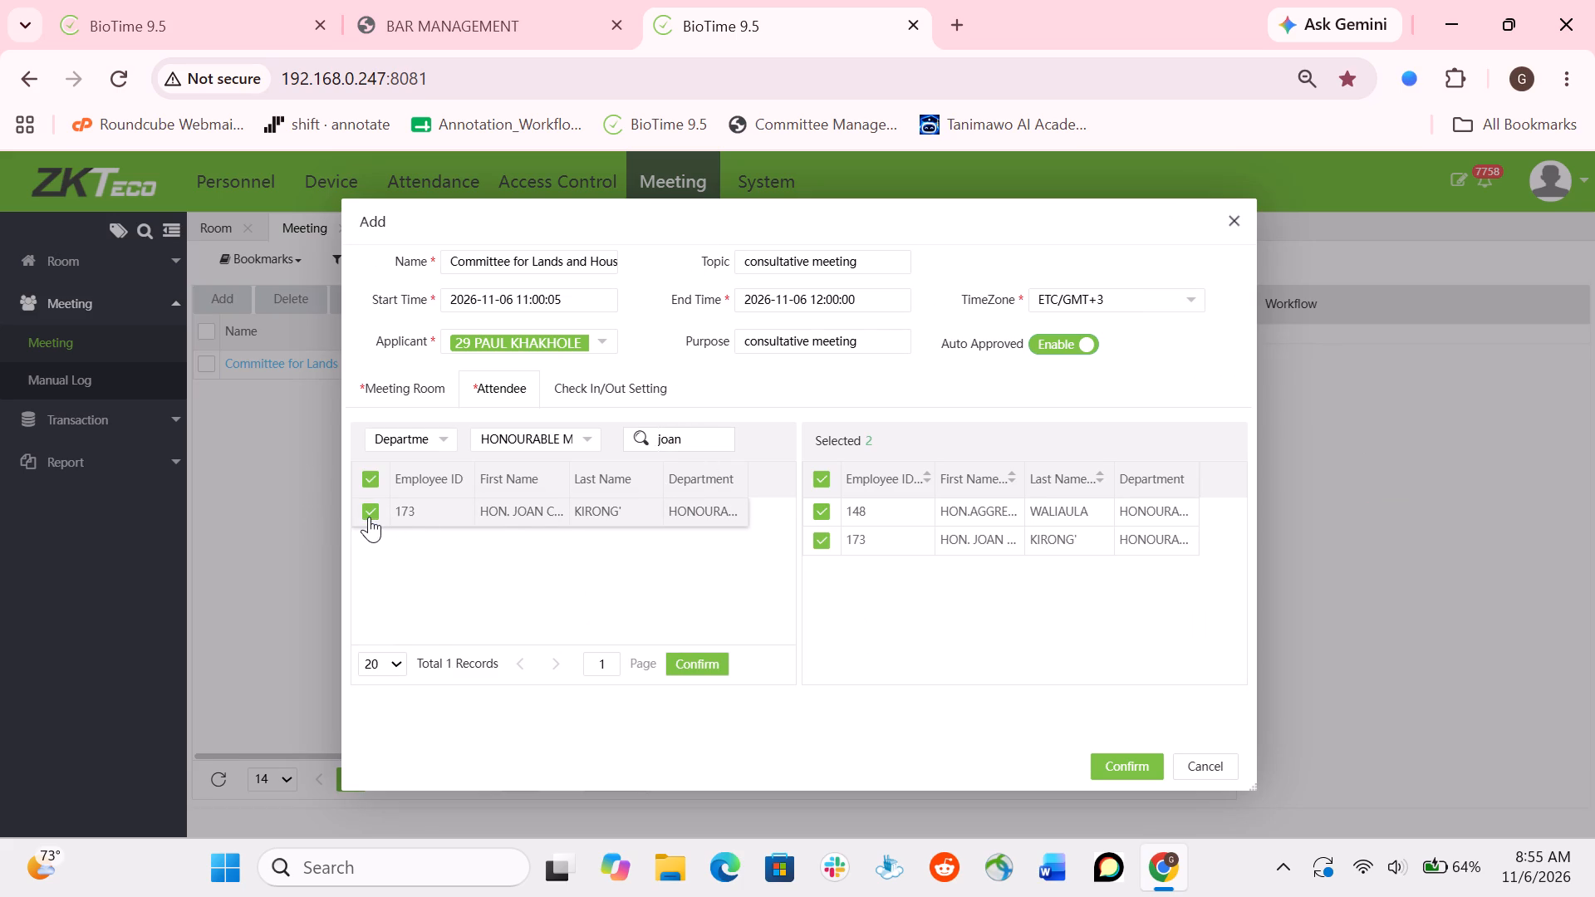
{"action": "left_click", "coordinate": [554, 517]}
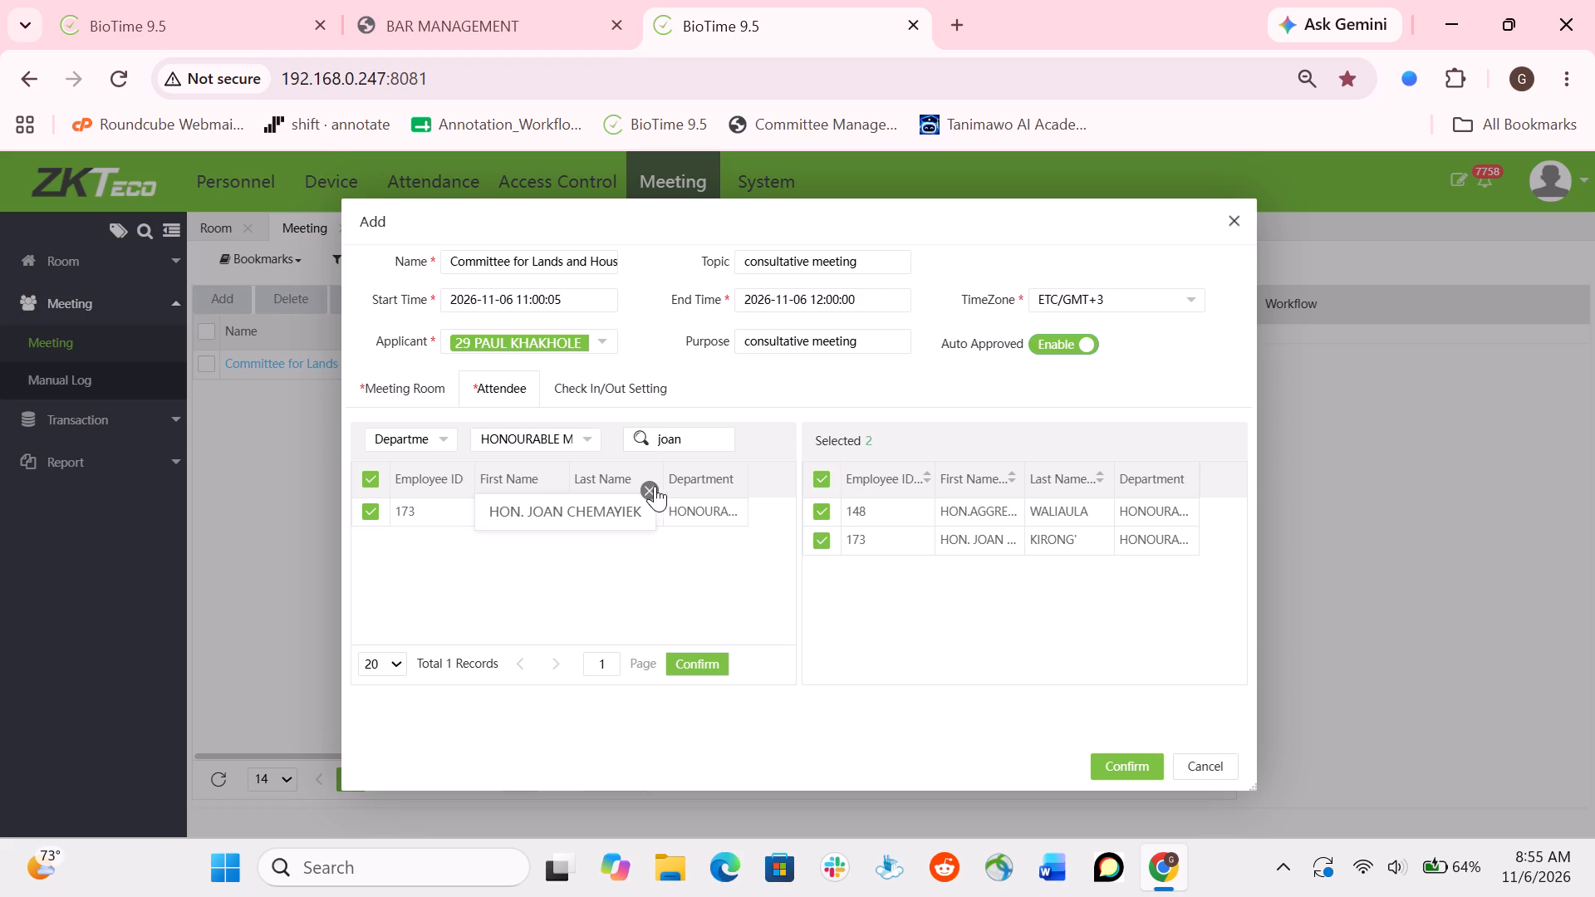
{"action": "left_click", "coordinate": [656, 486]}
Look up the third selected attendee in the existing meeting, search for "george", and add the matching member to the new meeting.
{"action": "left_click", "coordinate": [217, 27]}
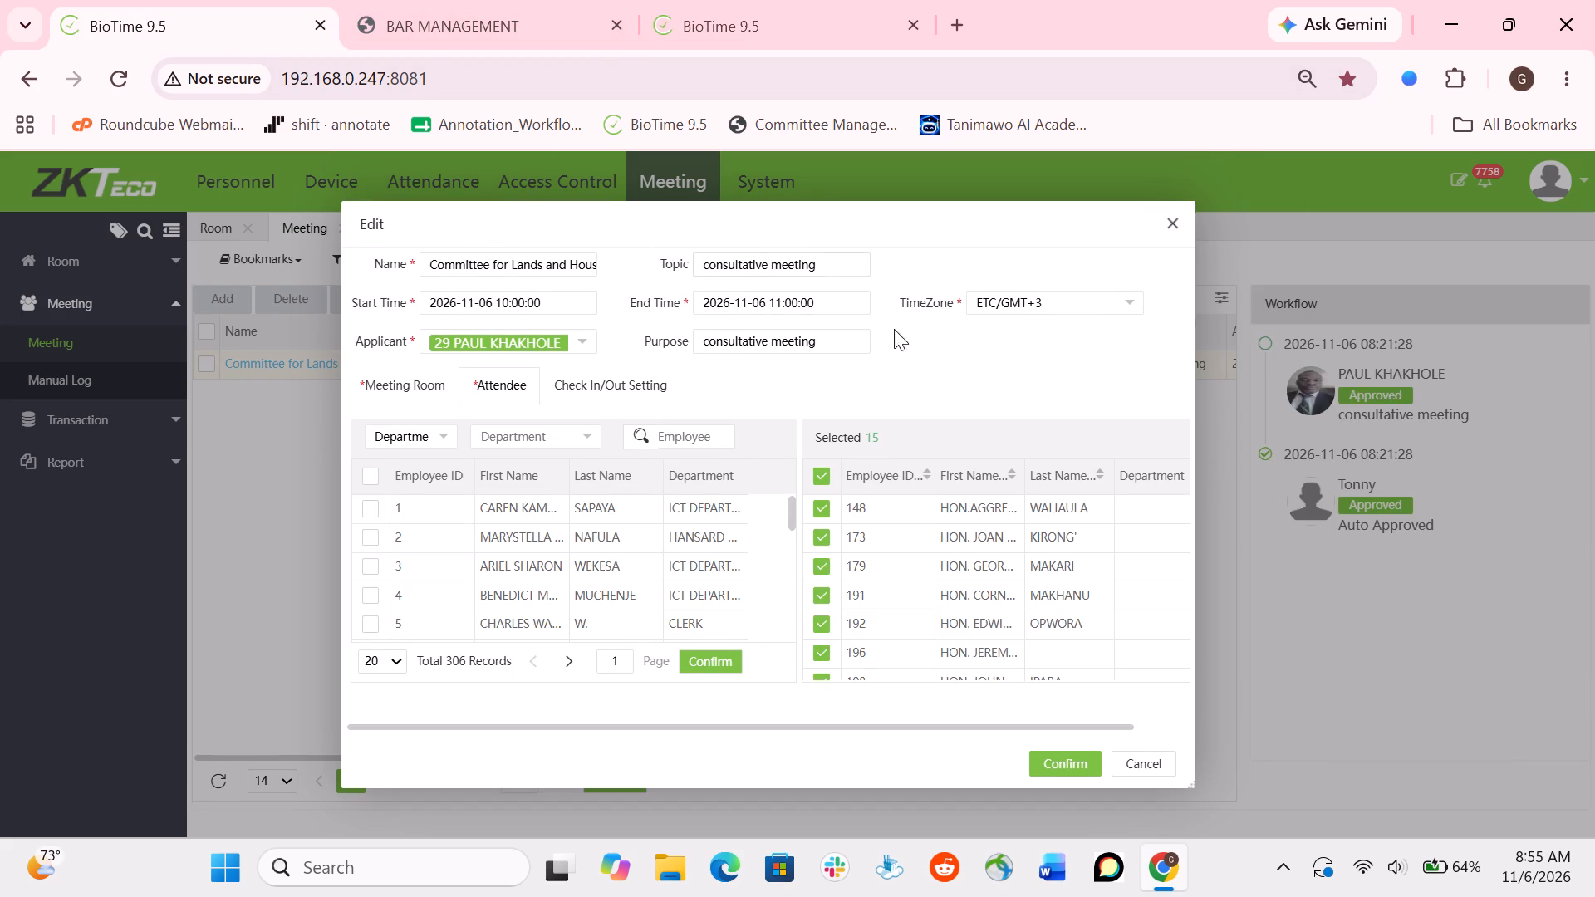
{"action": "left_click", "coordinate": [1008, 567]}
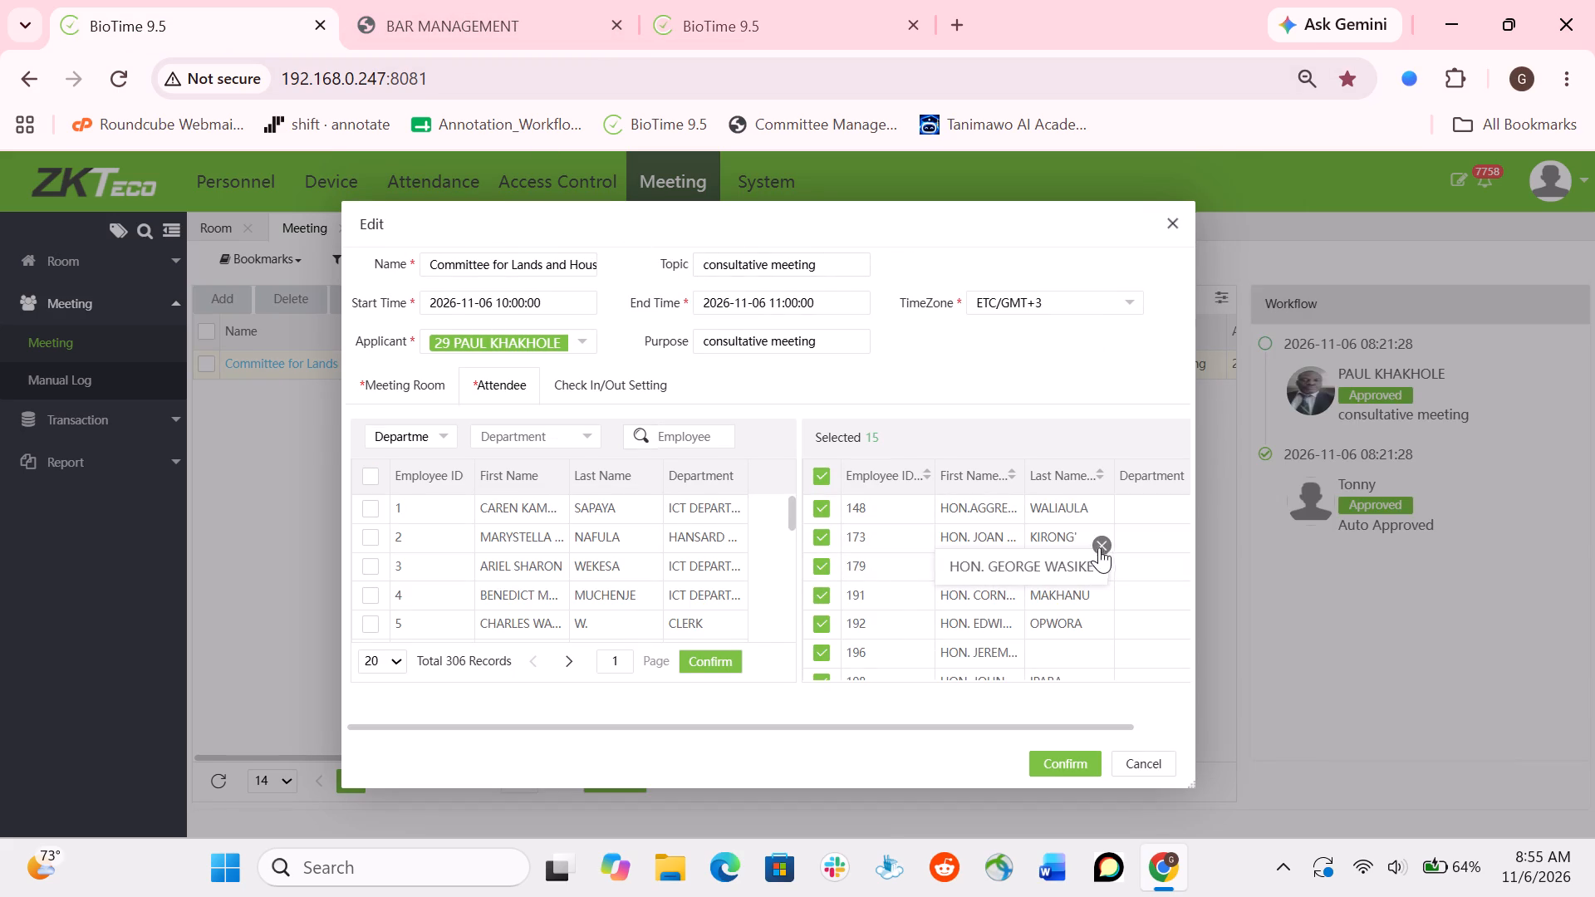
{"action": "left_click", "coordinate": [1107, 540]}
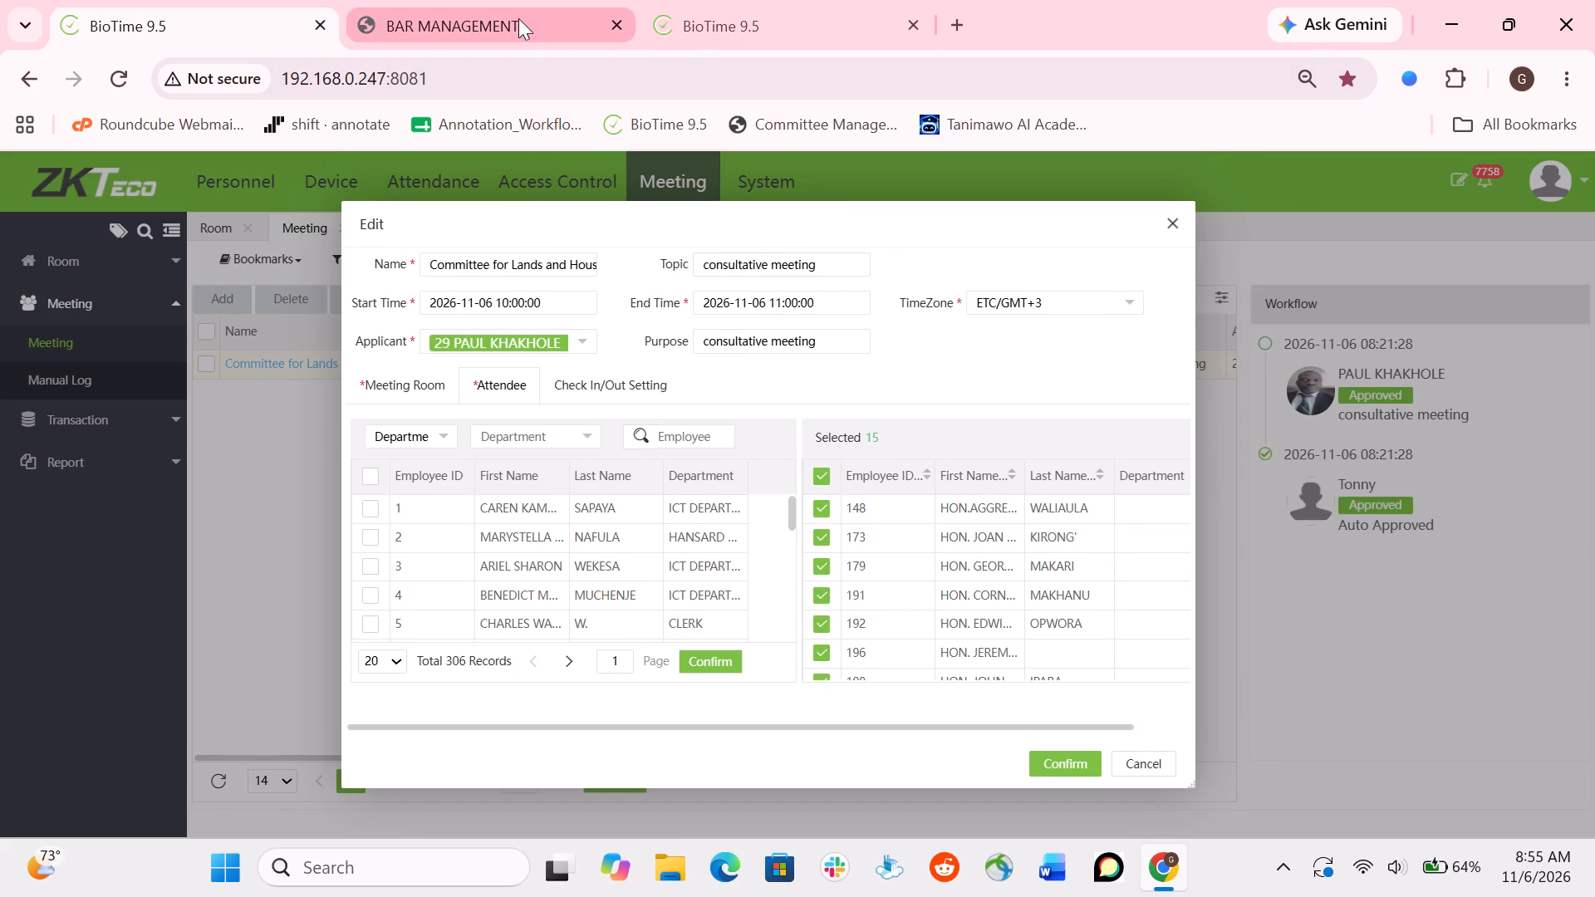
{"action": "left_click", "coordinate": [763, 23]}
{"action": "left_click", "coordinate": [693, 435]}
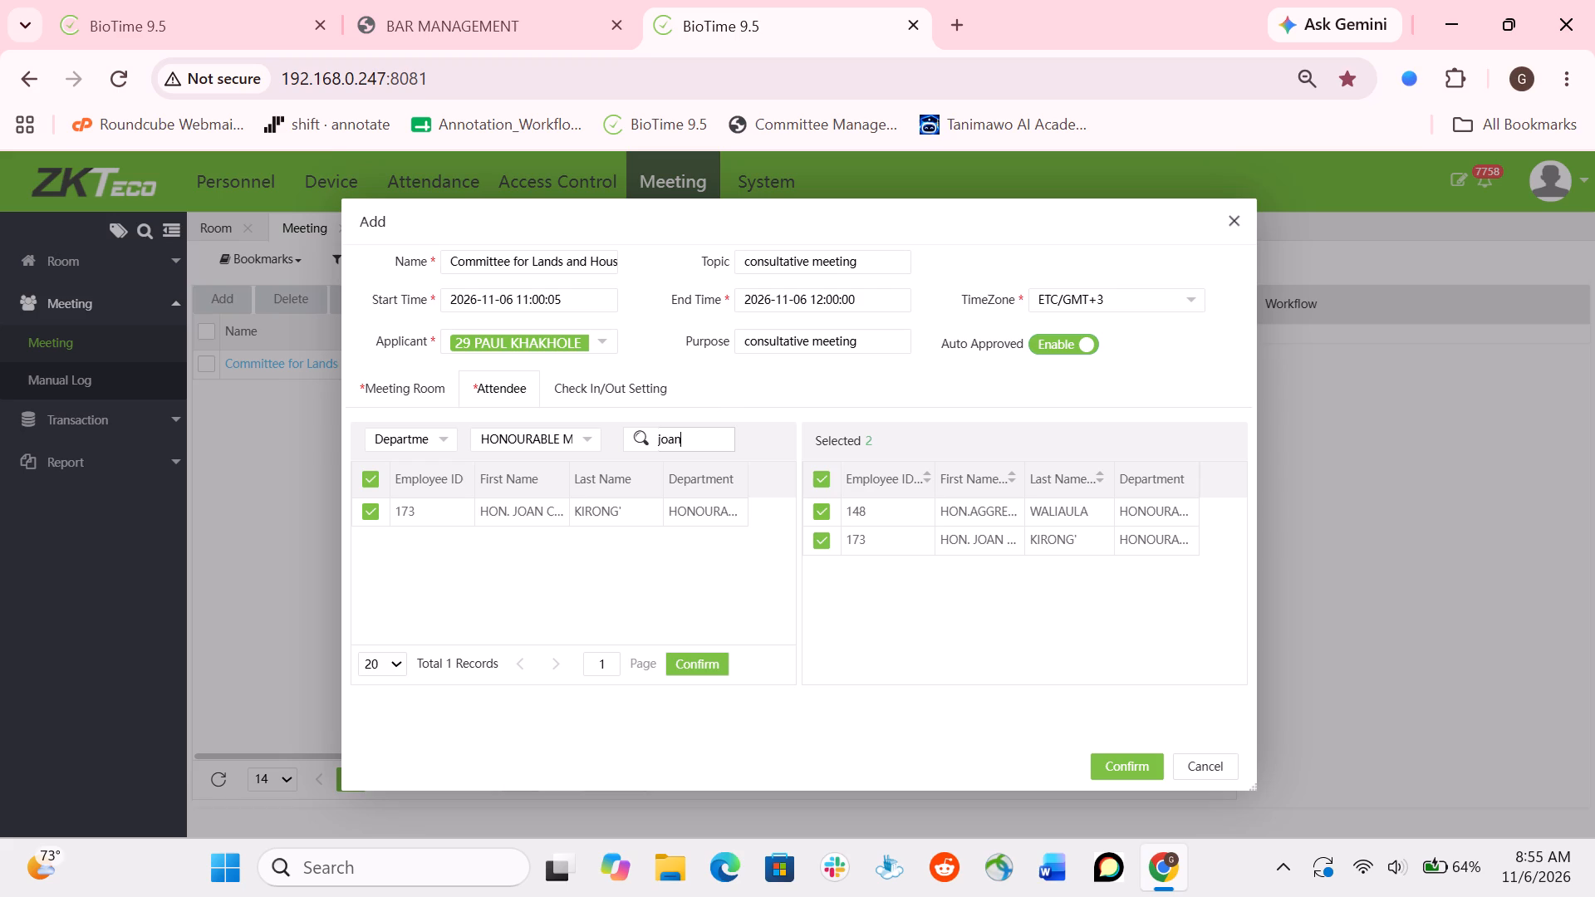
{"action": "key", "text": "BackSpace"}
{"action": "key", "text": "BackSpace"}
{"action": "key", "text": "BackSpace"}
{"action": "key", "text": "BackSpace"}
{"action": "key", "text": "BackSpace"}
{"action": "key", "text": "BackSpace"}
{"action": "key", "text": "BackSpace"}
{"action": "type", "text": "george"}
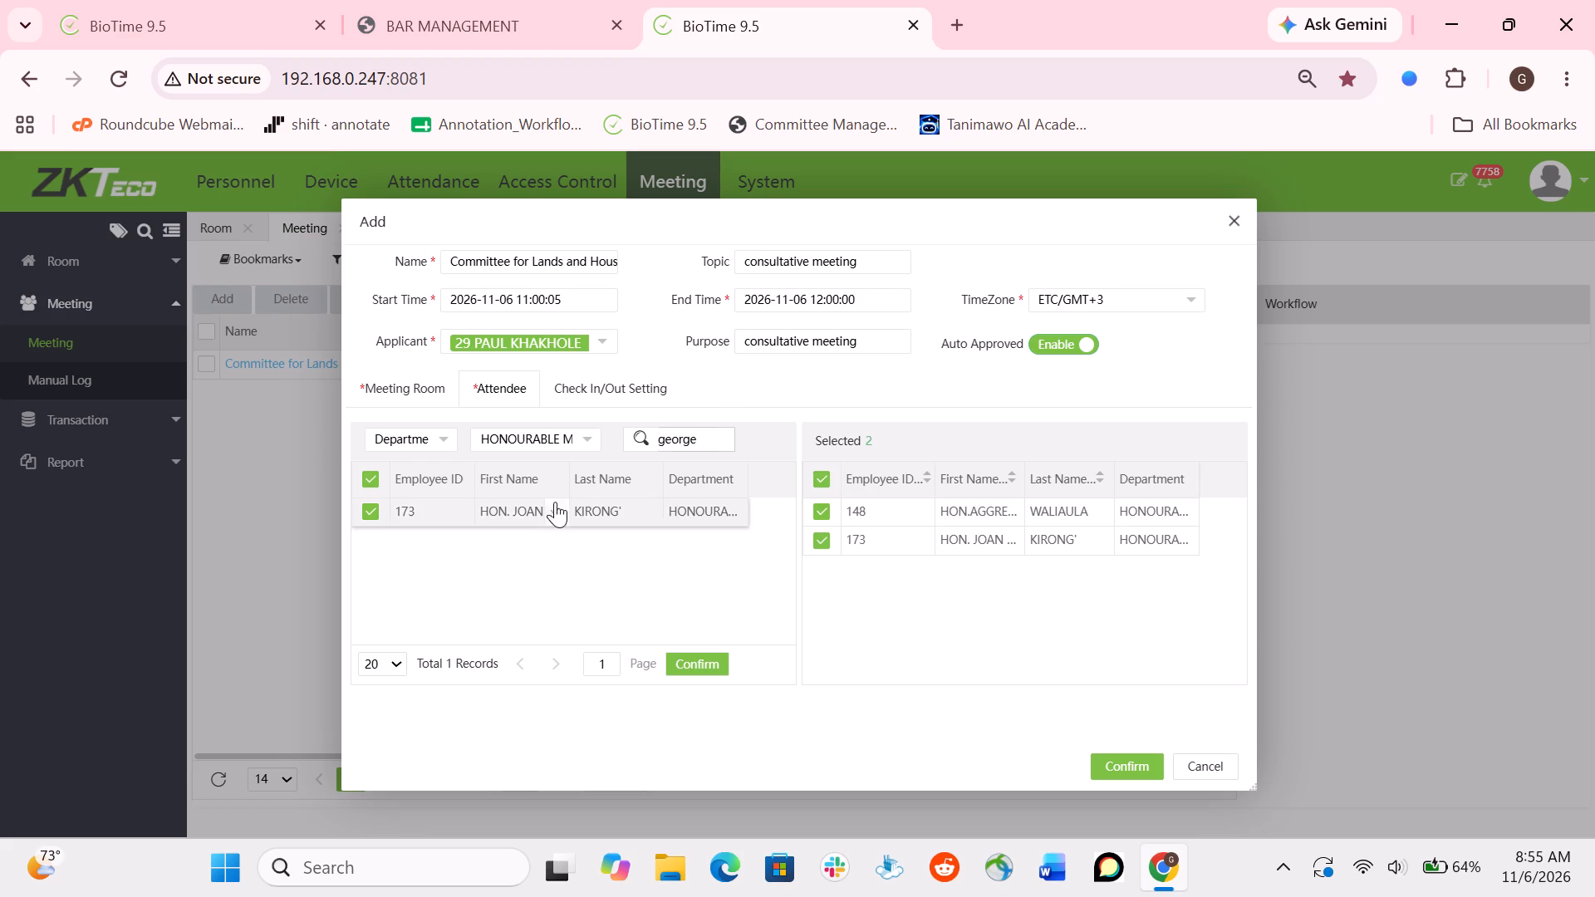
{"action": "left_click", "coordinate": [565, 511]}
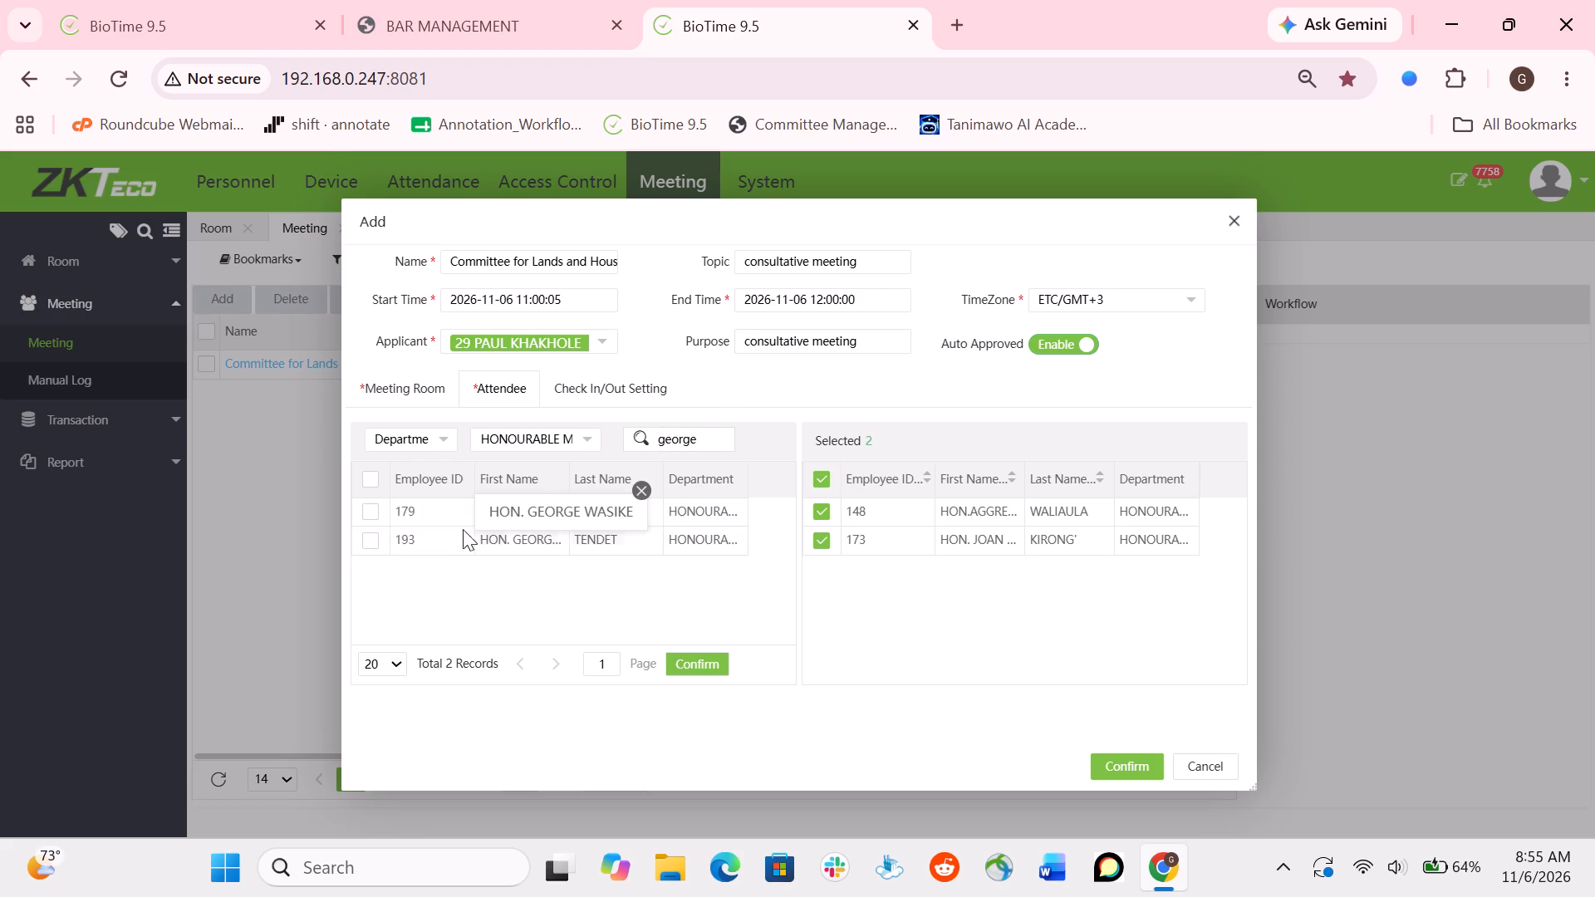
{"action": "left_click", "coordinate": [371, 514]}
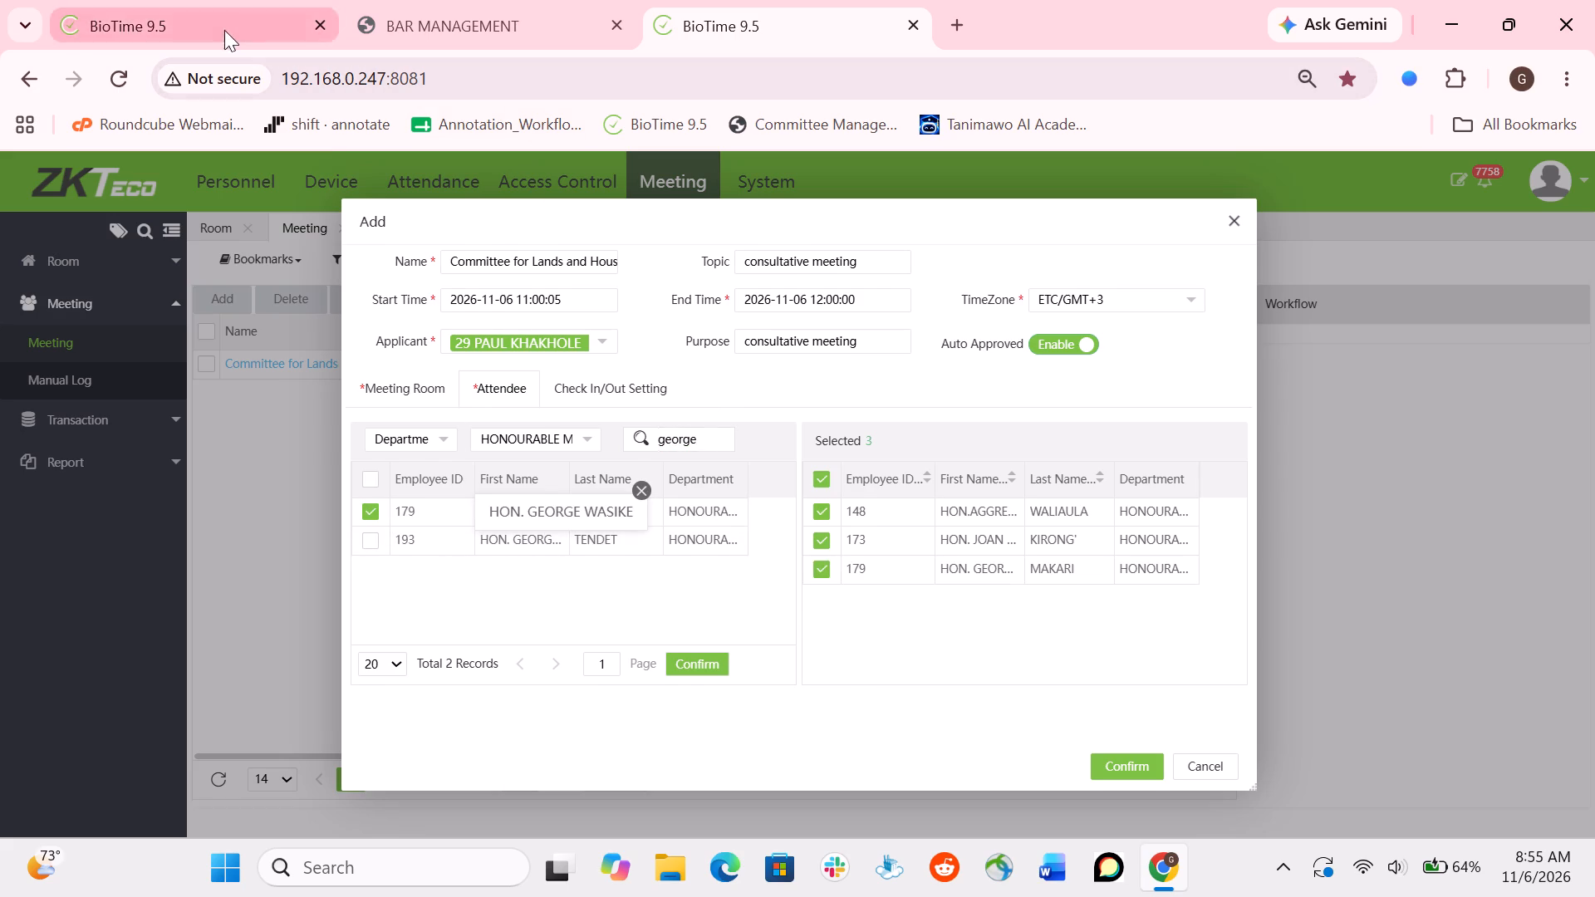
Look up the fourth selected attendee in the existing meeting, search for "cornelius", and add that member to the new meeting.
{"action": "left_click", "coordinate": [224, 30]}
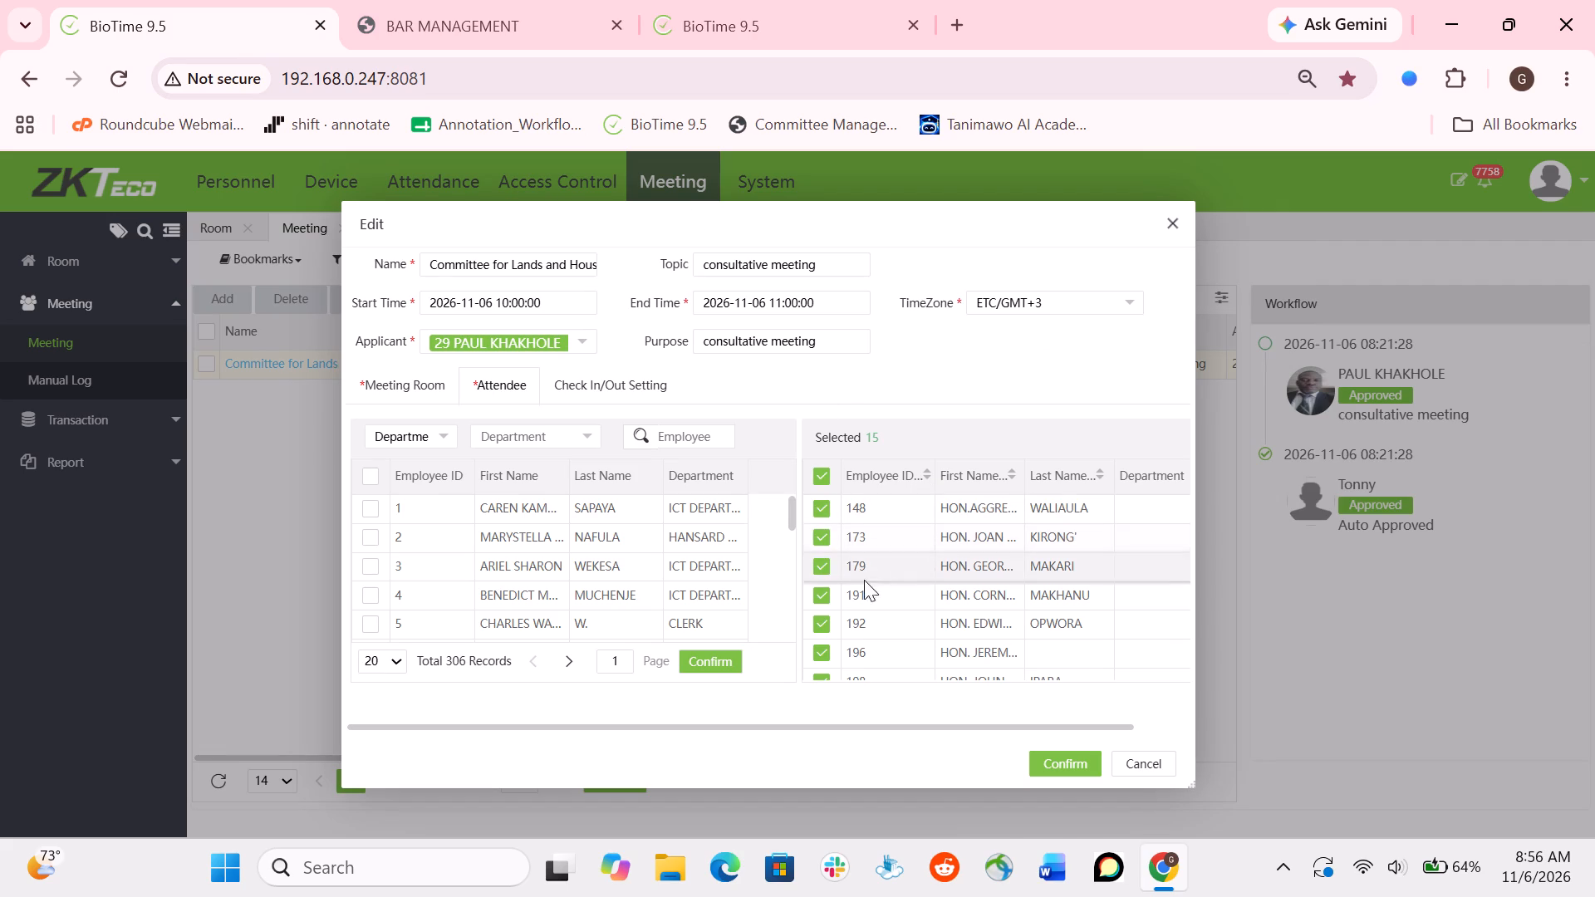
{"action": "left_click", "coordinate": [1013, 599]}
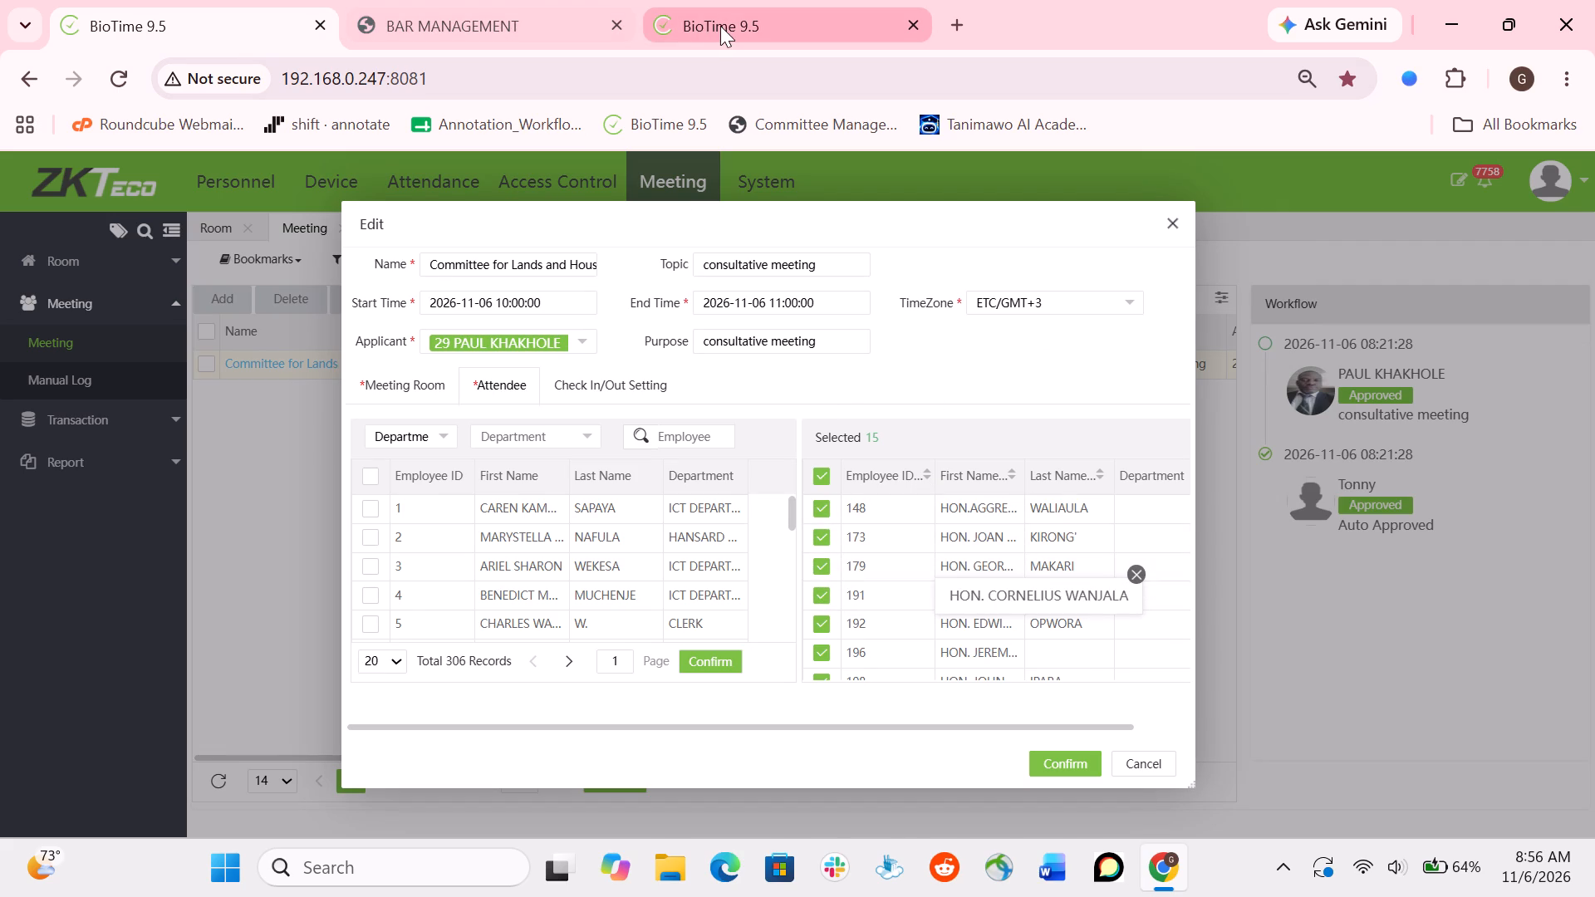
{"action": "left_click", "coordinate": [1137, 568]}
{"action": "left_click", "coordinate": [807, 22]}
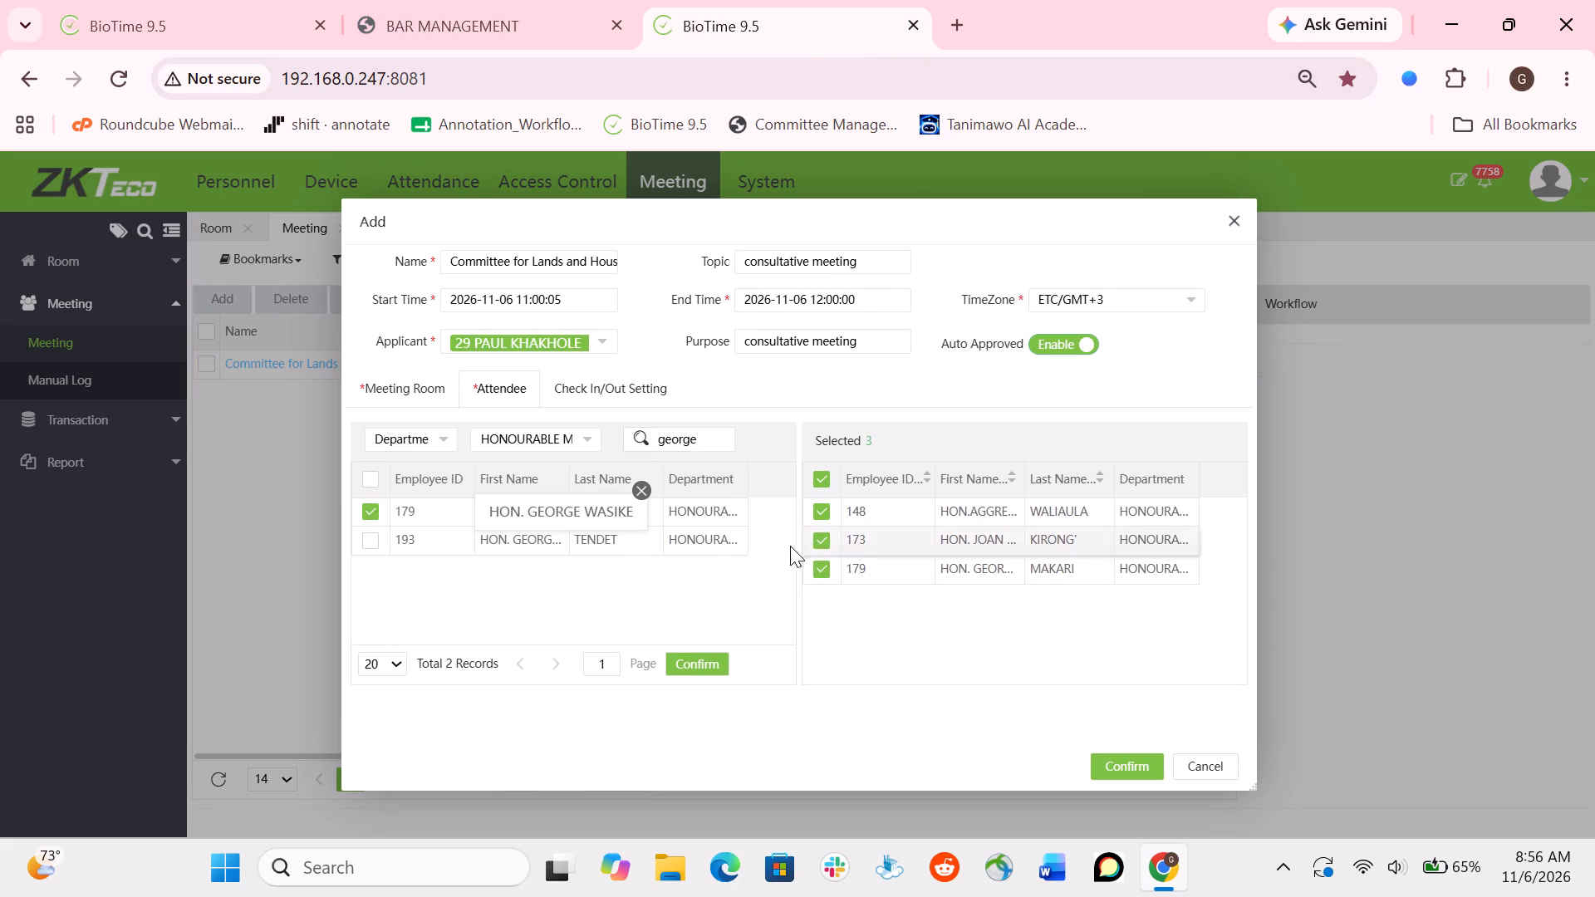
{"action": "left_click", "coordinate": [700, 434]}
{"action": "key", "text": "BackSpace"}
{"action": "key", "text": "BackSpace"}
{"action": "key", "text": "BackSpace"}
{"action": "key", "text": "BackSpace"}
{"action": "key", "text": "BackSpace"}
{"action": "key", "text": "BackSpace"}
{"action": "key", "text": "BackSpace"}
{"action": "key", "text": "BackSpace"}
{"action": "key", "text": "BackSpace"}
{"action": "key", "text": "BackSpace"}
{"action": "key", "text": "BackSpace"}
{"action": "key", "text": "BackSpace"}
{"action": "type", "text": "cornelius"}
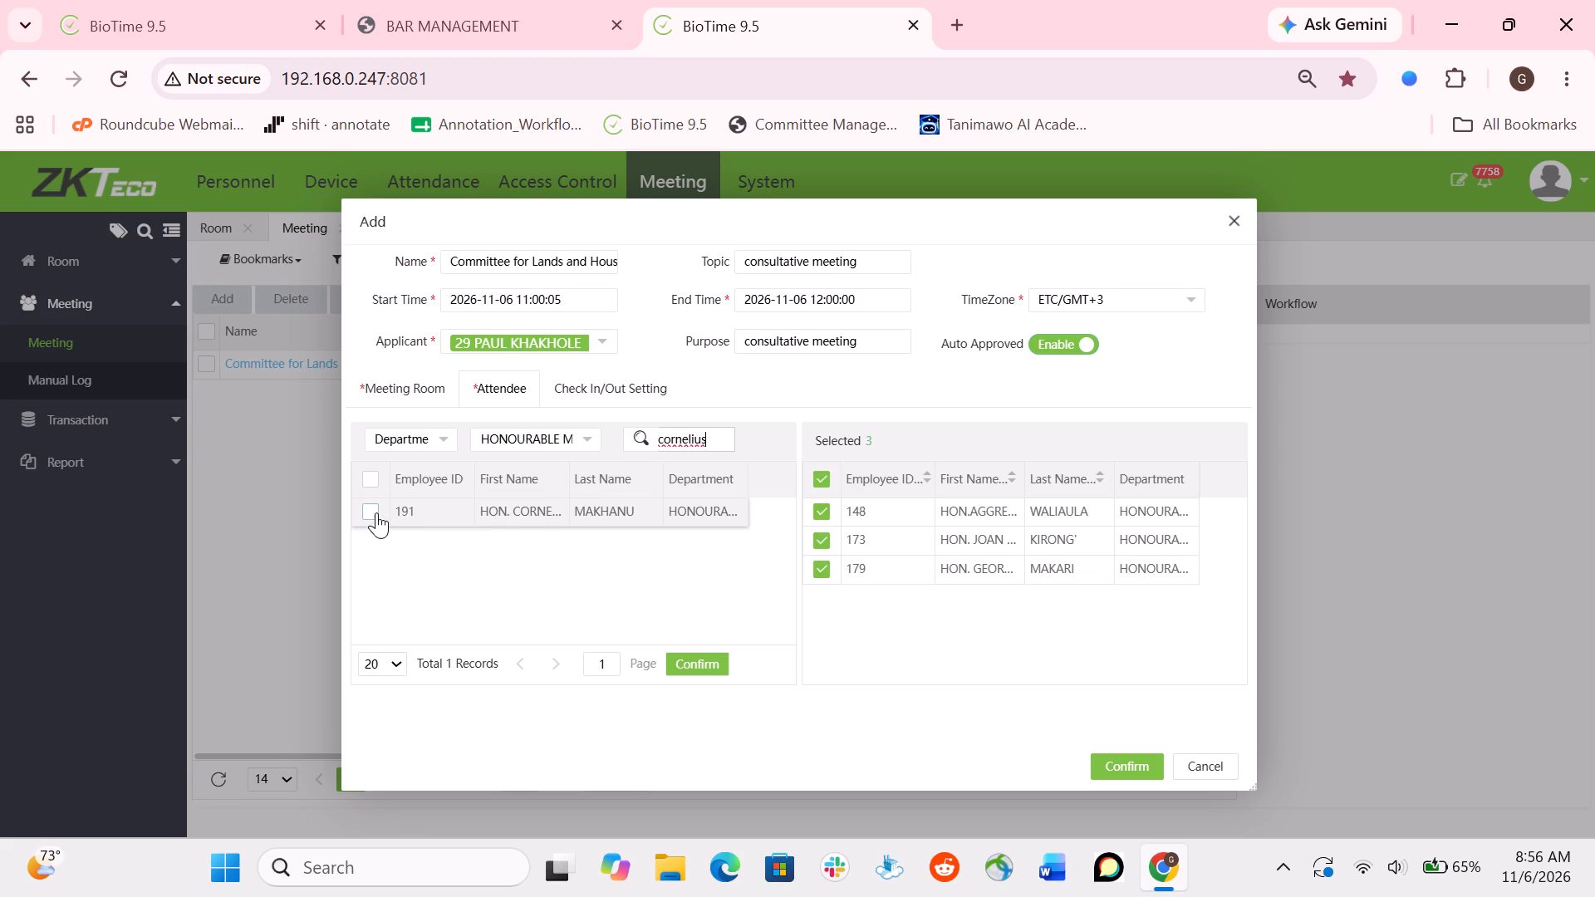
{"action": "left_click", "coordinate": [376, 512]}
{"action": "left_click", "coordinate": [561, 516]}
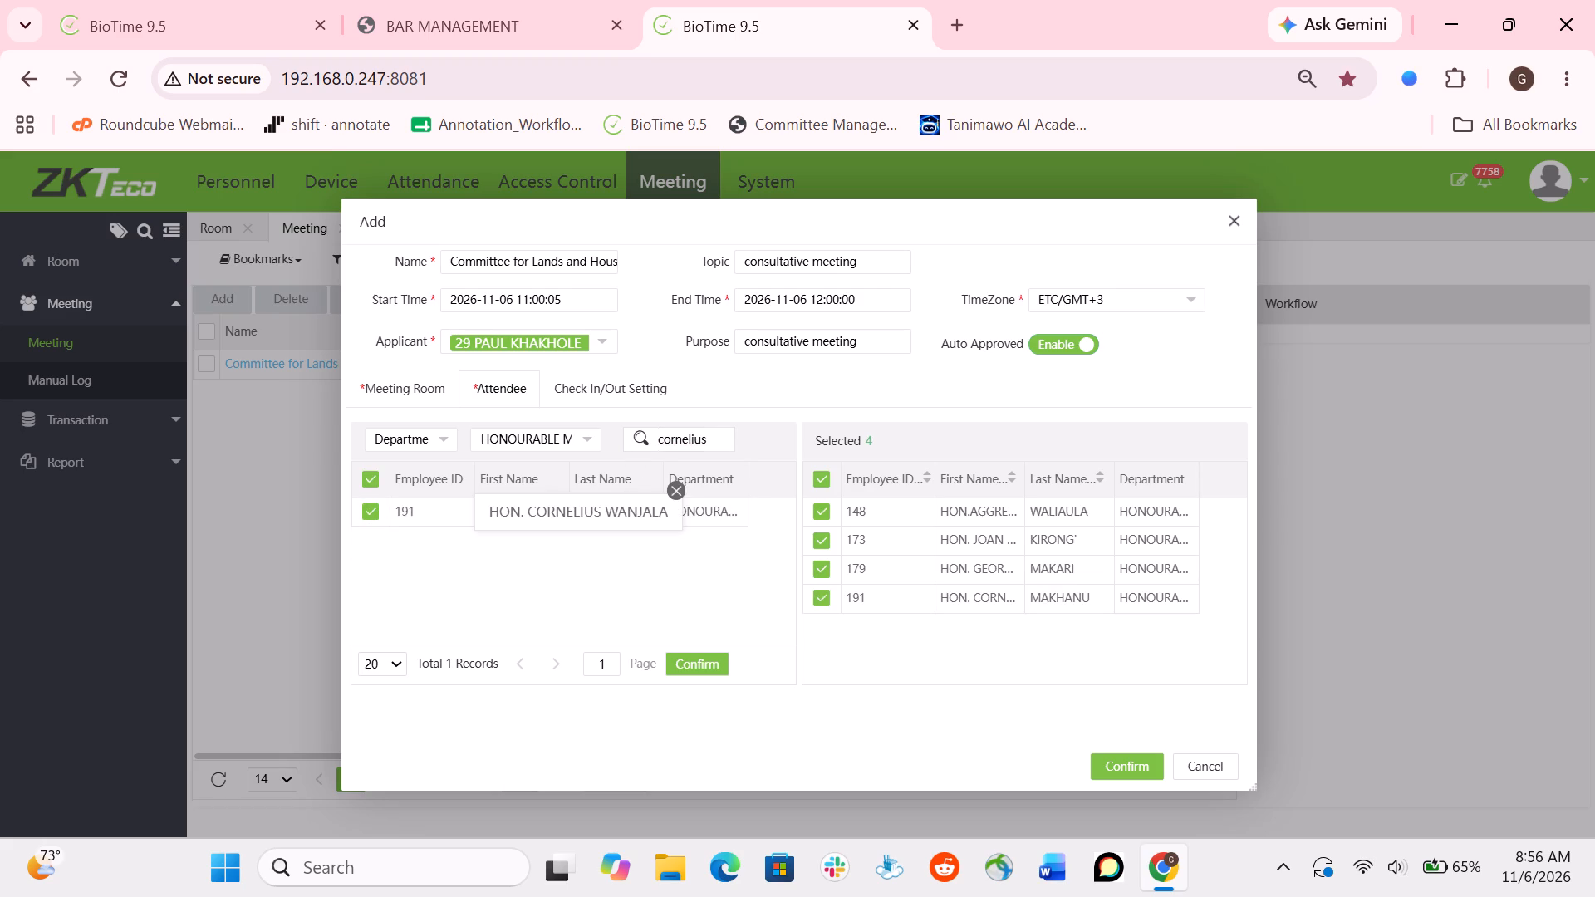
{"action": "left_click", "coordinate": [676, 486]}
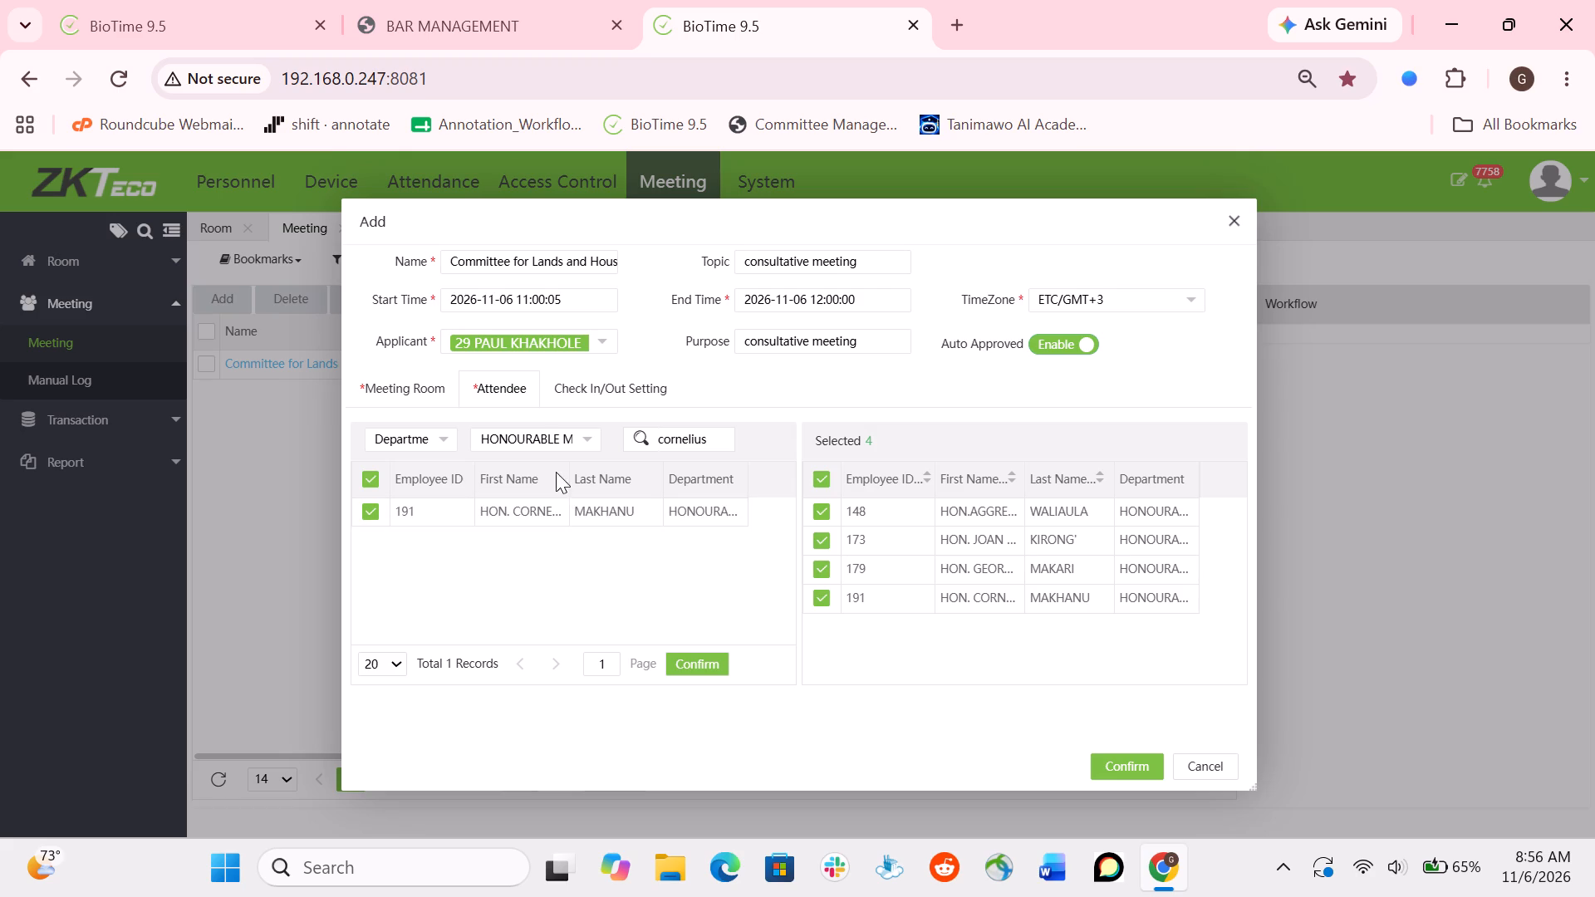
Look up the fifth selected attendee in the existing meeting, search for "edwin", and add that member to the new meeting.
{"action": "left_click", "coordinate": [228, 24]}
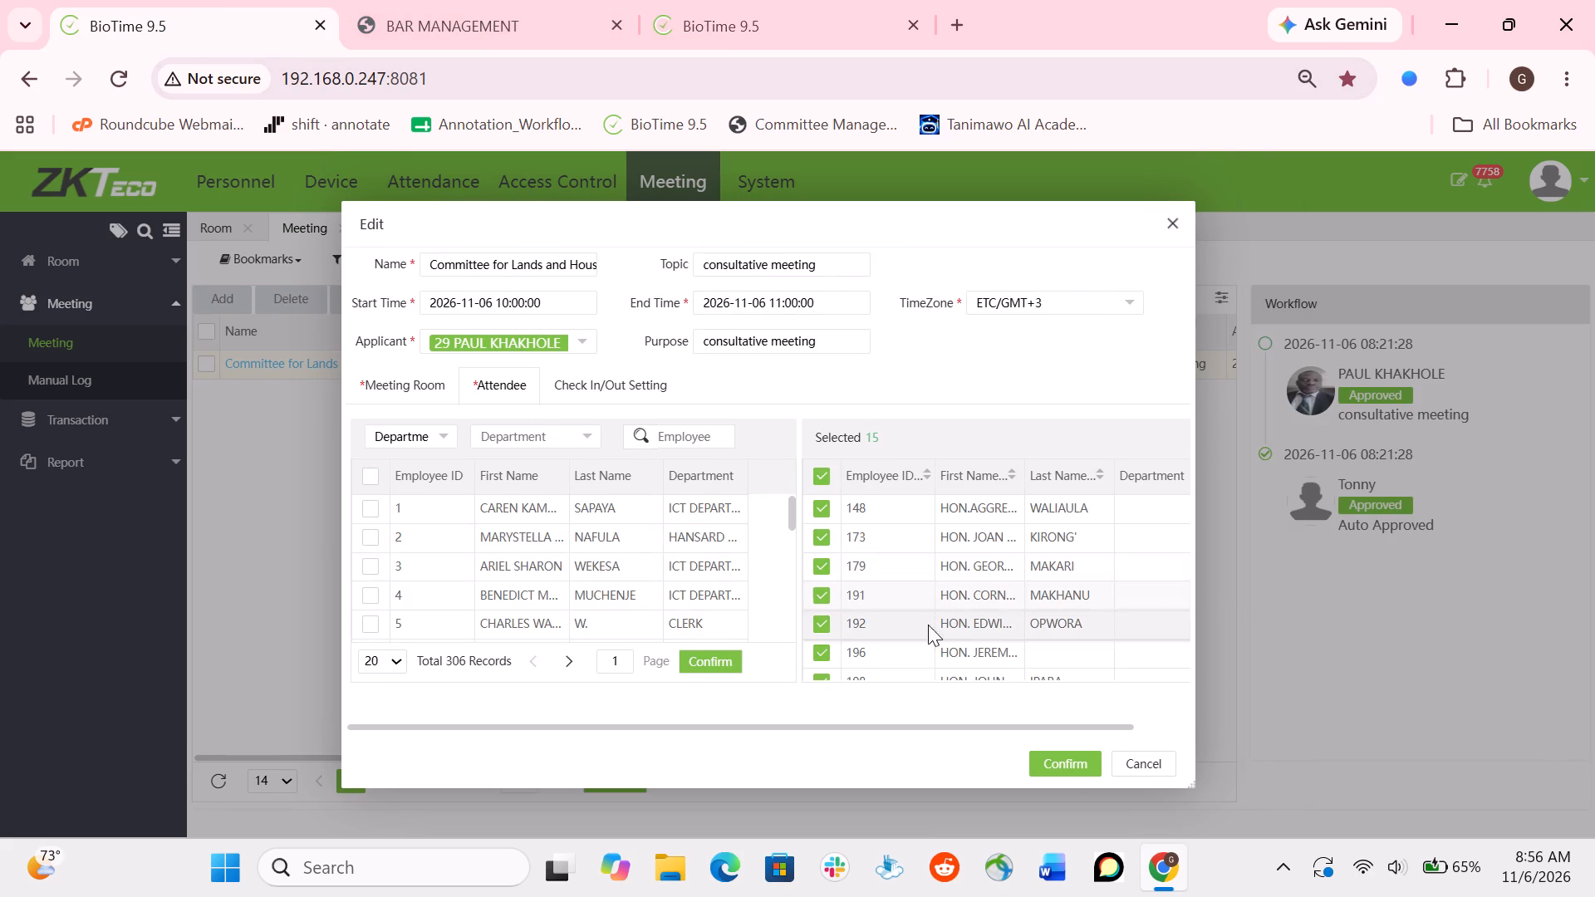
{"action": "left_click", "coordinate": [1011, 625]}
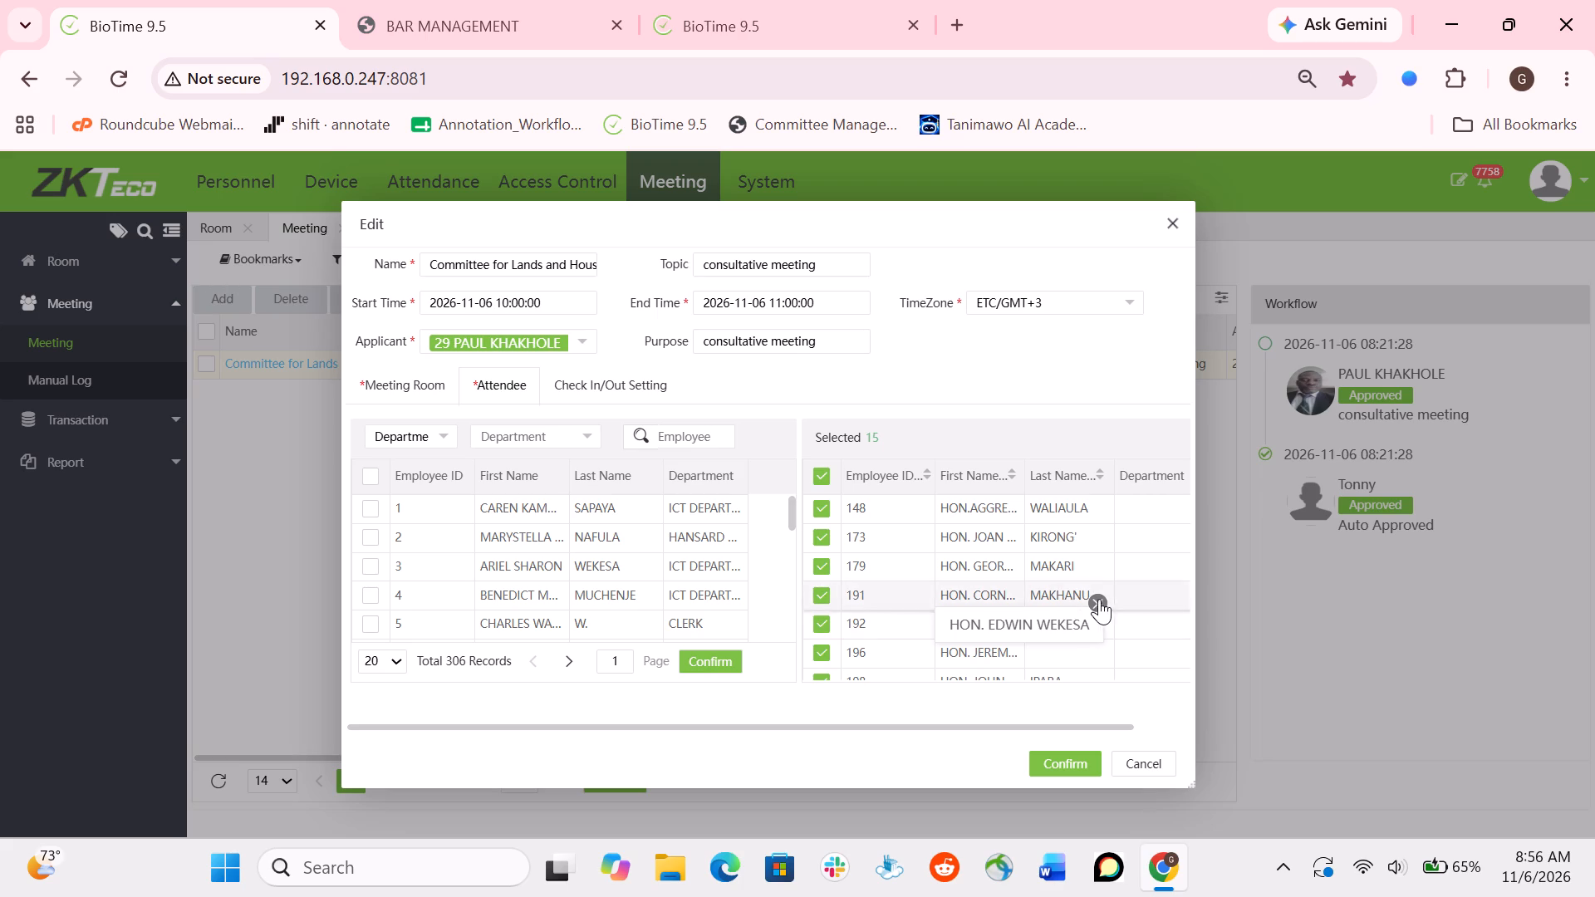
{"action": "left_click", "coordinate": [1104, 599]}
{"action": "left_click", "coordinate": [734, 20]}
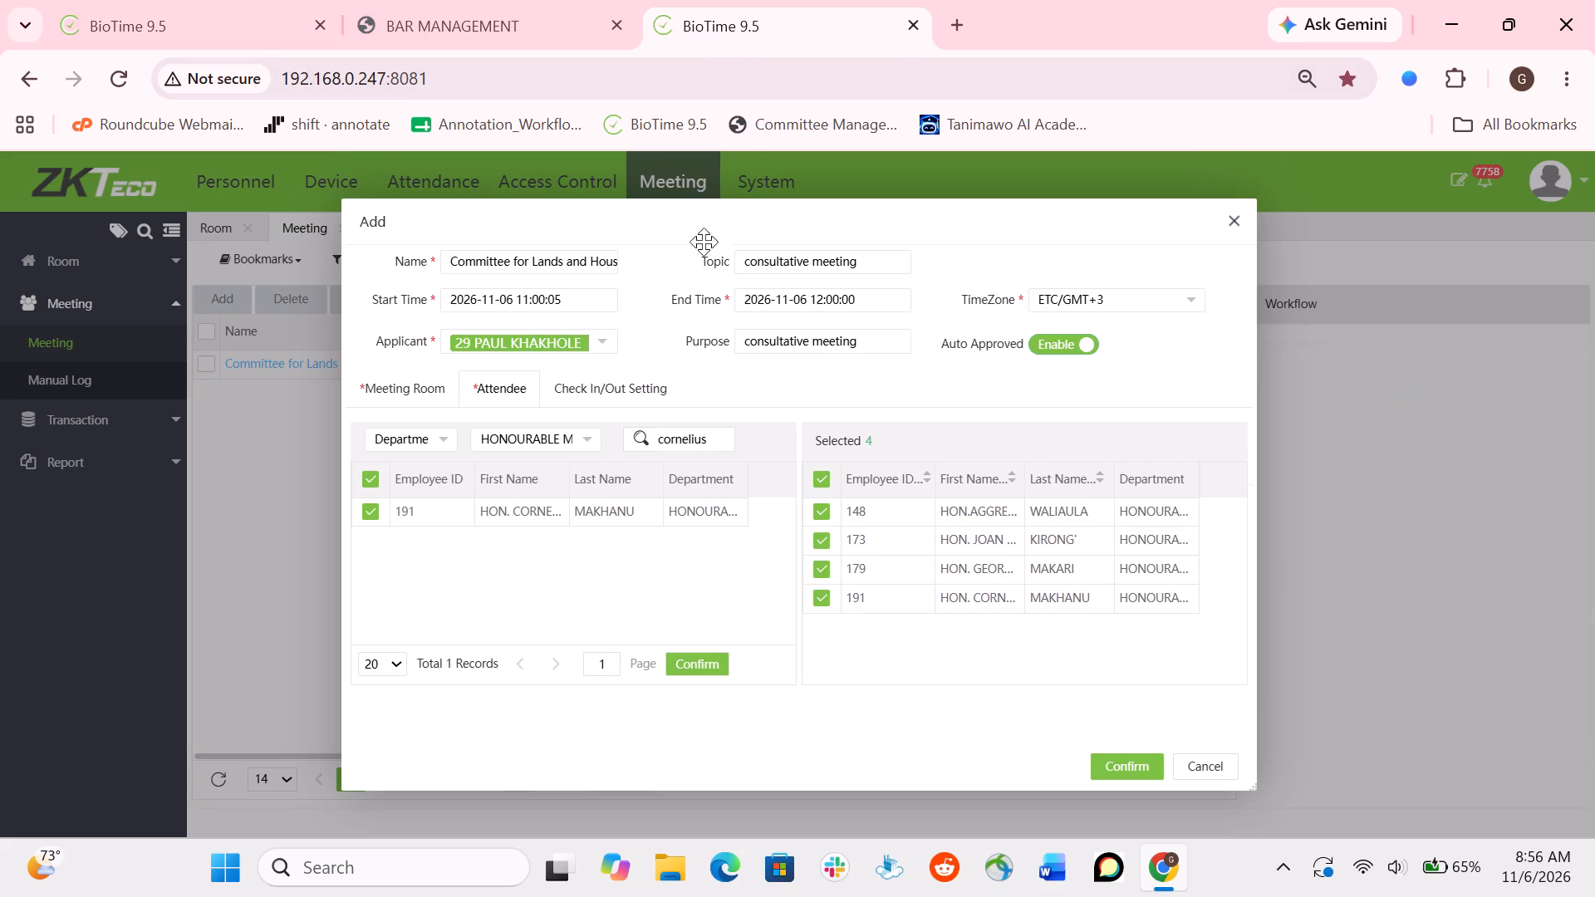
{"action": "left_click", "coordinate": [708, 437]}
{"action": "key", "text": "BackSpace"}
{"action": "key", "text": "BackSpace"}
{"action": "key", "text": "BackSpace"}
{"action": "key", "text": "BackSpace"}
{"action": "key", "text": "BackSpace"}
{"action": "key", "text": "BackSpace"}
{"action": "key", "text": "BackSpace"}
{"action": "key", "text": "BackSpace"}
{"action": "key", "text": "BackSpace"}
{"action": "key", "text": "BackSpace"}
{"action": "key", "text": "BackSpace"}
{"action": "key", "text": "BackSpace"}
{"action": "type", "text": "edwin"}
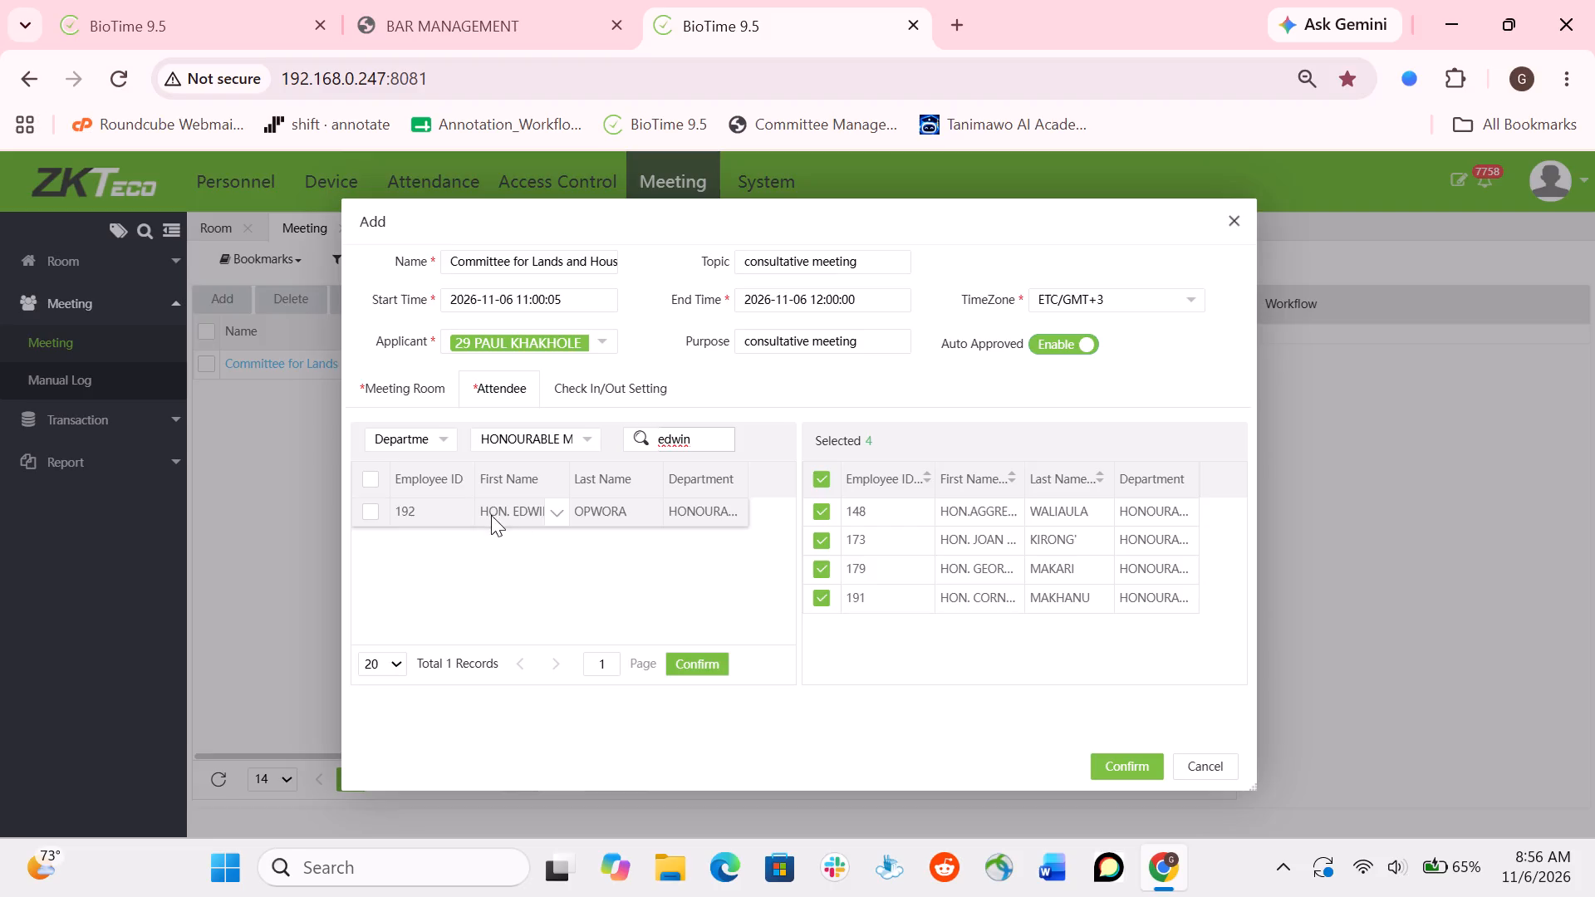
{"action": "left_click", "coordinate": [566, 519]}
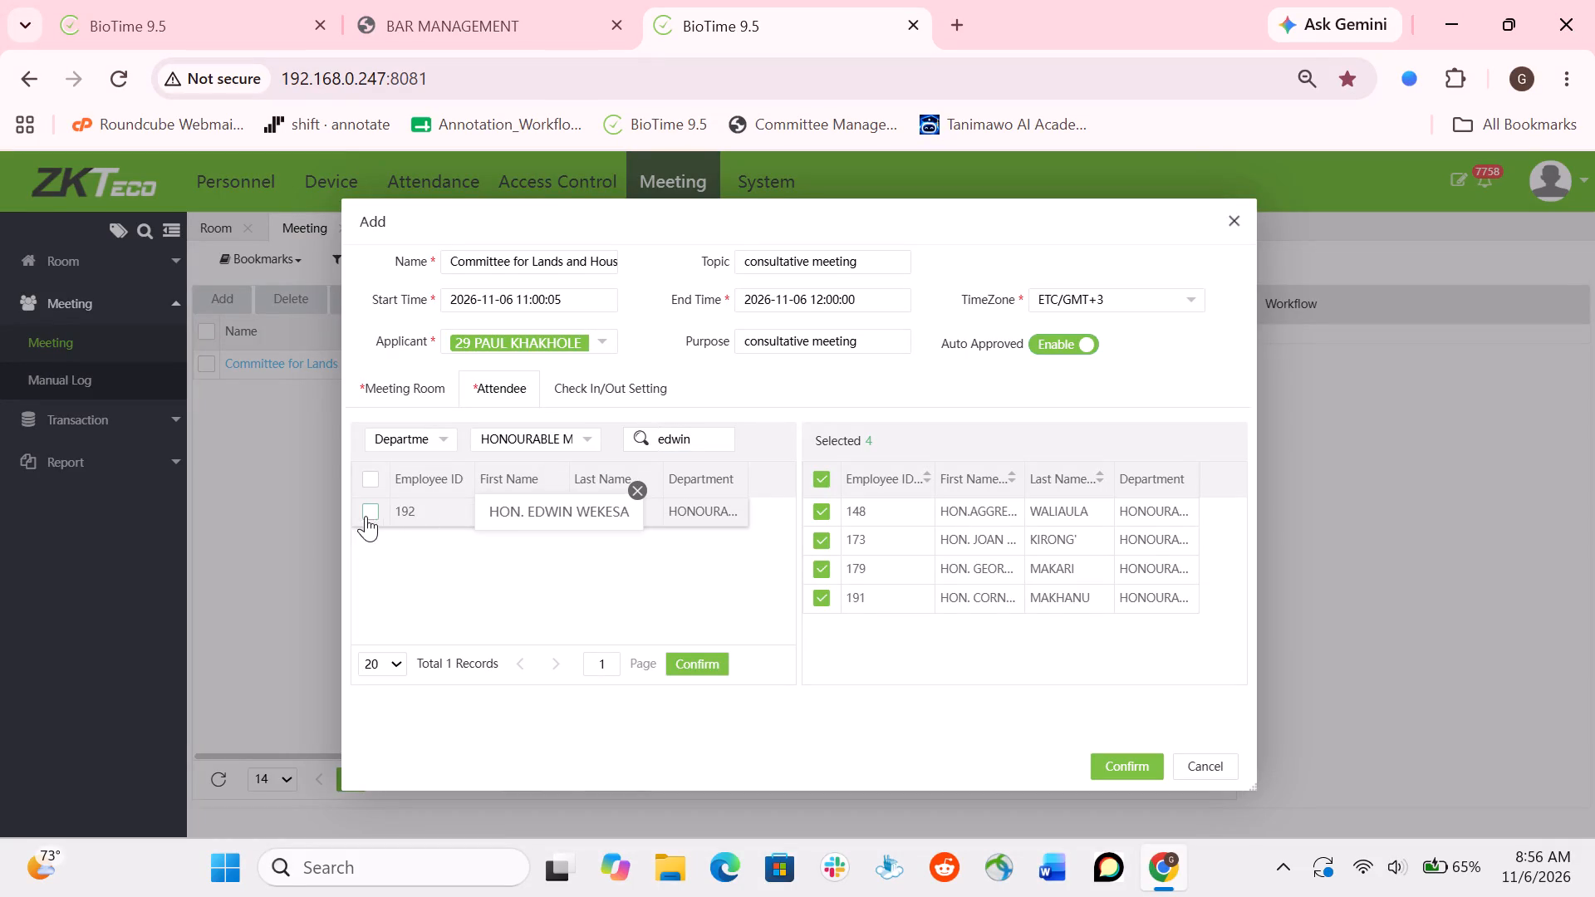
{"action": "left_click", "coordinate": [366, 516]}
{"action": "left_click", "coordinate": [641, 494]}
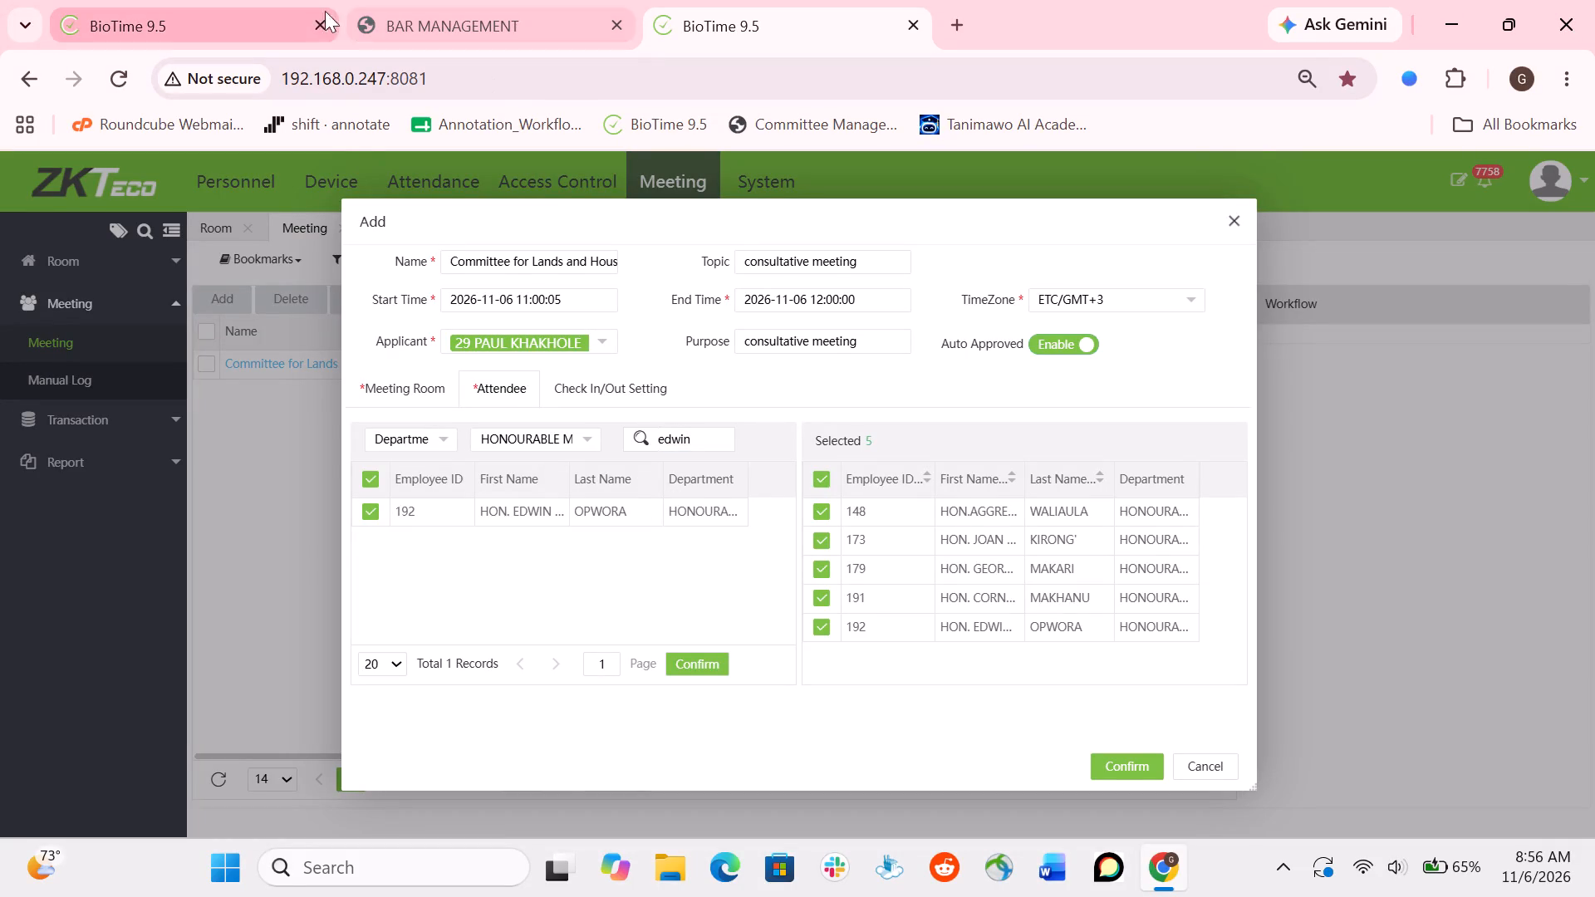
Look up the sixth selected attendee in the existing meeting, search for "jeremia", and add the matching member to the new meeting.
{"action": "left_click", "coordinate": [235, 26]}
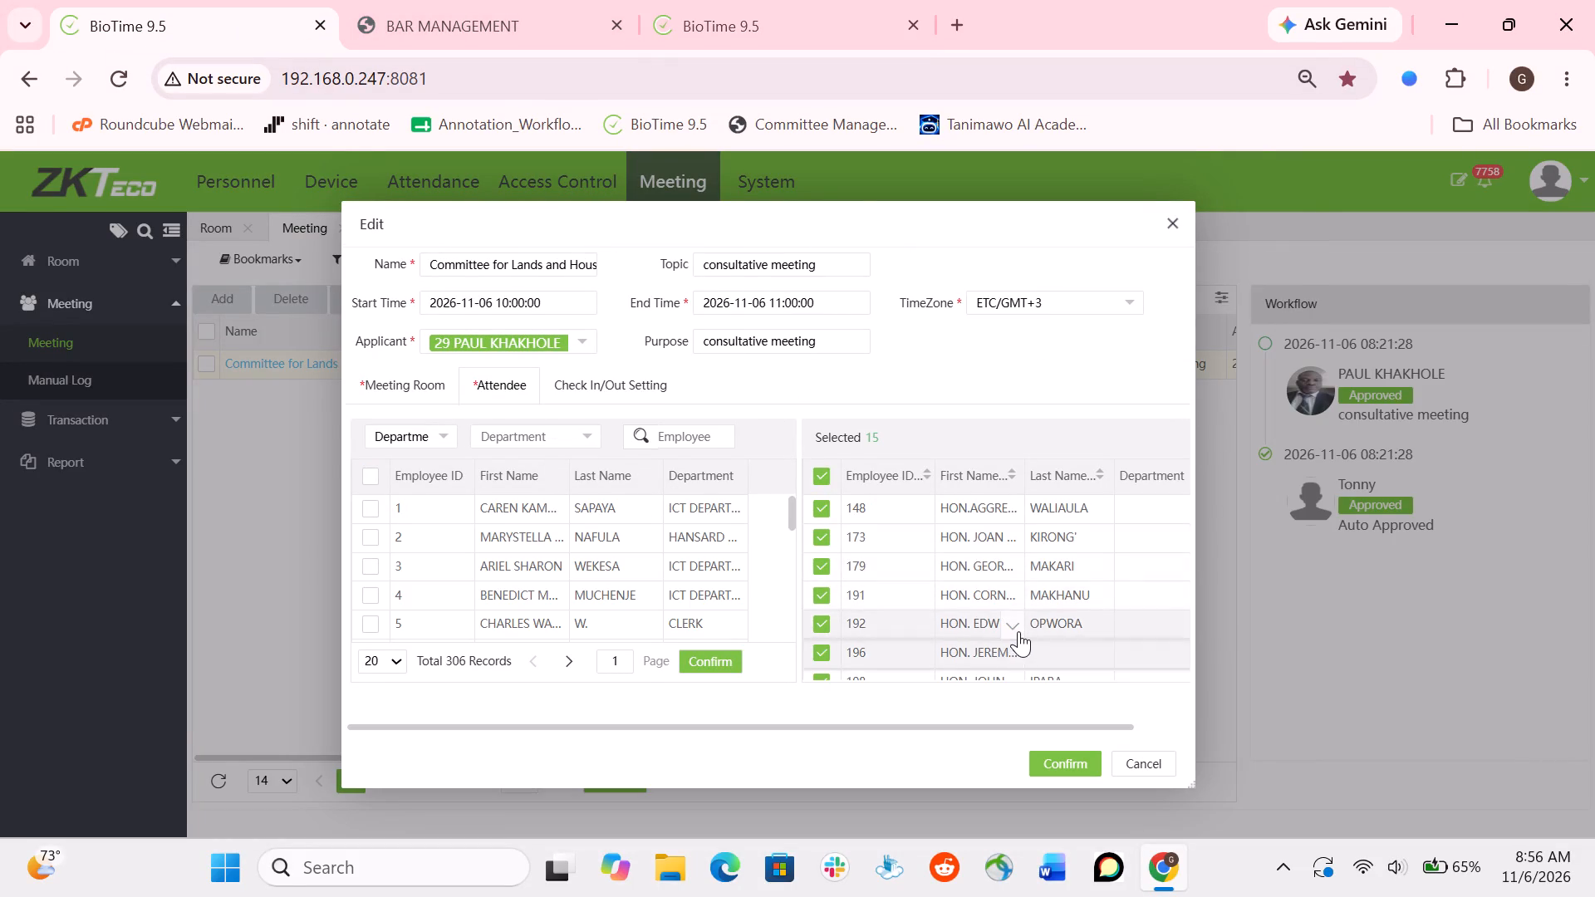
{"action": "scroll", "coordinate": [1017, 628], "scroll_direction": "down", "scroll_amount": 1}
{"action": "left_click", "coordinate": [1017, 531]}
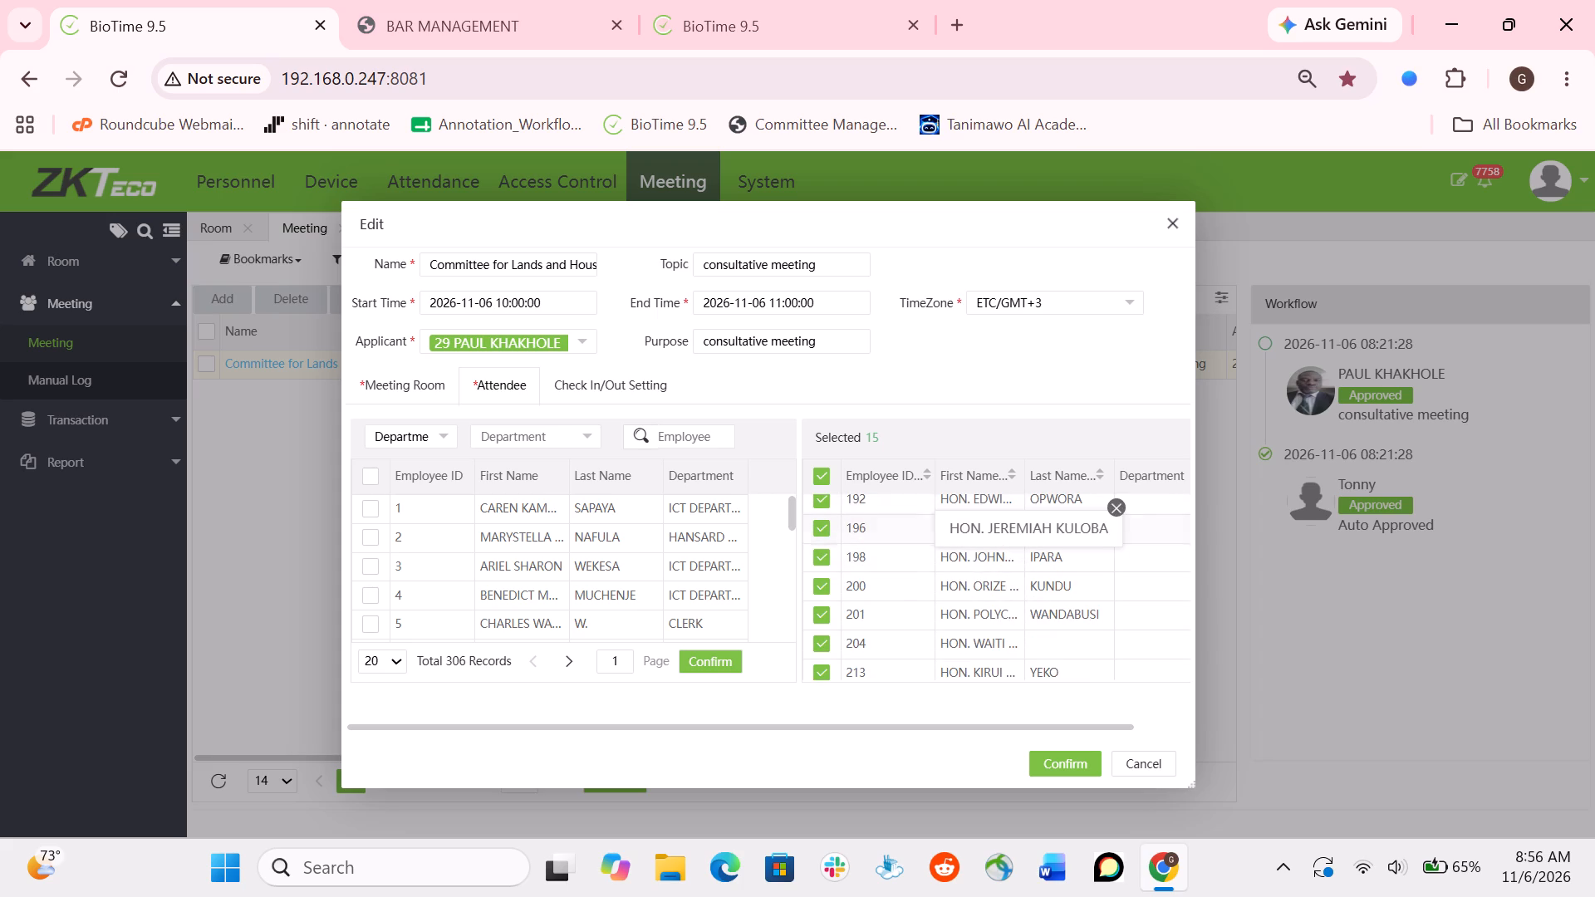
{"action": "left_click", "coordinate": [1118, 505]}
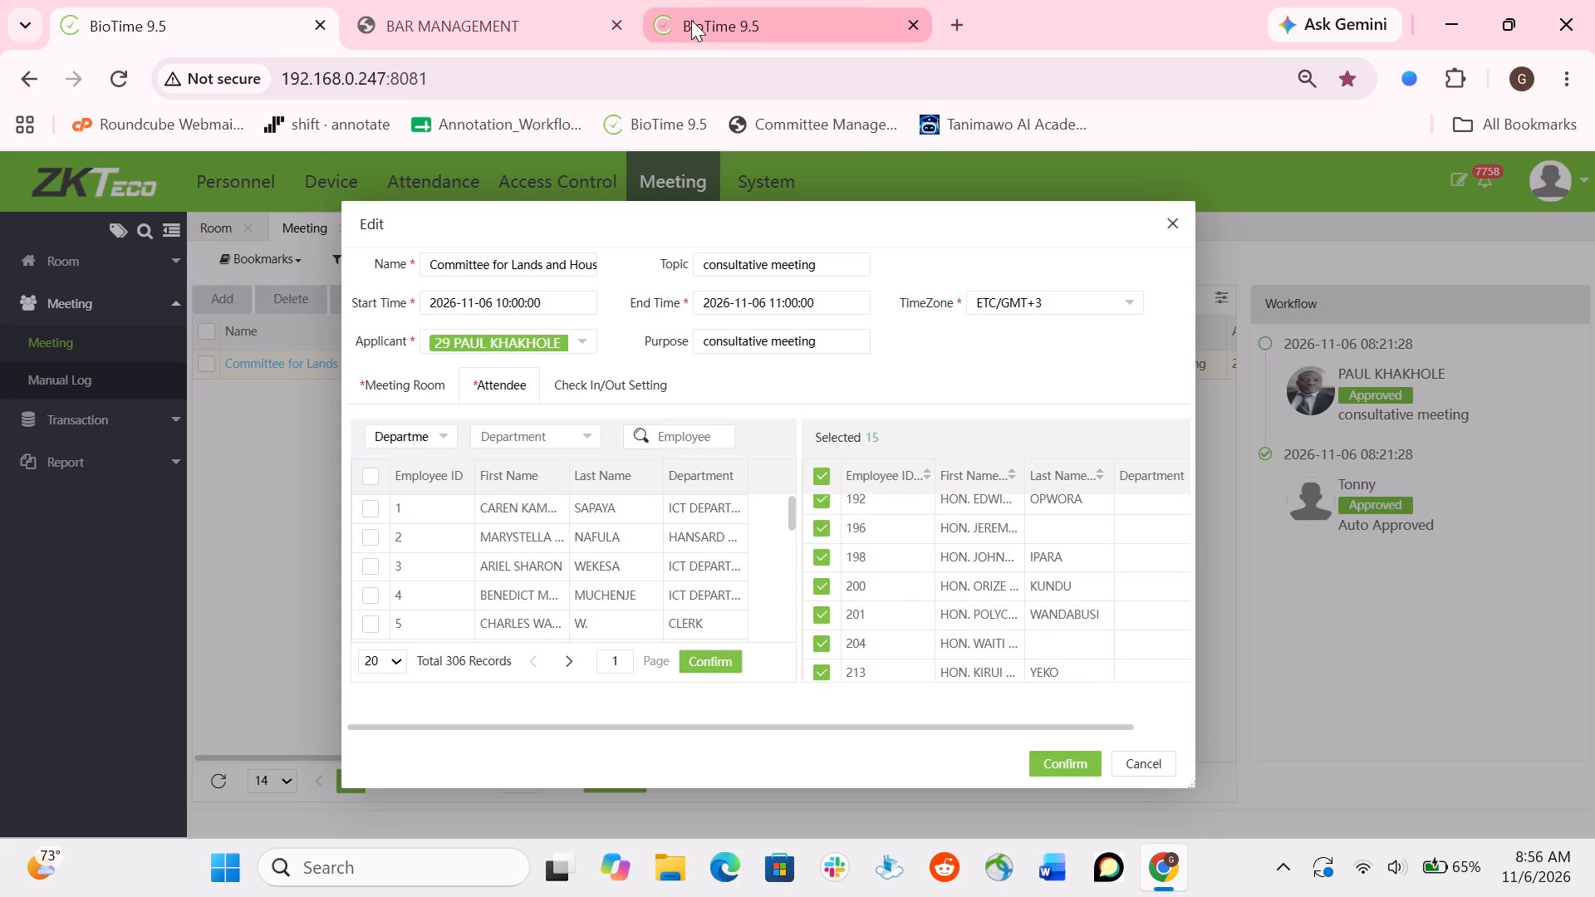
{"action": "left_click", "coordinate": [734, 35]}
{"action": "left_click", "coordinate": [712, 450]}
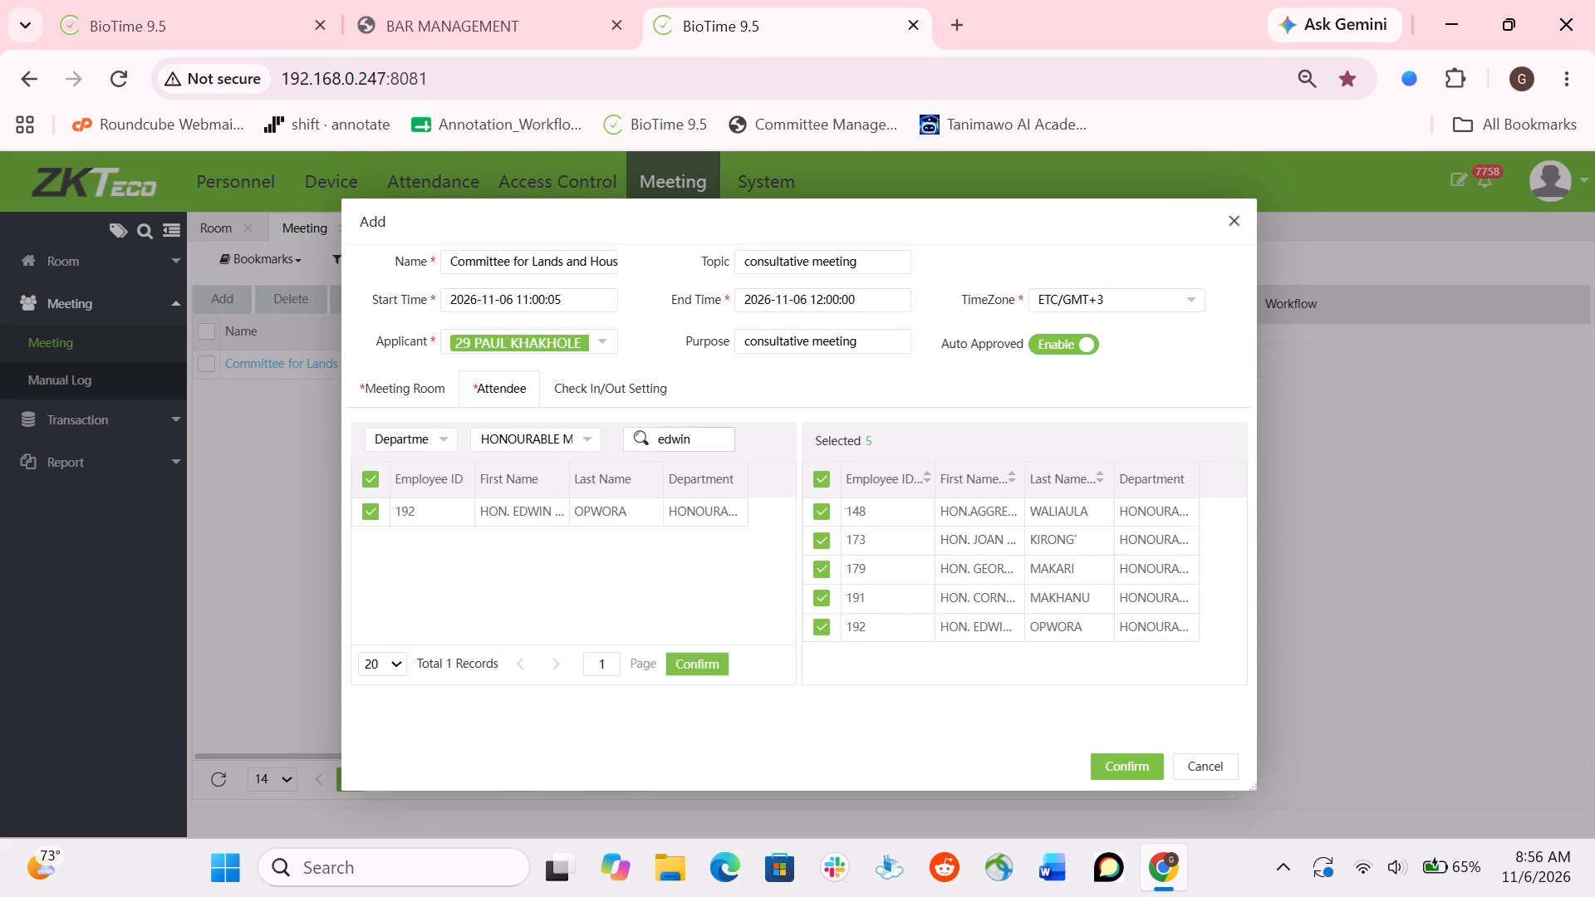
{"action": "key", "text": "BackSpace"}
{"action": "key", "text": "BackSpace"}
{"action": "key", "text": "BackSpace"}
{"action": "key", "text": "BackSpace"}
{"action": "key", "text": "BackSpace"}
{"action": "key", "text": "BackSpace"}
{"action": "key", "text": "BackSpace"}
{"action": "key", "text": "BackSpace"}
{"action": "key", "text": "BackSpace"}
{"action": "type", "text": "jeremia"}
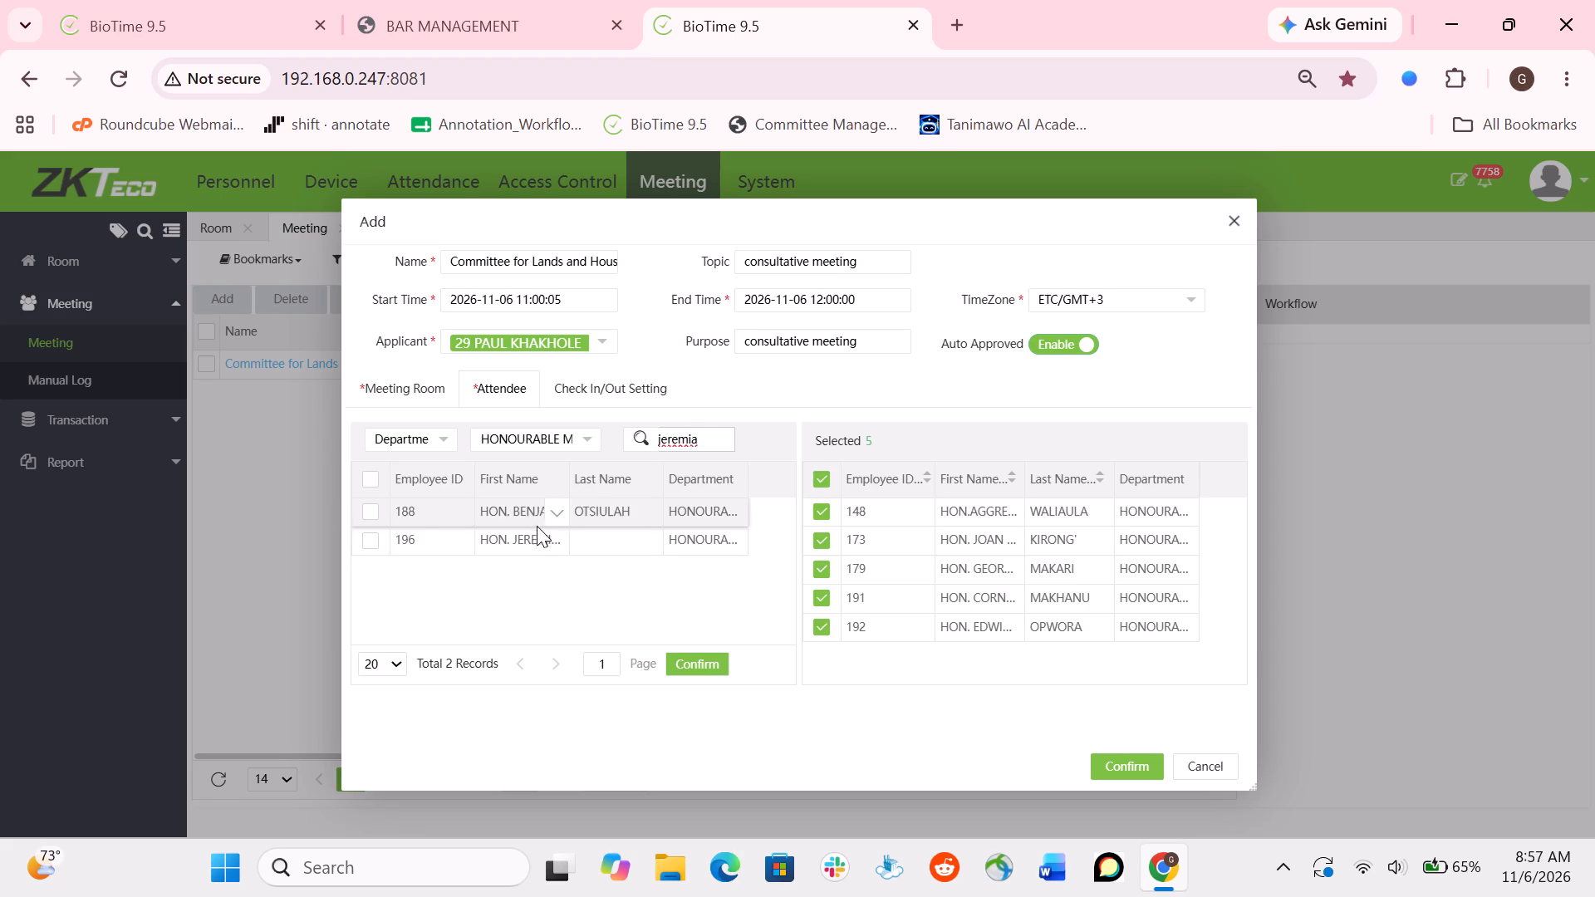
{"action": "left_click", "coordinate": [557, 544]}
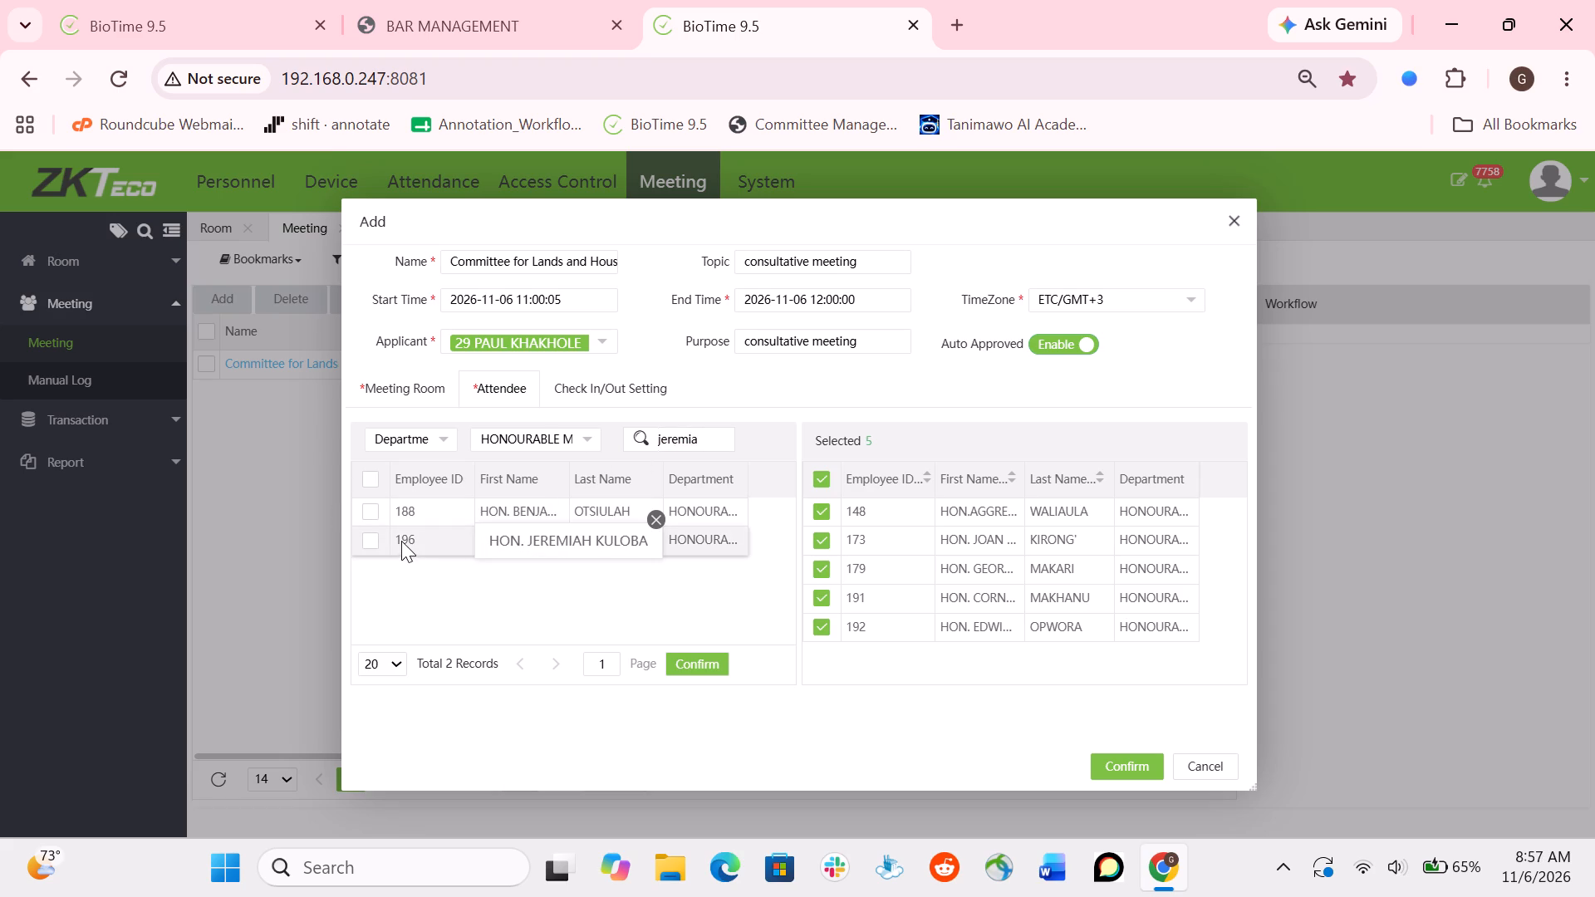
{"action": "left_click", "coordinate": [375, 539]}
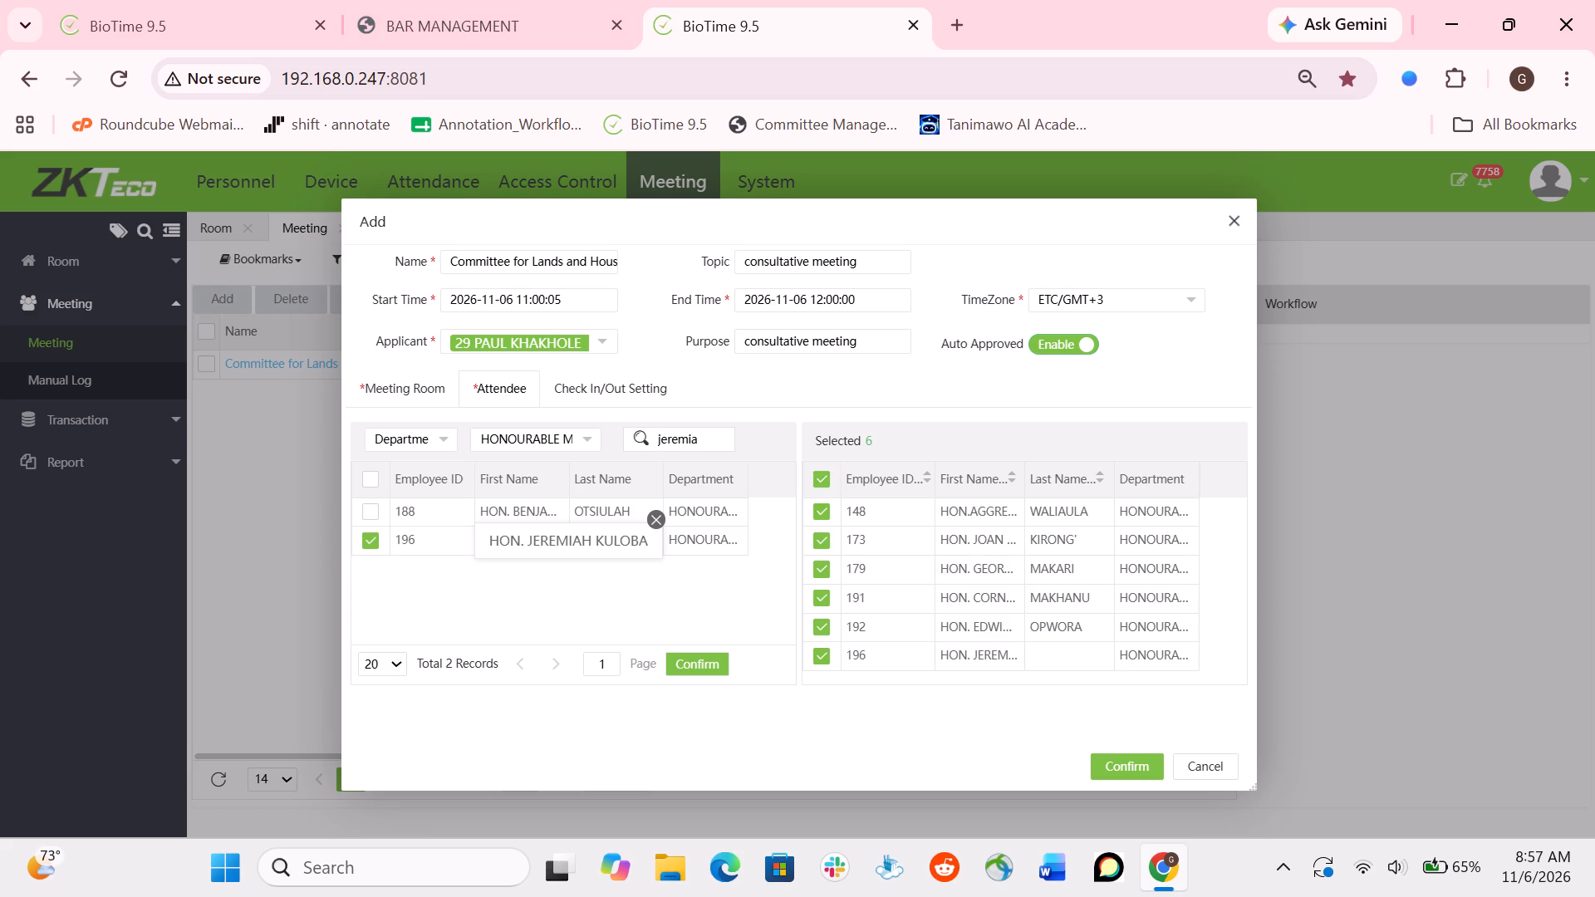
{"action": "left_click", "coordinate": [656, 522]}
Look up the seventh selected attendee in the existing meeting, search for "johns", and add that member to the new meeting.
{"action": "left_click", "coordinate": [211, 23]}
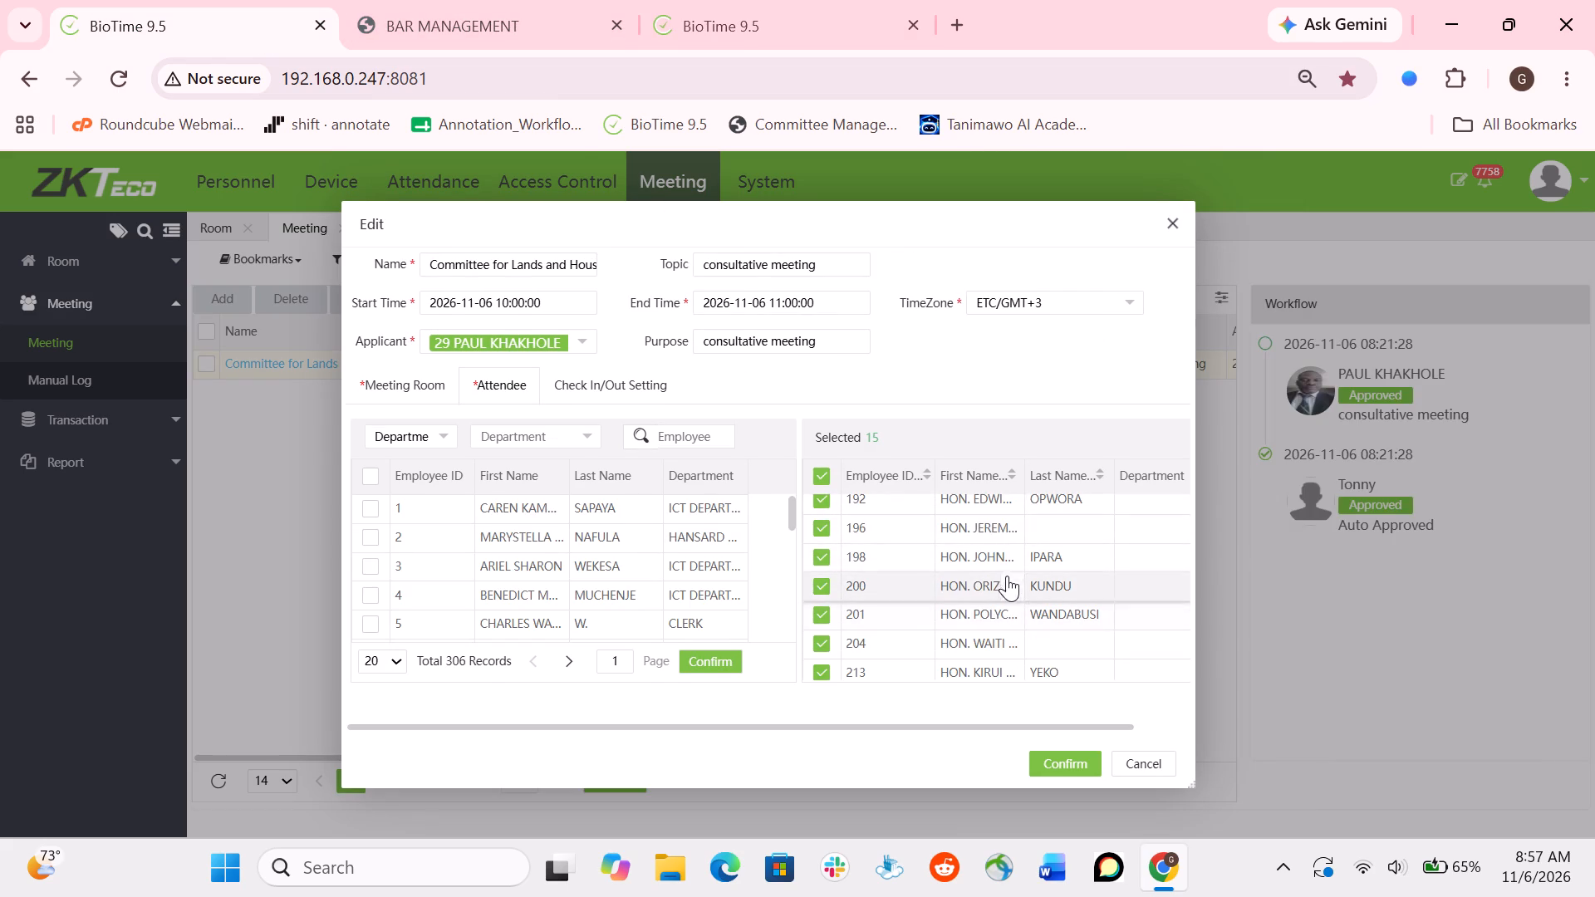
{"action": "left_click", "coordinate": [1017, 527]}
{"action": "left_click", "coordinate": [1116, 507]}
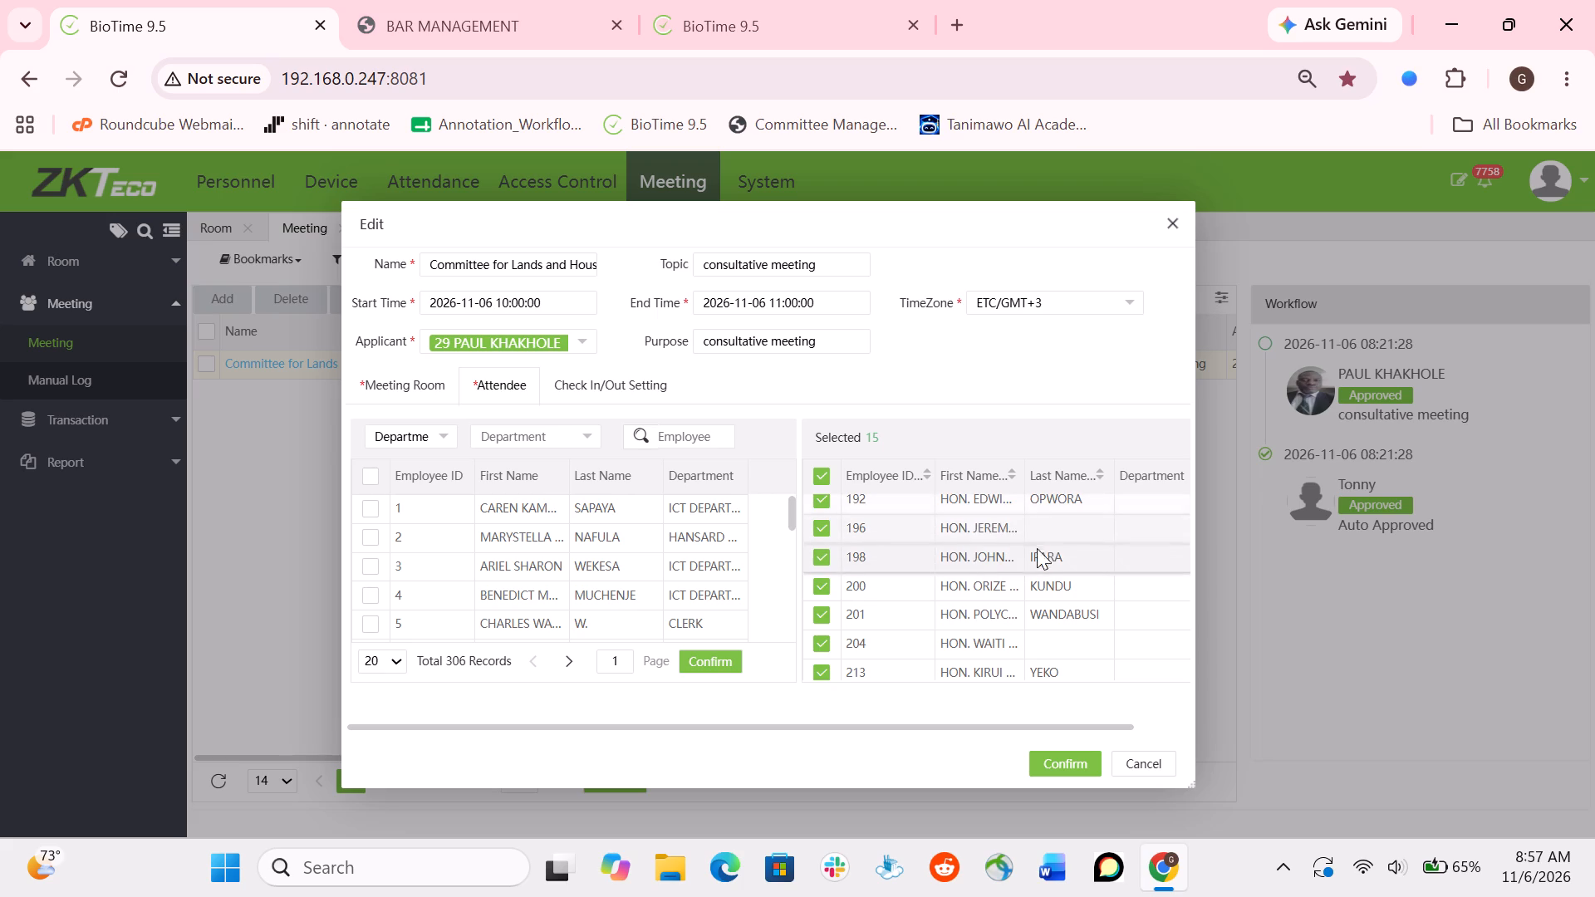
{"action": "left_click", "coordinate": [1010, 559]}
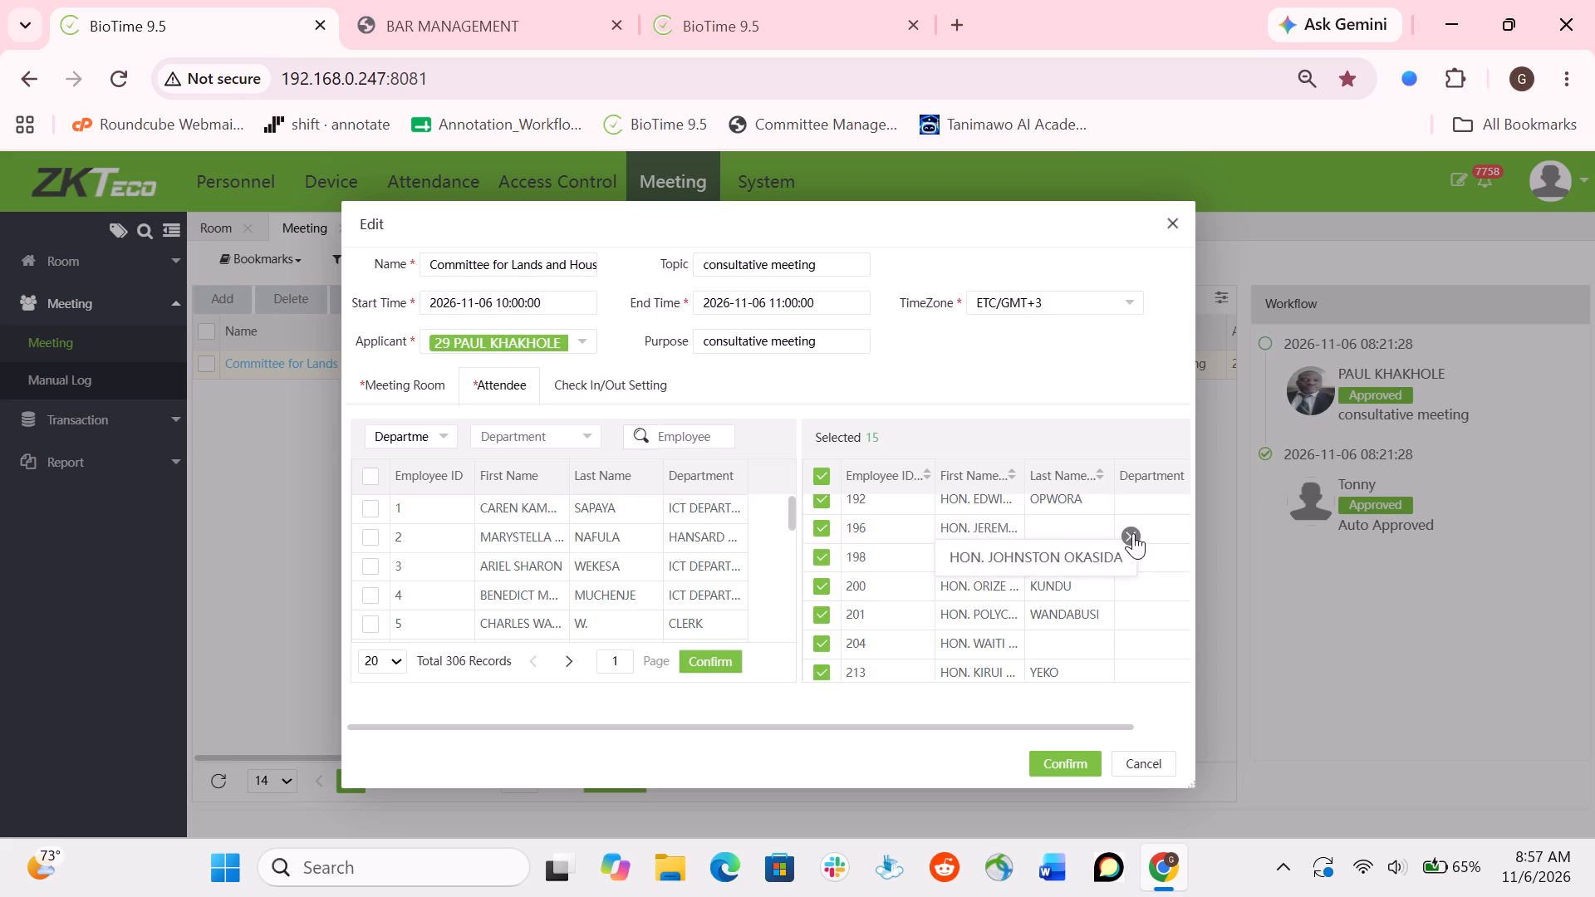
{"action": "left_click", "coordinate": [1133, 533]}
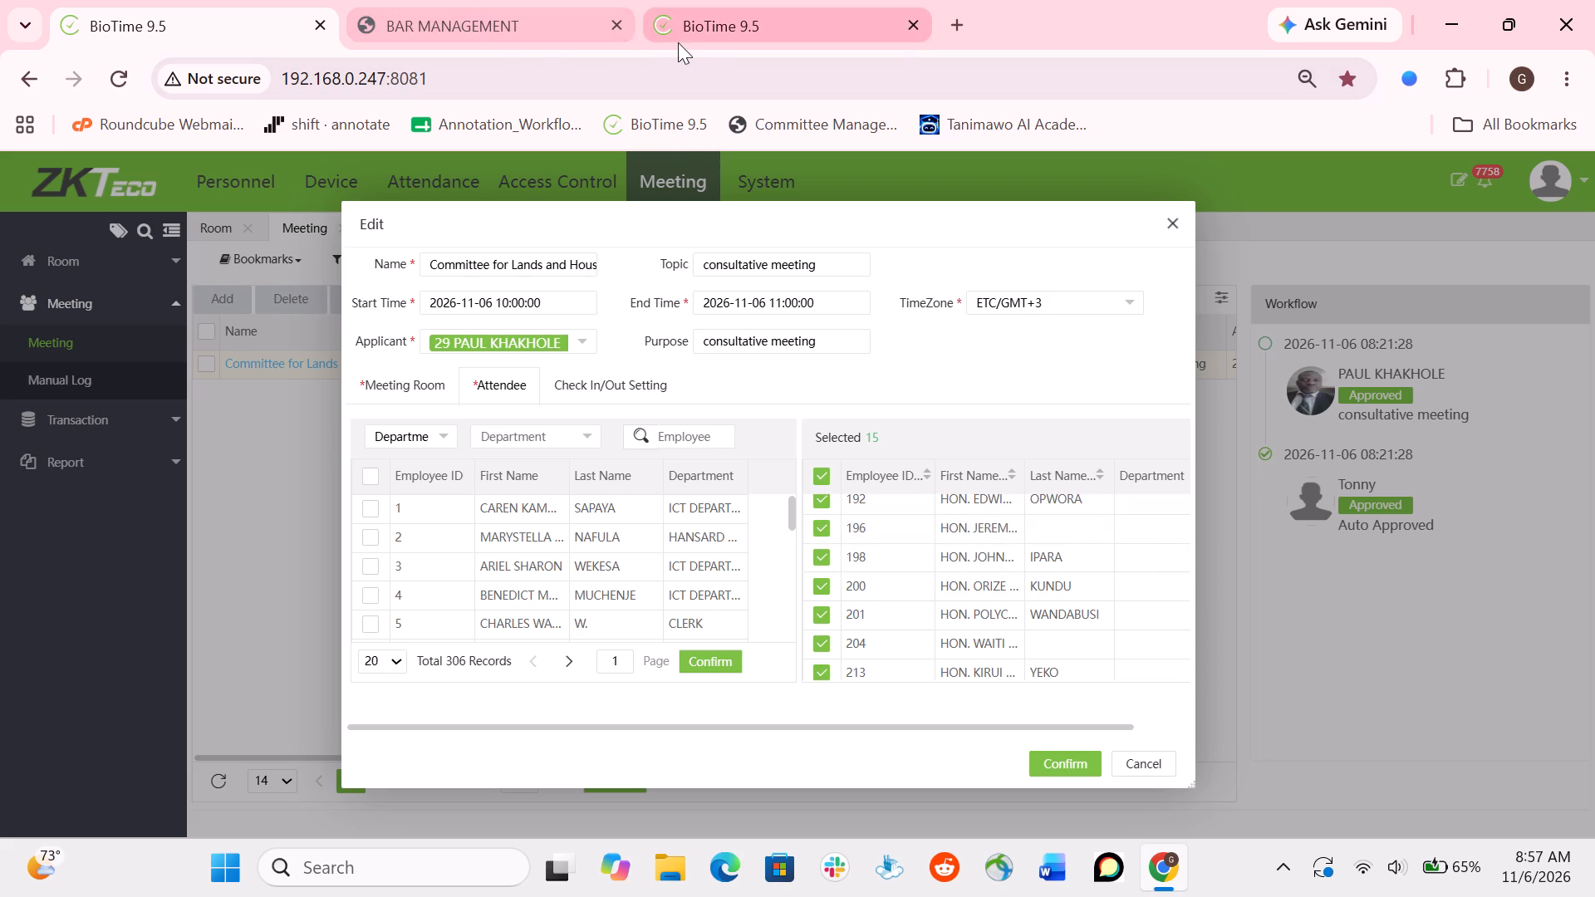
{"action": "left_click", "coordinate": [702, 36]}
{"action": "left_click", "coordinate": [704, 441]}
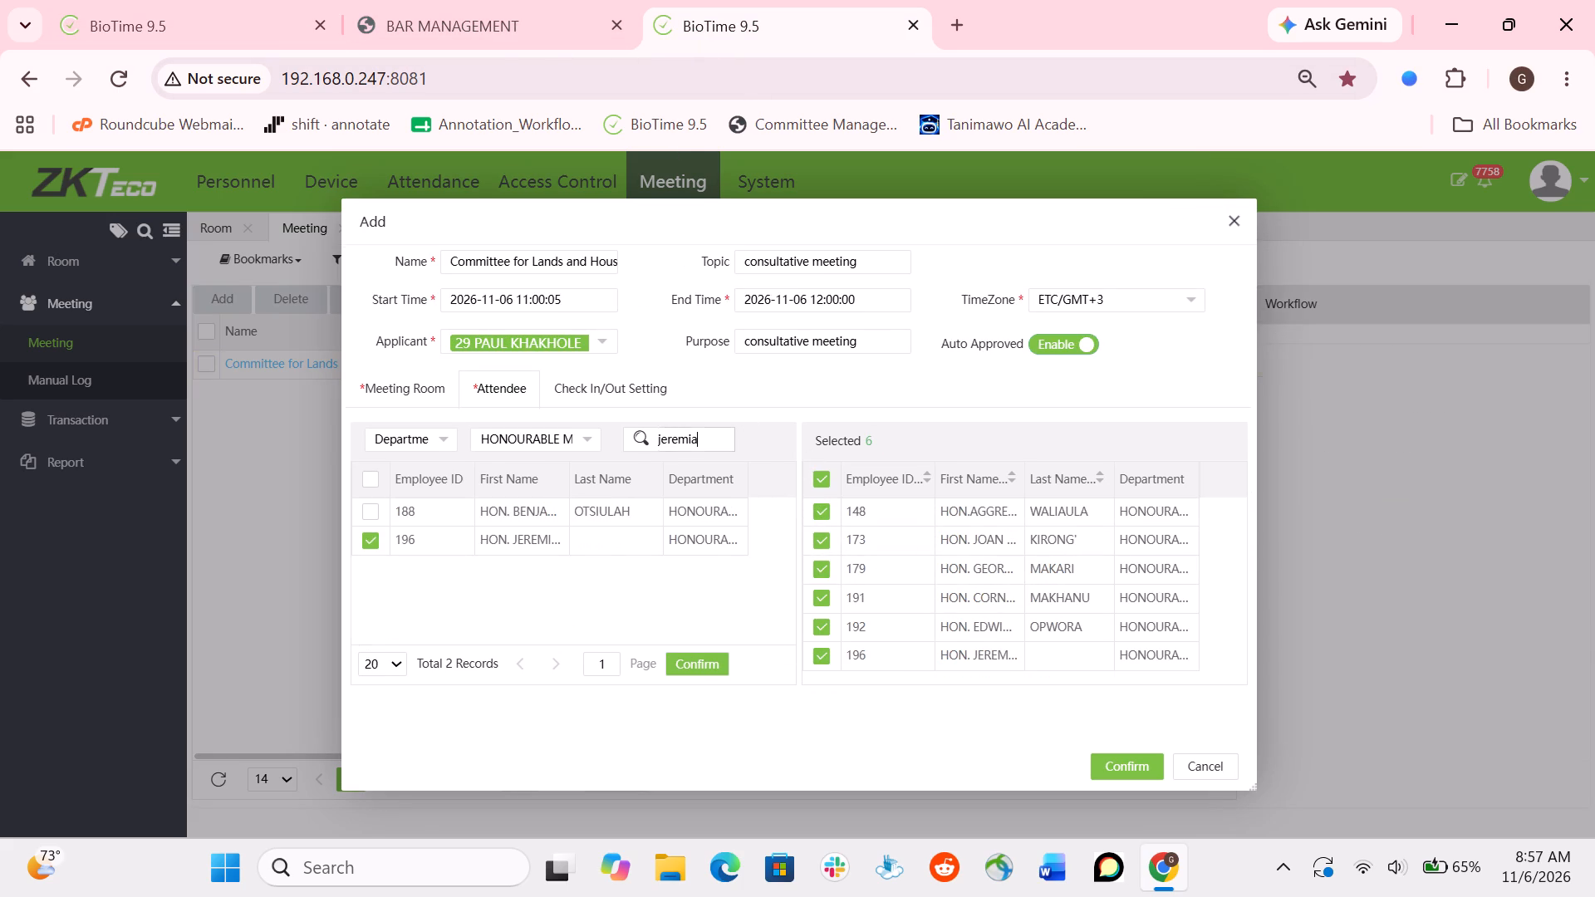
{"action": "key", "text": "BackSpace"}
{"action": "key", "text": "BackSpace"}
{"action": "key", "text": "BackSpace"}
{"action": "key", "text": "BackSpace"}
{"action": "key", "text": "BackSpace"}
{"action": "key", "text": "BackSpace"}
{"action": "type", "text": "ohns"}
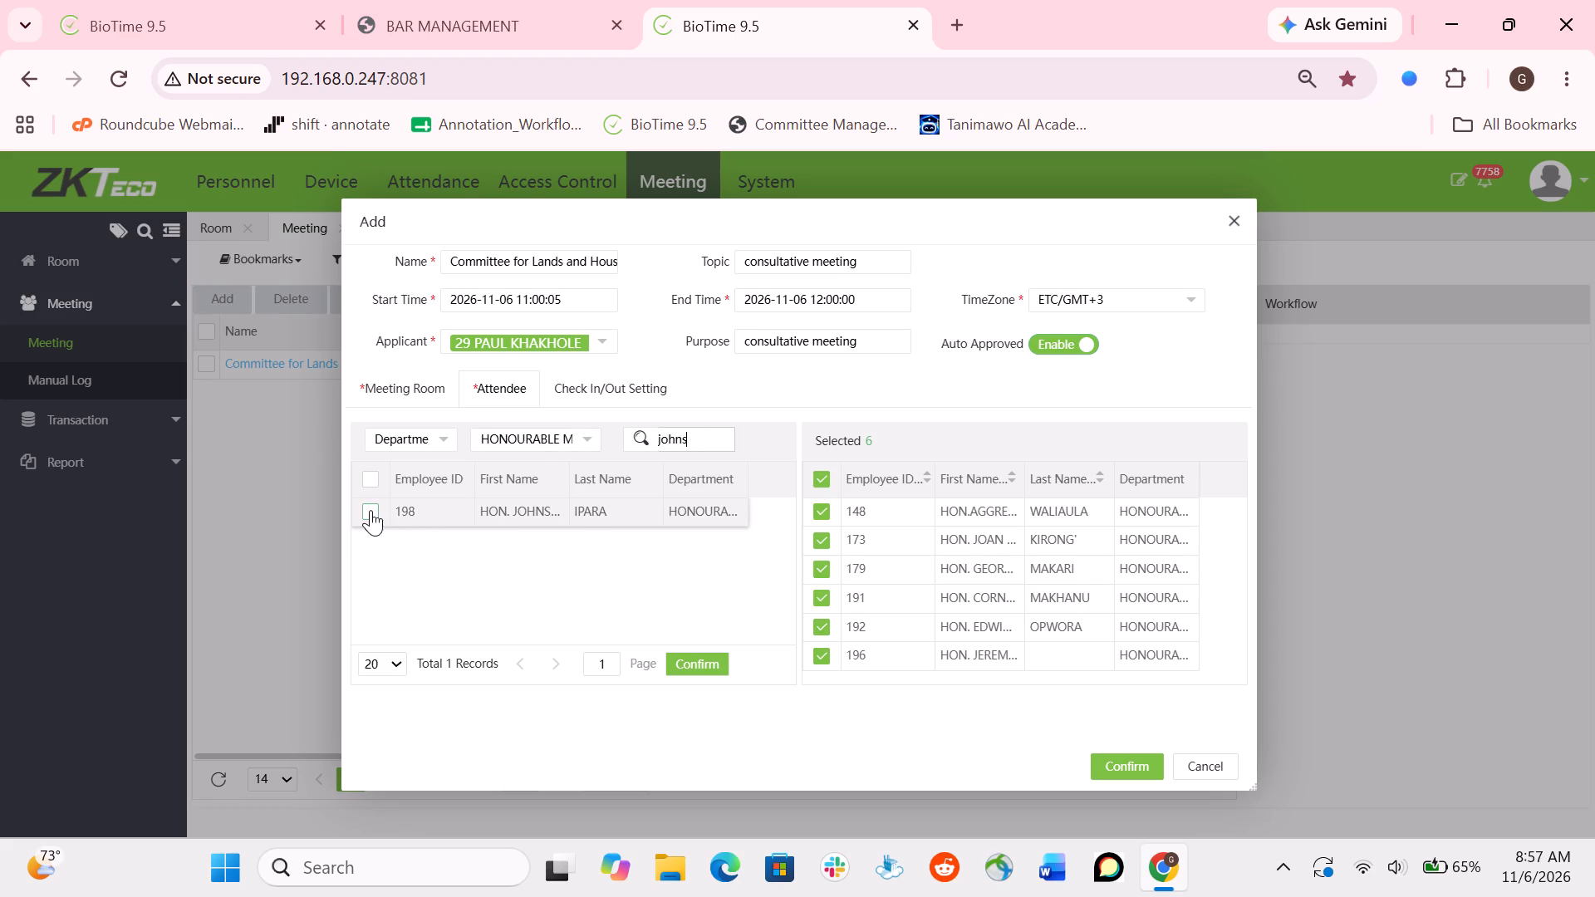
{"action": "left_click", "coordinate": [371, 510]}
{"action": "left_click", "coordinate": [559, 517]}
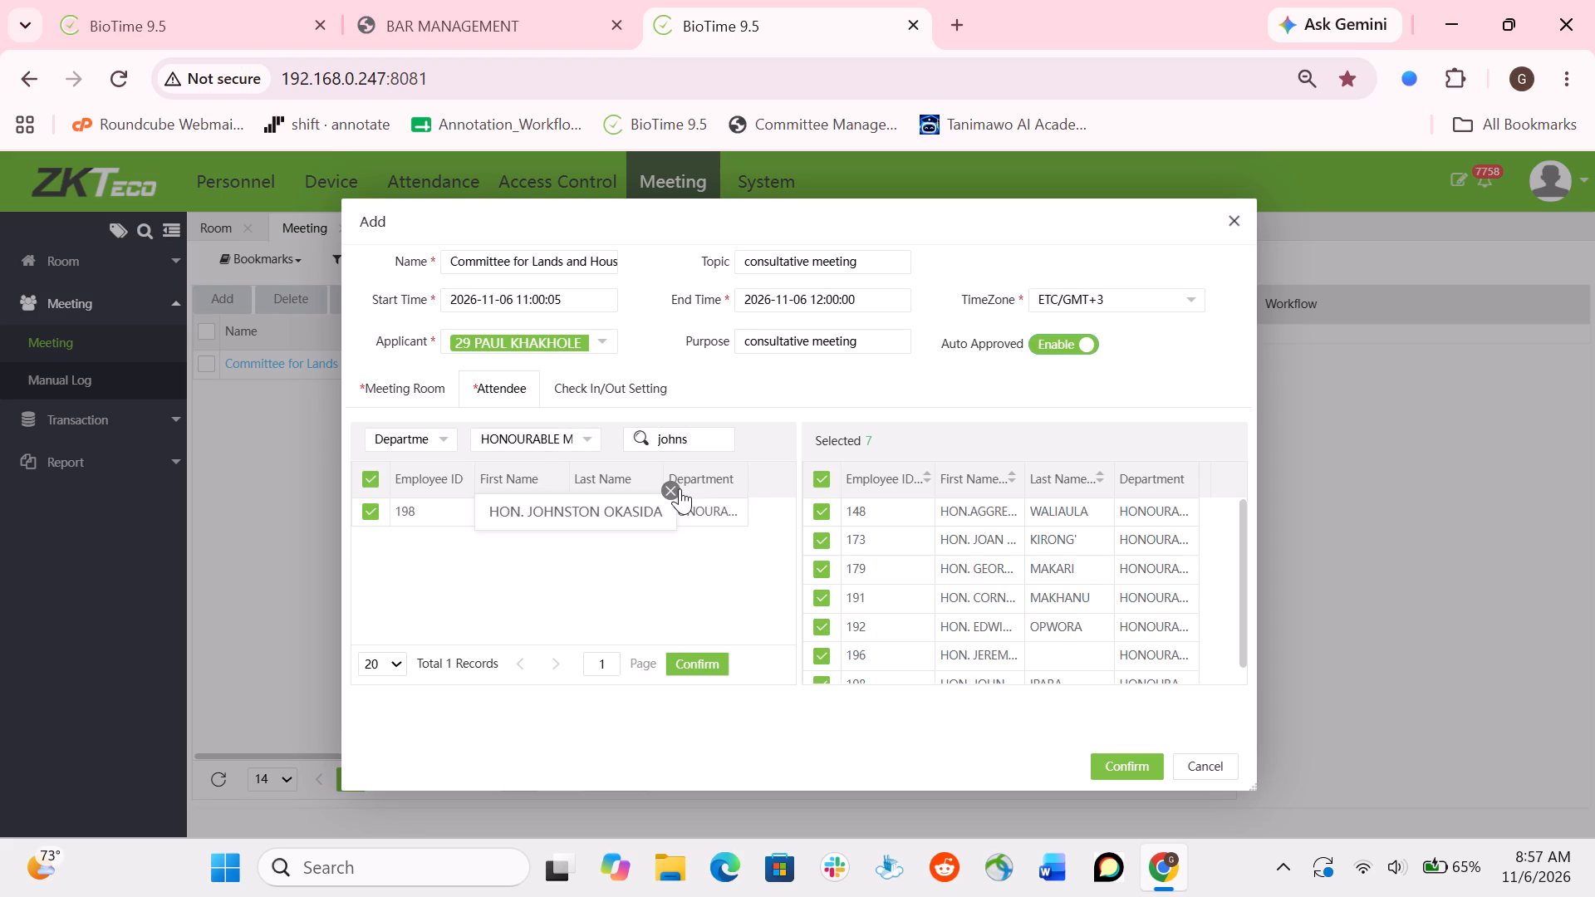
{"action": "left_click", "coordinate": [679, 488]}
Look up the eighth selected attendee in the existing meeting, search for "orize", and add that member to the new meeting.
{"action": "left_click", "coordinate": [208, 35]}
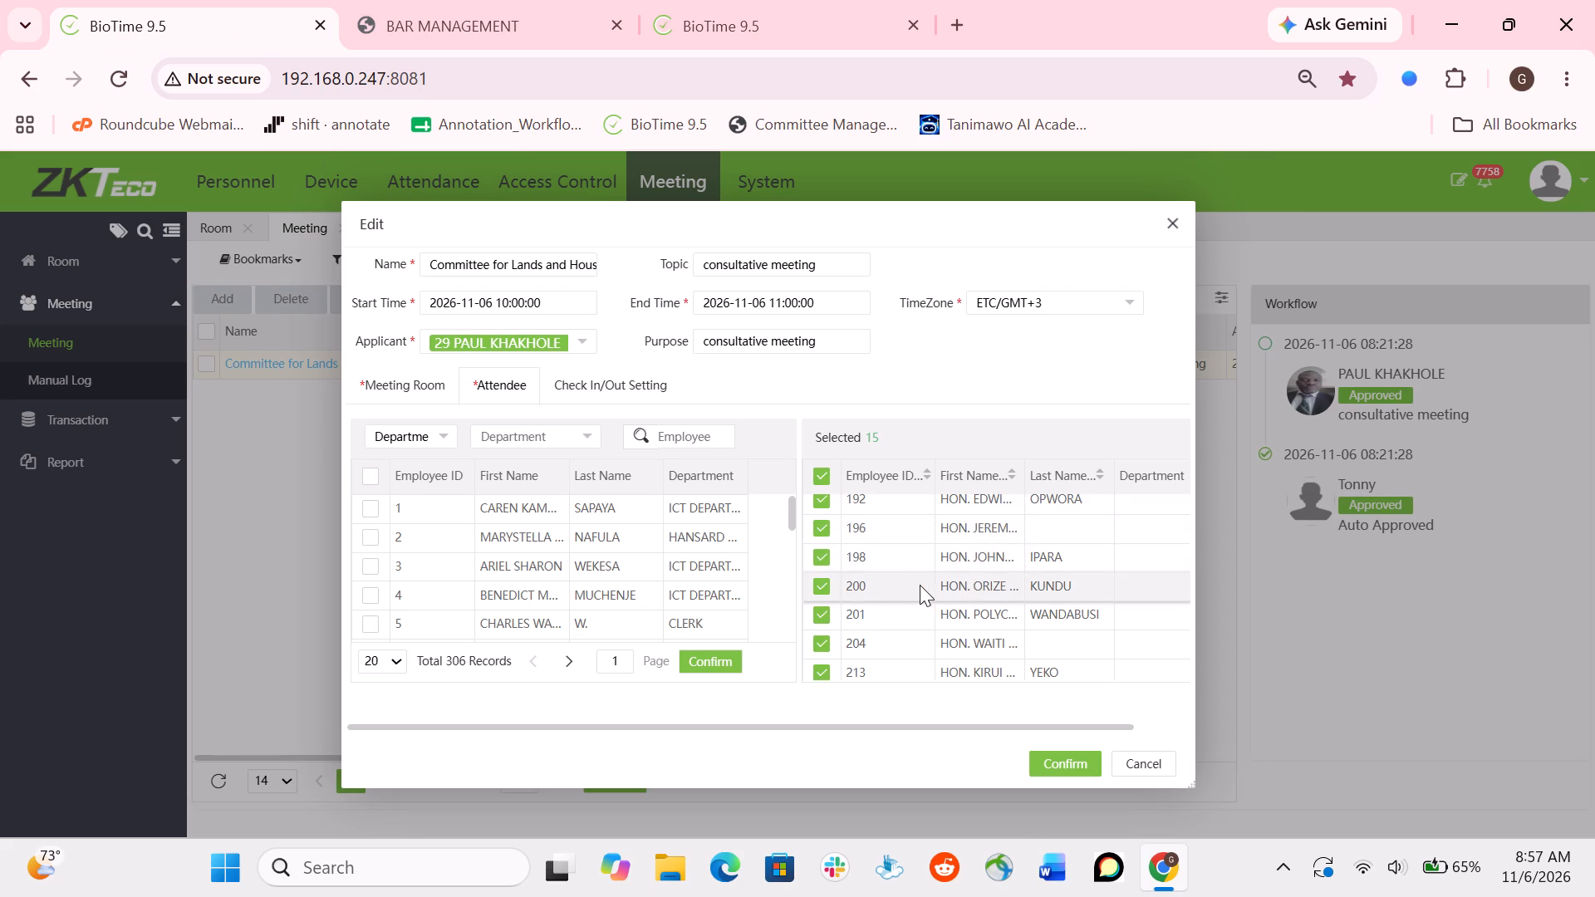
{"action": "left_click", "coordinate": [1021, 586]}
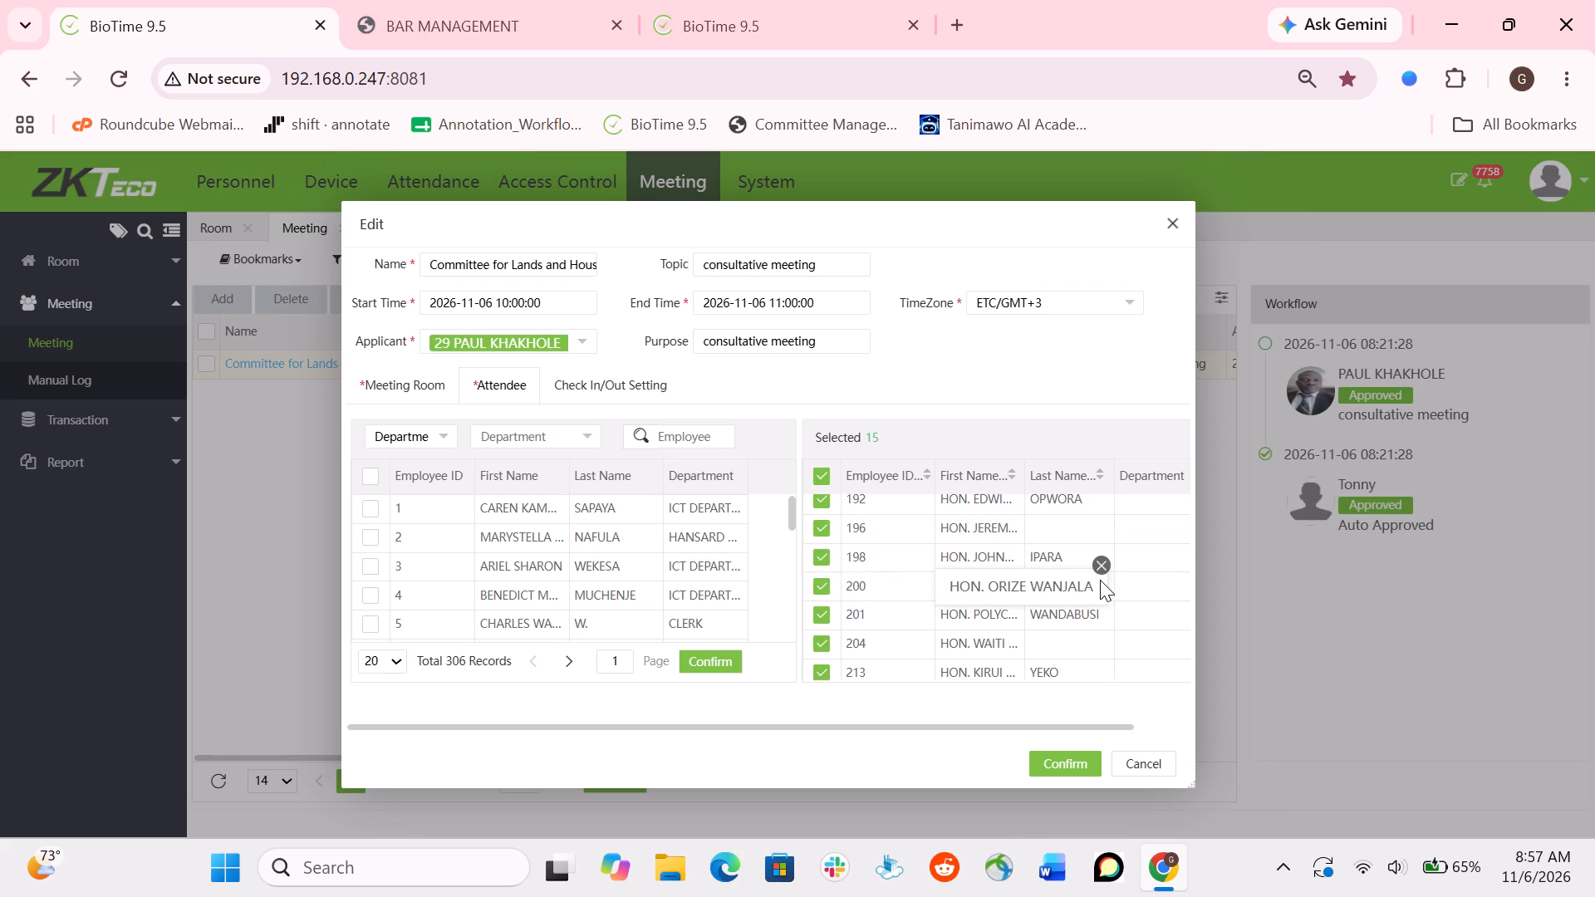
{"action": "left_click", "coordinate": [1107, 565]}
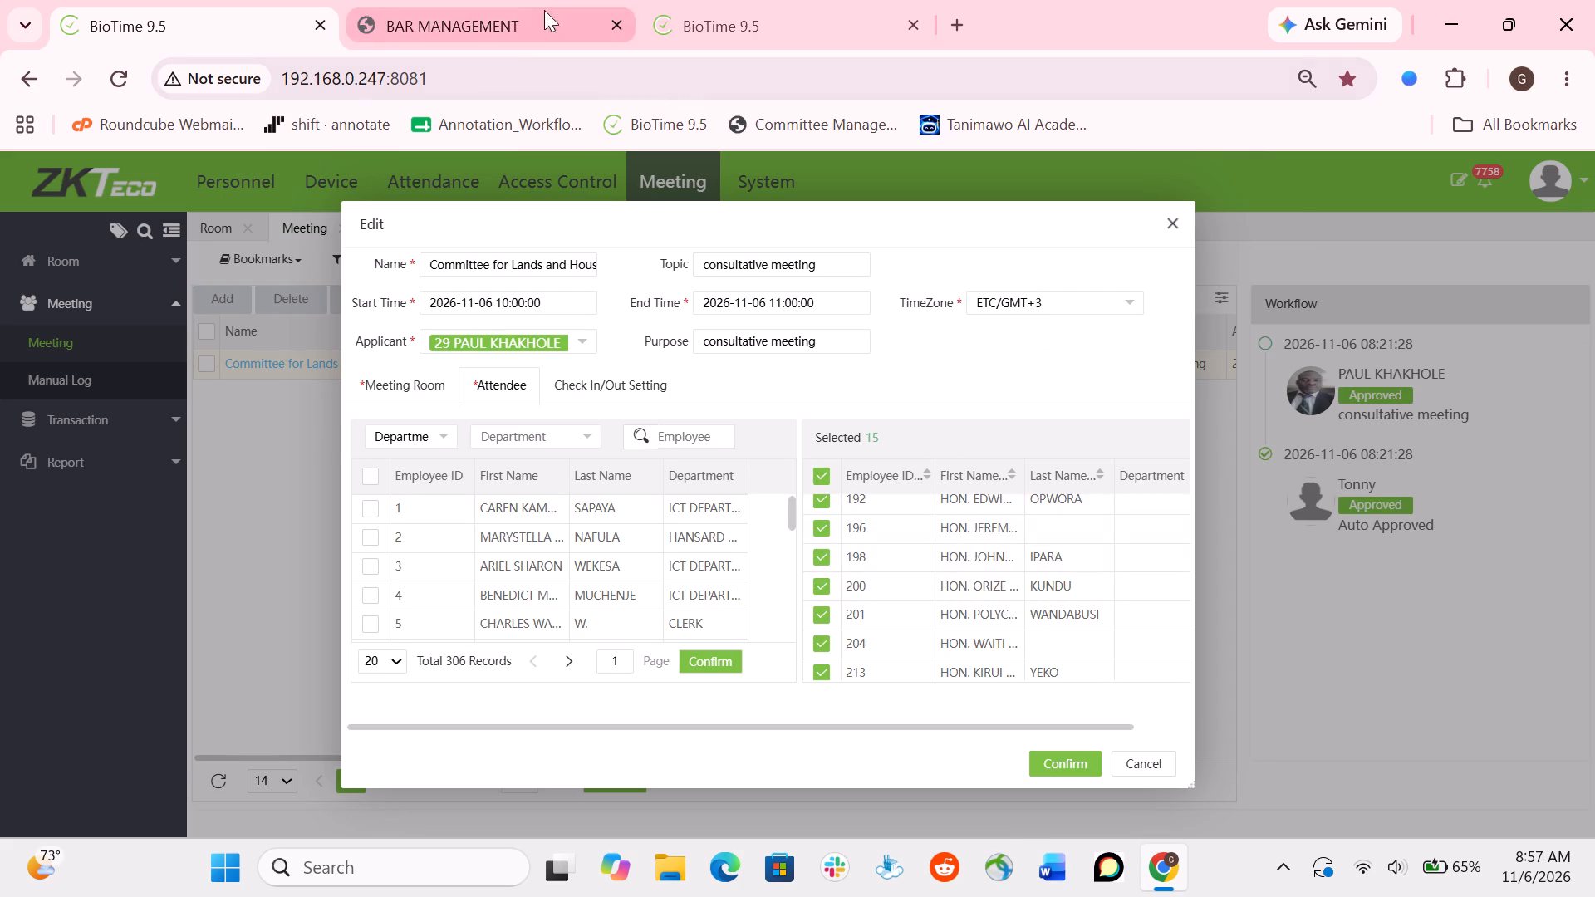
{"action": "left_click", "coordinate": [714, 27]}
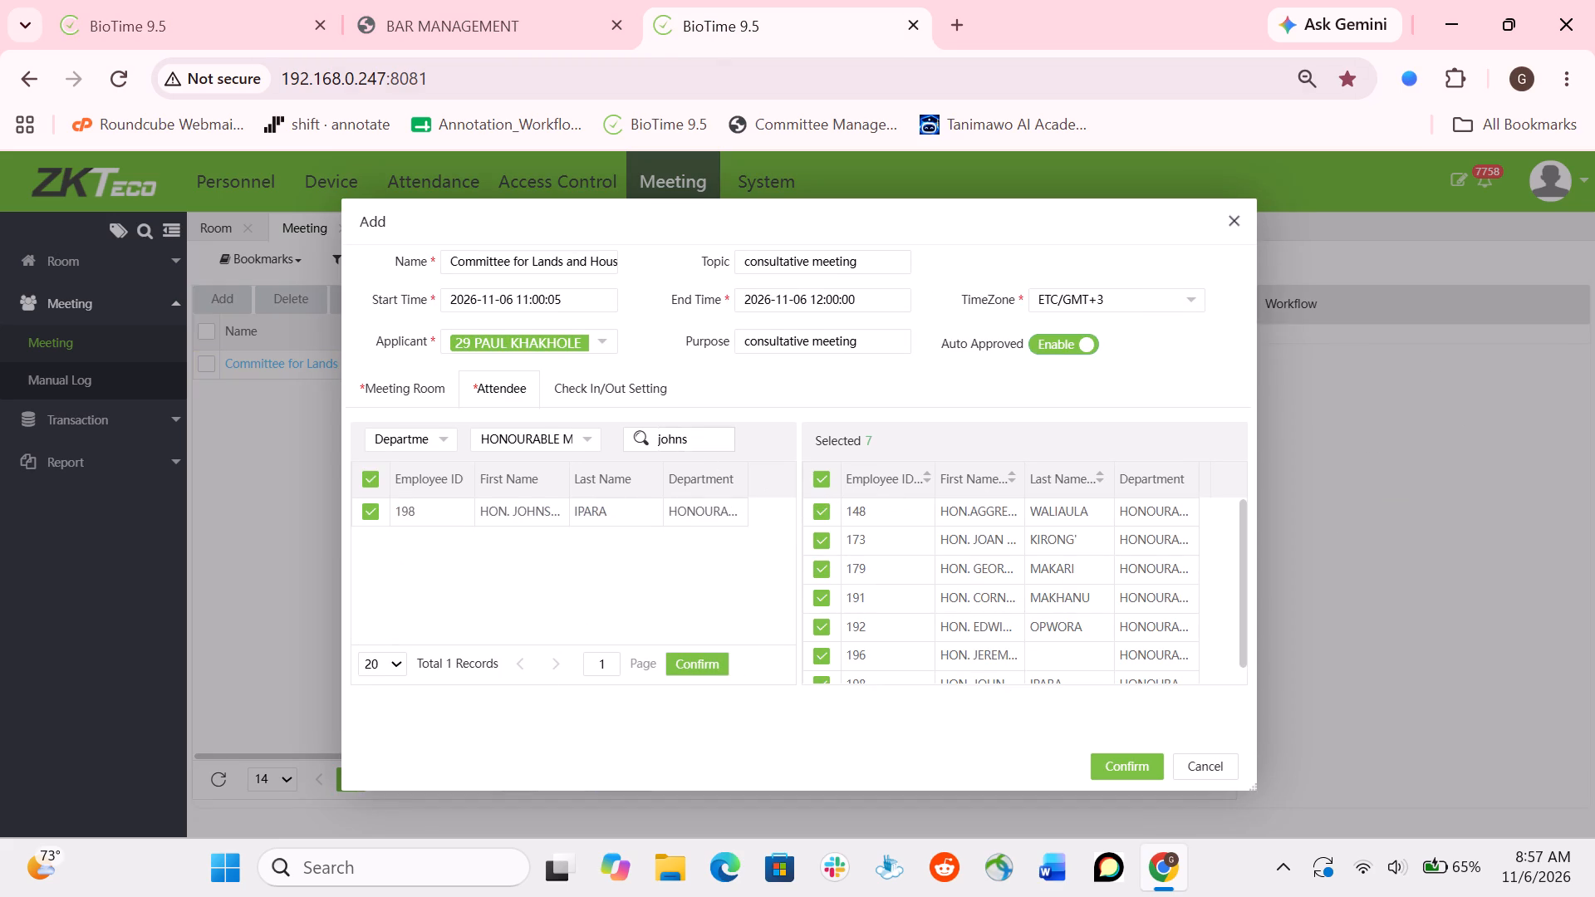
{"action": "left_click", "coordinate": [700, 440]}
{"action": "key", "text": "BackSpace"}
{"action": "key", "text": "BackSpace"}
{"action": "key", "text": "BackSpace"}
{"action": "key", "text": "BackSpace"}
{"action": "key", "text": "BackSpace"}
{"action": "key", "text": "BackSpace"}
{"action": "key", "text": "BackSpace"}
{"action": "key", "text": "BackSpace"}
{"action": "key", "text": "BackSpace"}
{"action": "key", "text": "BackSpace"}
{"action": "type", "text": "orize"}
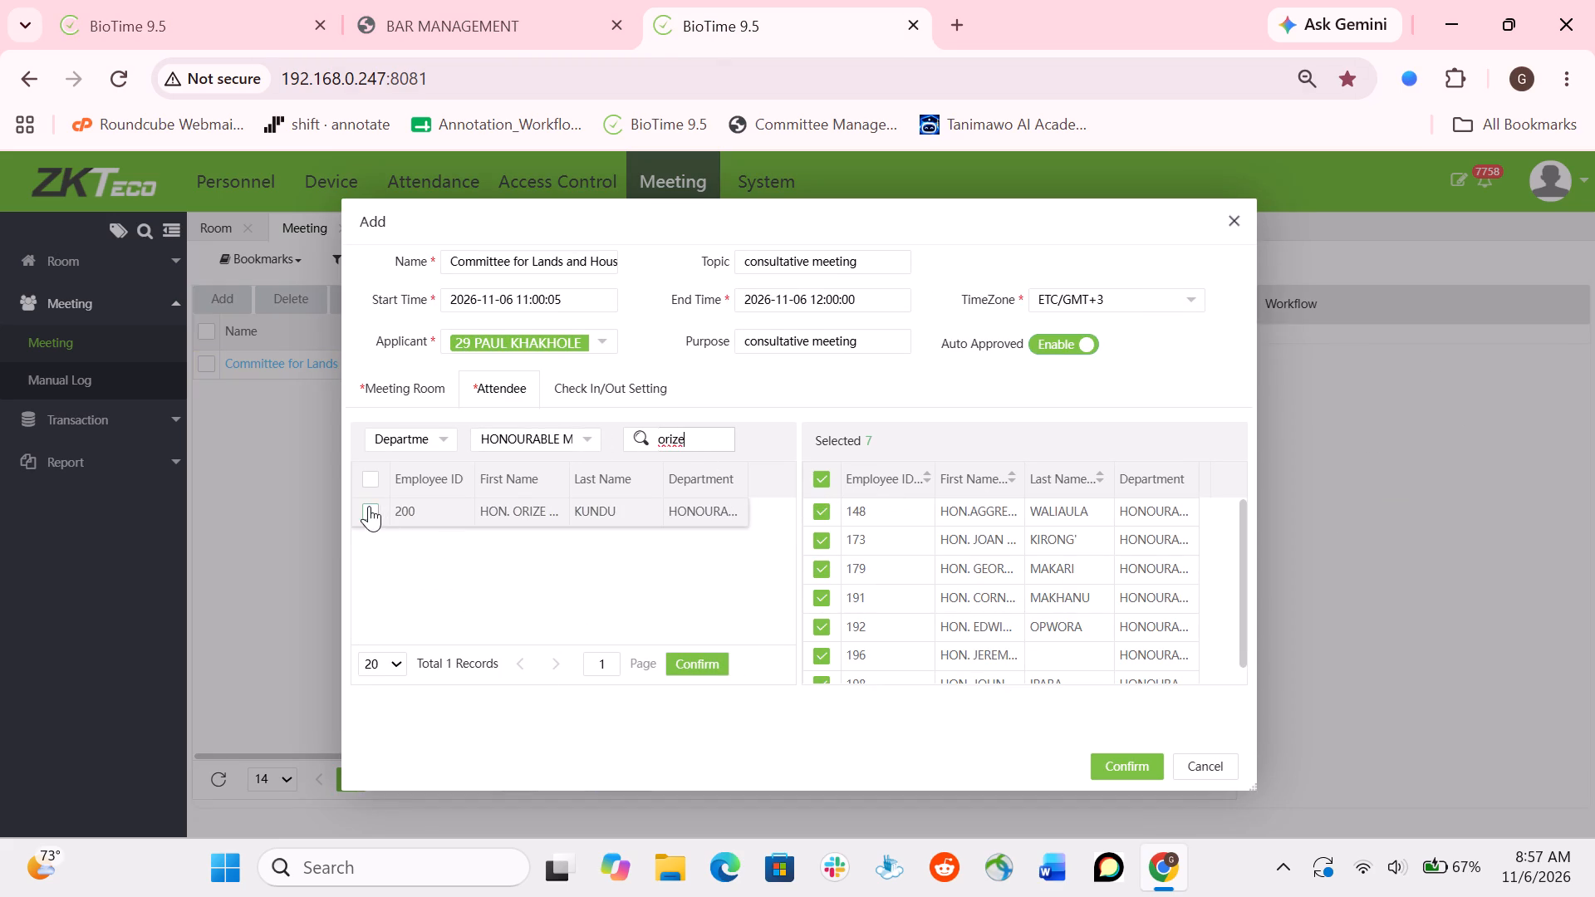
{"action": "left_click", "coordinate": [369, 506]}
{"action": "left_click", "coordinate": [554, 513]}
{"action": "left_click", "coordinate": [639, 487]}
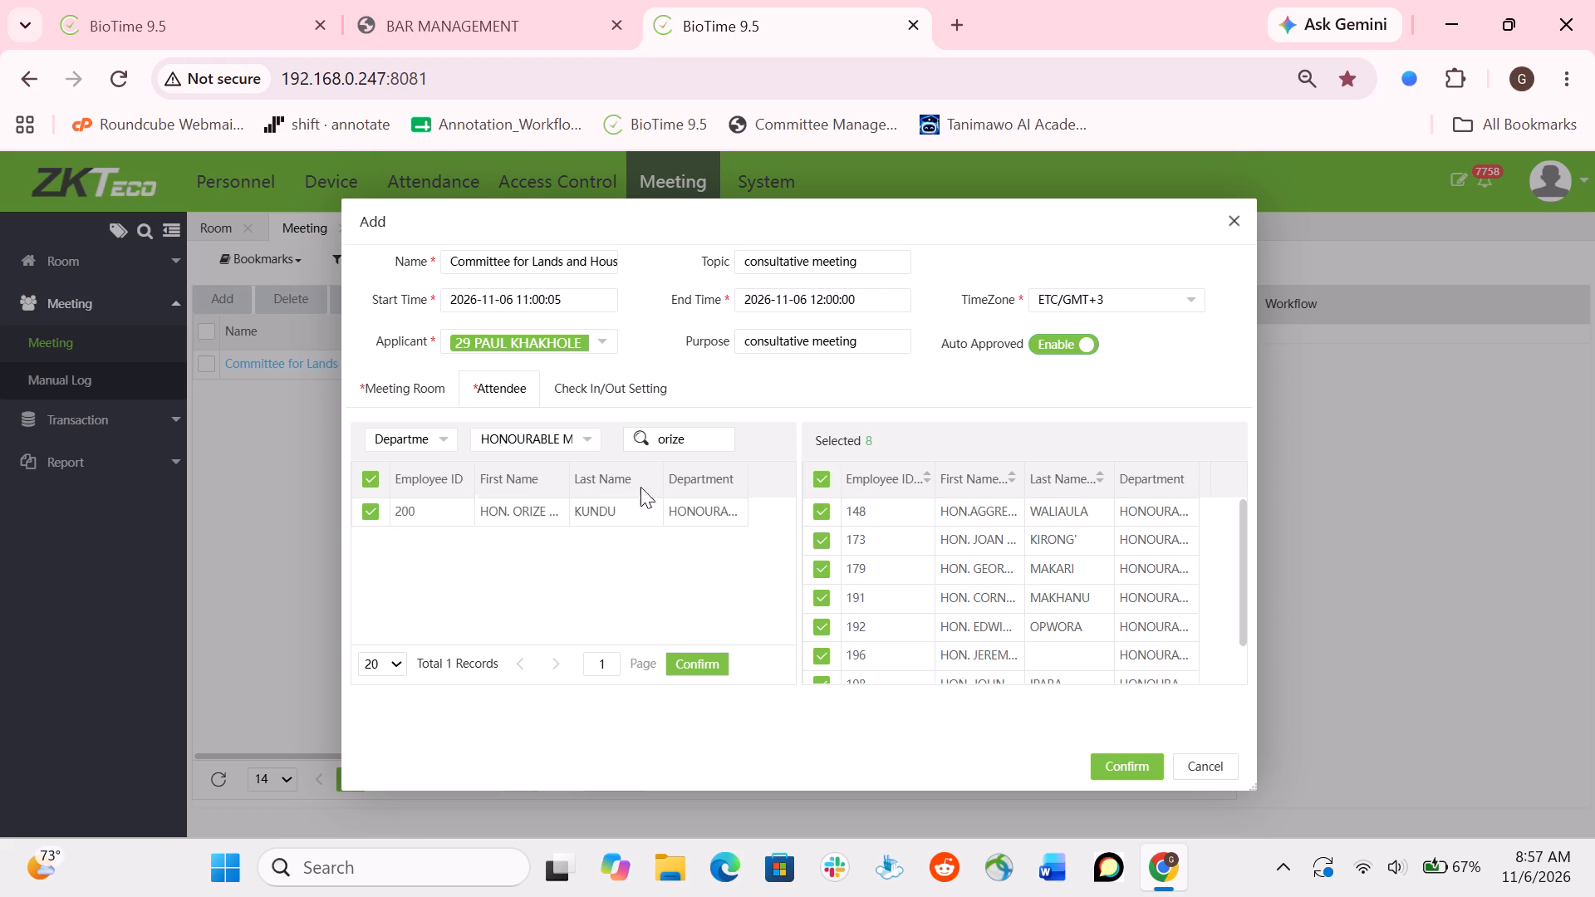
Look up the ninth selected attendee in the existing meeting, search for "polyca", and add that member to the new meeting.
{"action": "left_click", "coordinate": [159, 25]}
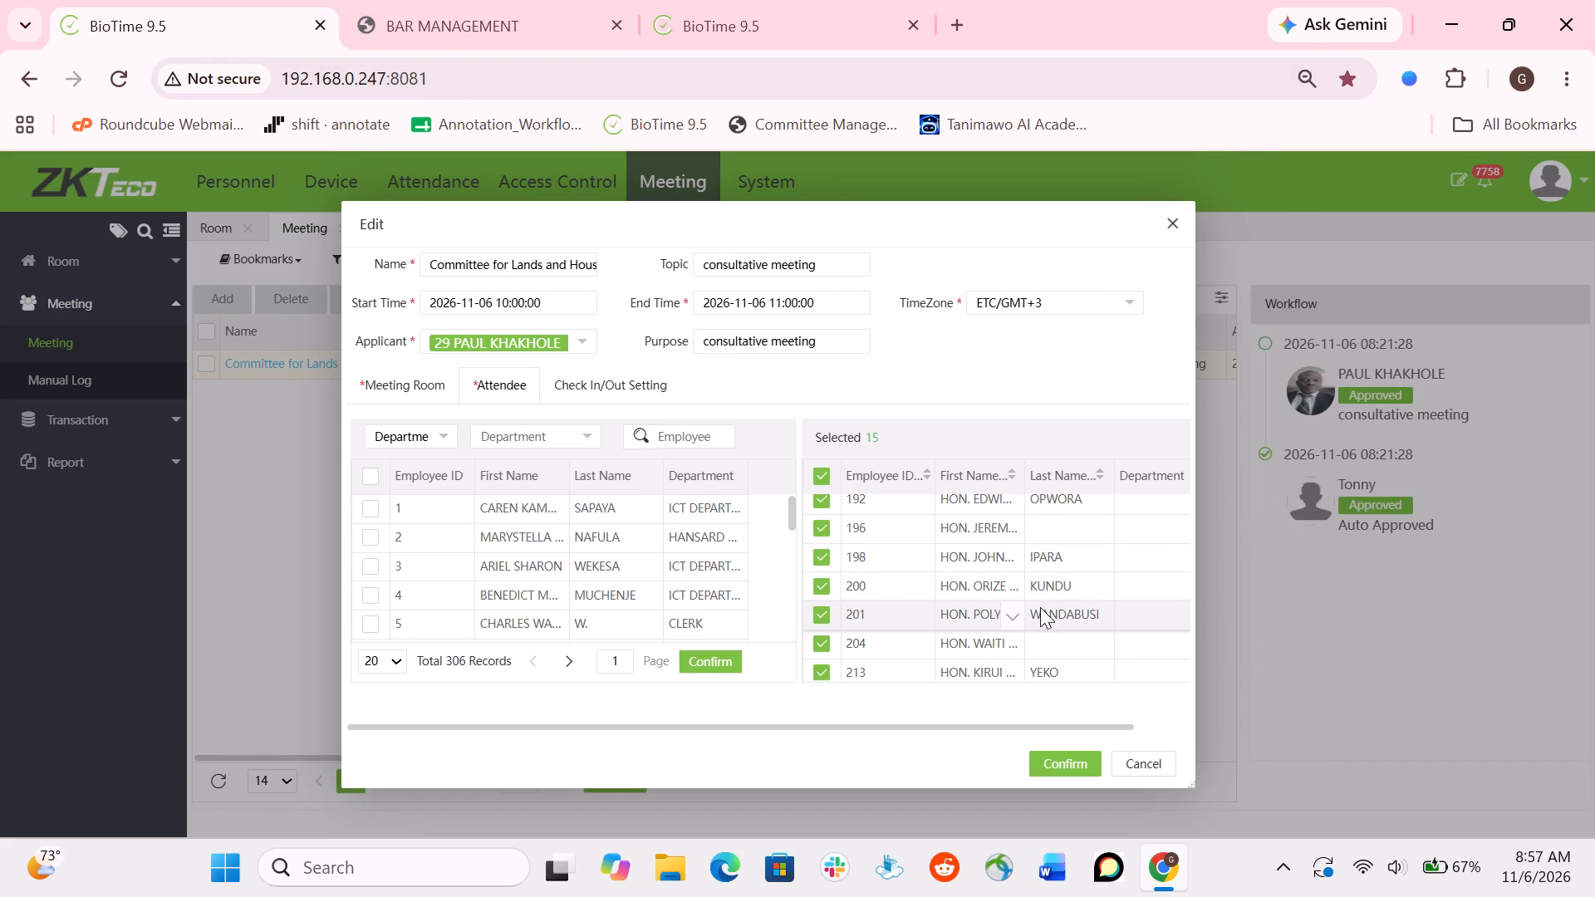
{"action": "left_click", "coordinate": [1020, 616]}
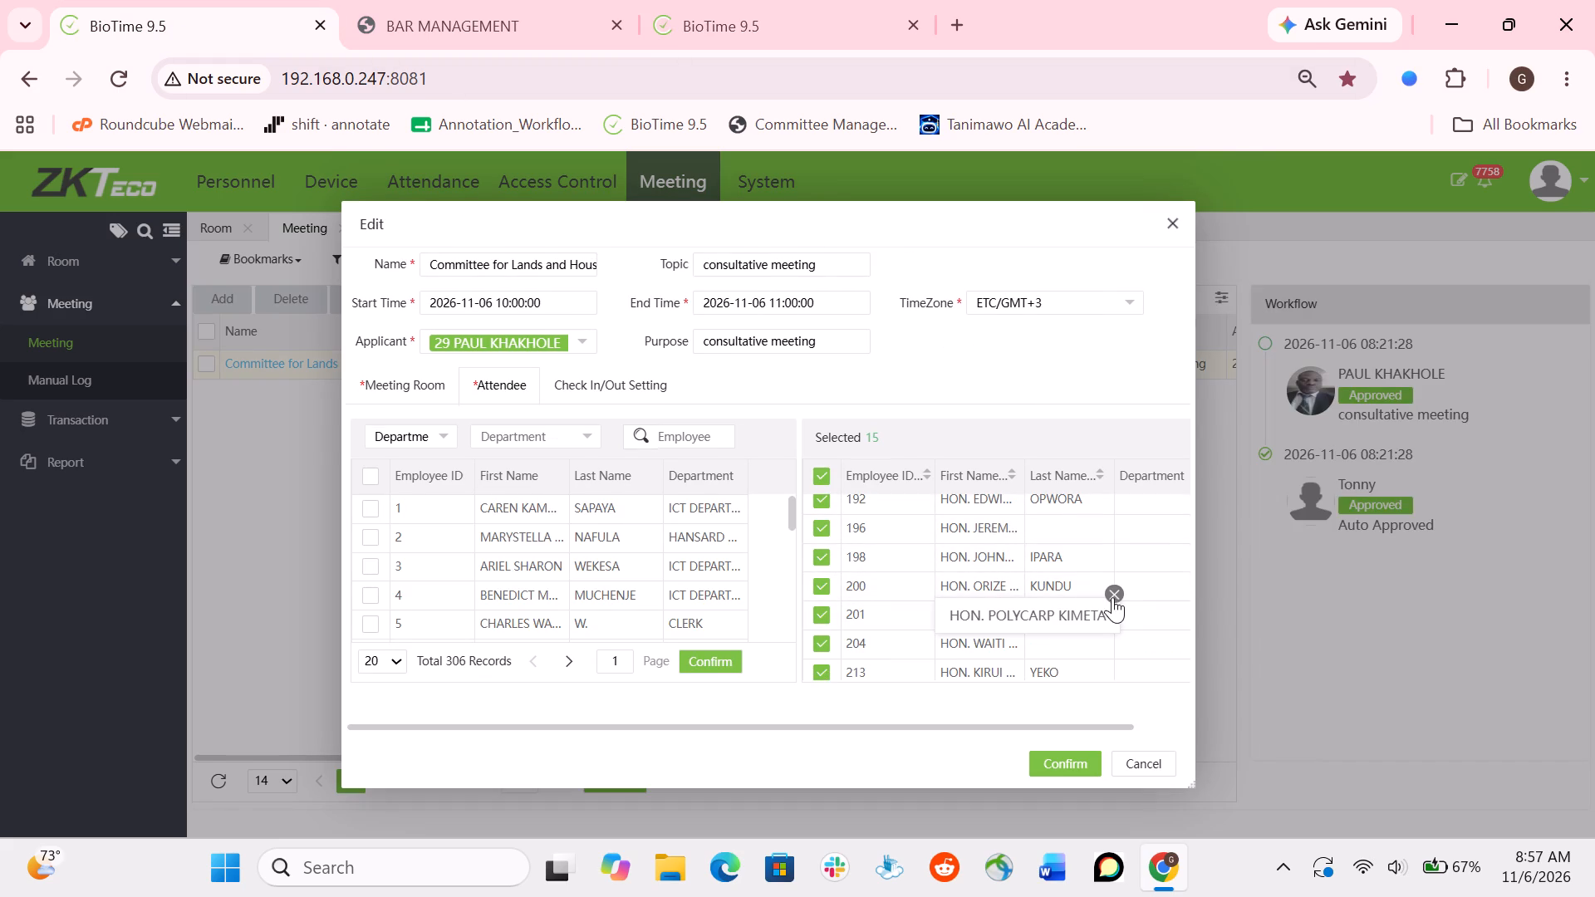
{"action": "left_click", "coordinate": [1118, 589]}
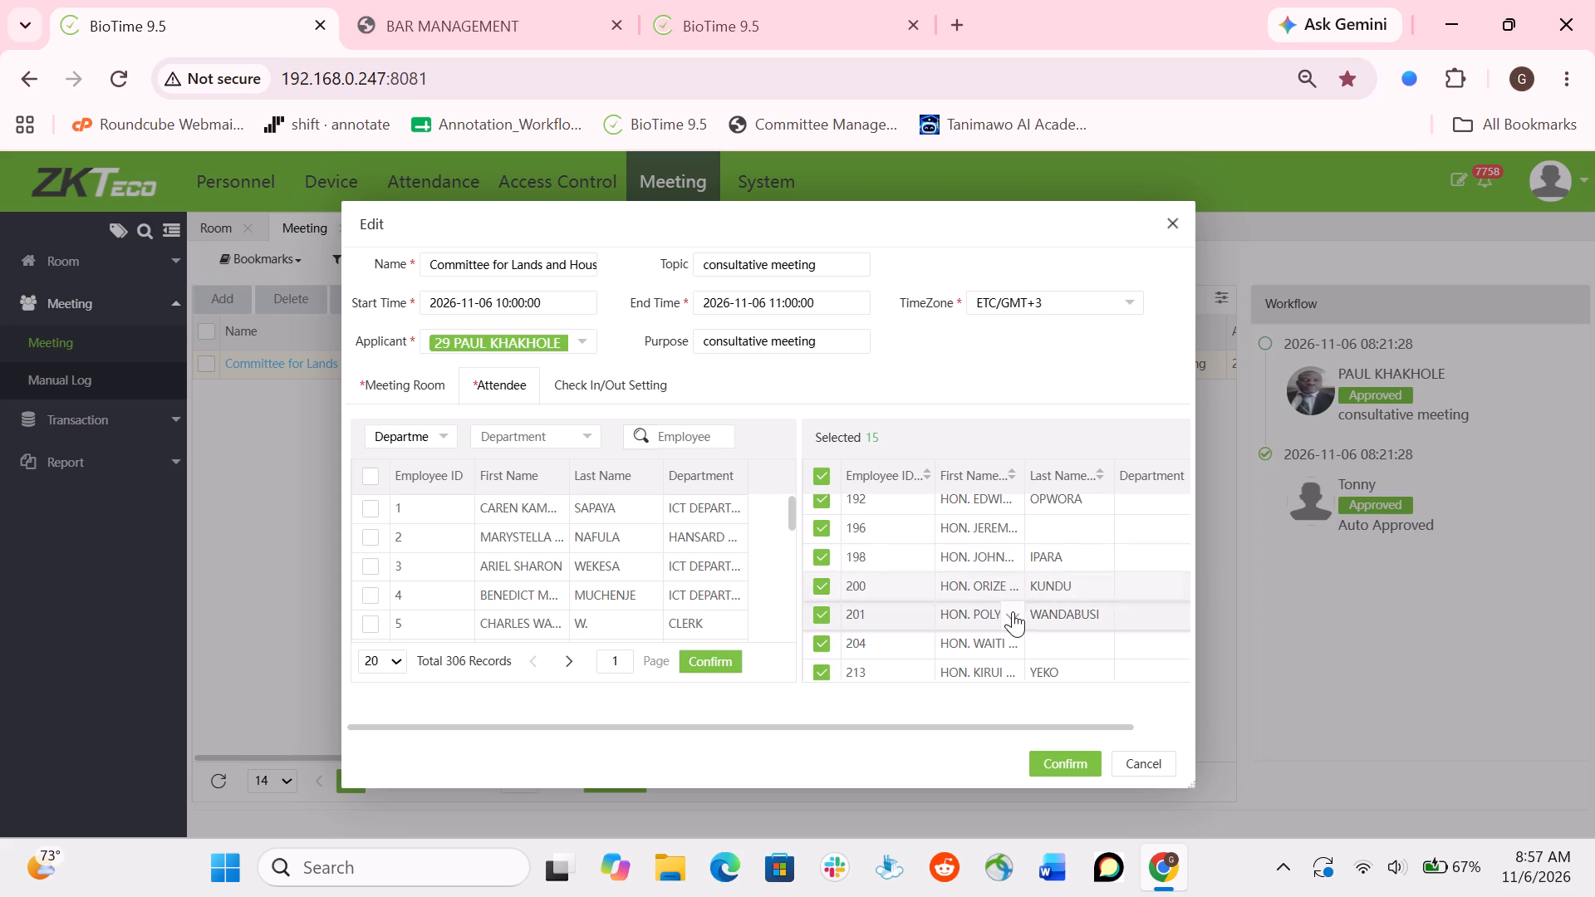
{"action": "left_click", "coordinate": [722, 32]}
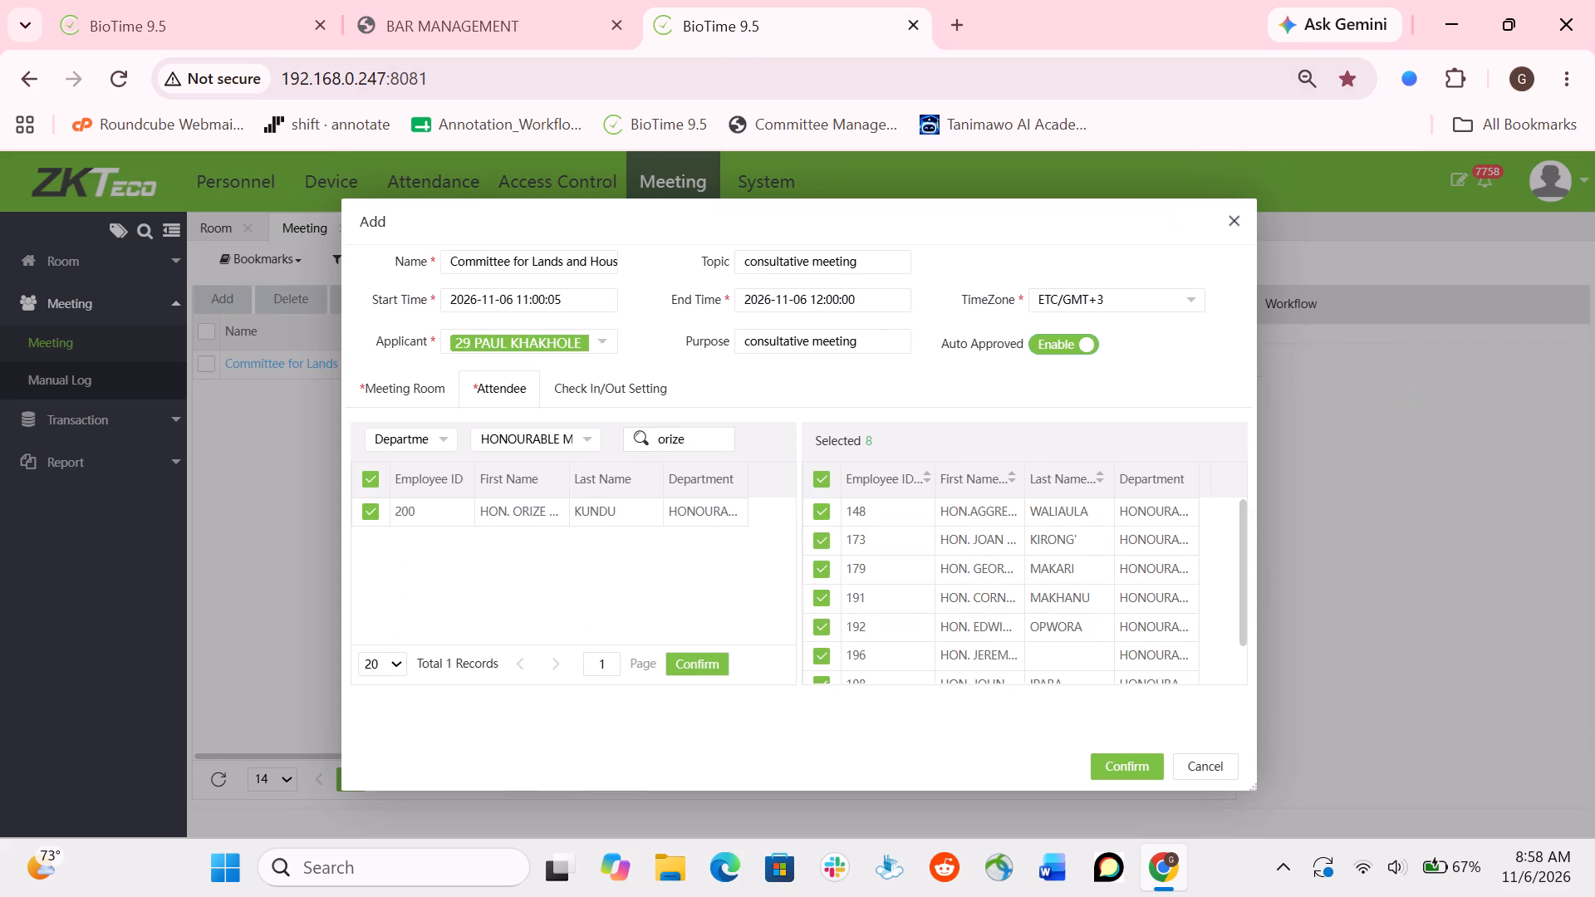
{"action": "left_click", "coordinate": [711, 440]}
{"action": "key", "text": "BackSpace"}
{"action": "key", "text": "BackSpace"}
{"action": "key", "text": "BackSpace"}
{"action": "key", "text": "BackSpace"}
{"action": "key", "text": "BackSpace"}
{"action": "key", "text": "BackSpace"}
{"action": "key", "text": "BackSpace"}
{"action": "key", "text": "BackSpace"}
{"action": "key", "text": "BackSpace"}
{"action": "key", "text": "BackSpace"}
{"action": "type", "text": "polyca"}
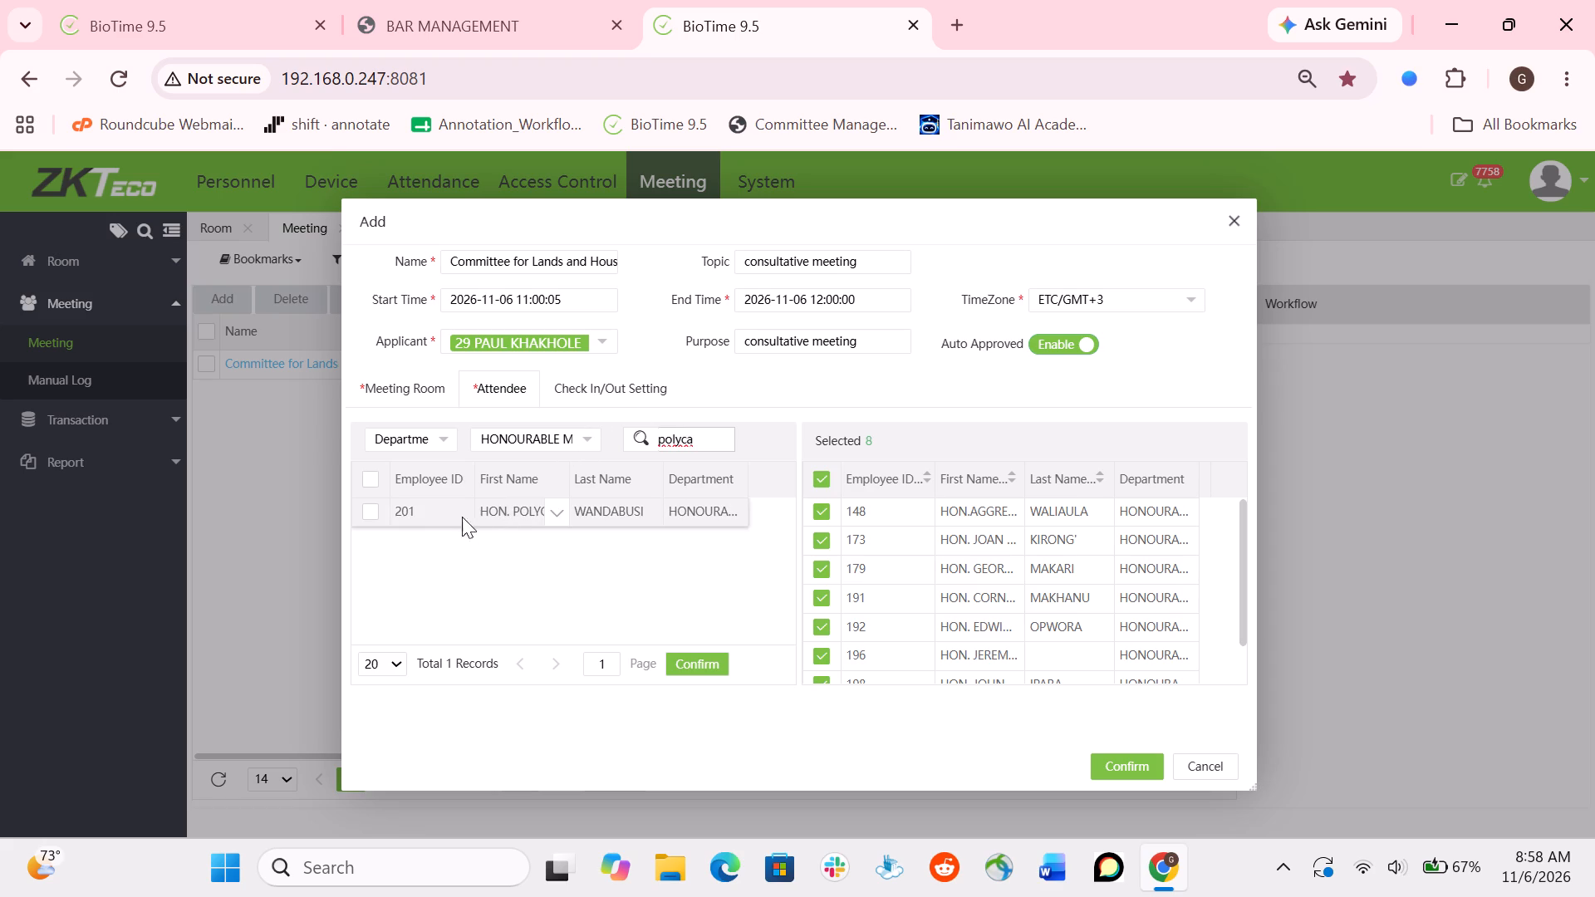
{"action": "left_click", "coordinate": [366, 516]}
Look up the tenth selected attendee in the existing meeting, search for "waiti", and add that member to the new meeting.
{"action": "left_click", "coordinate": [198, 16]}
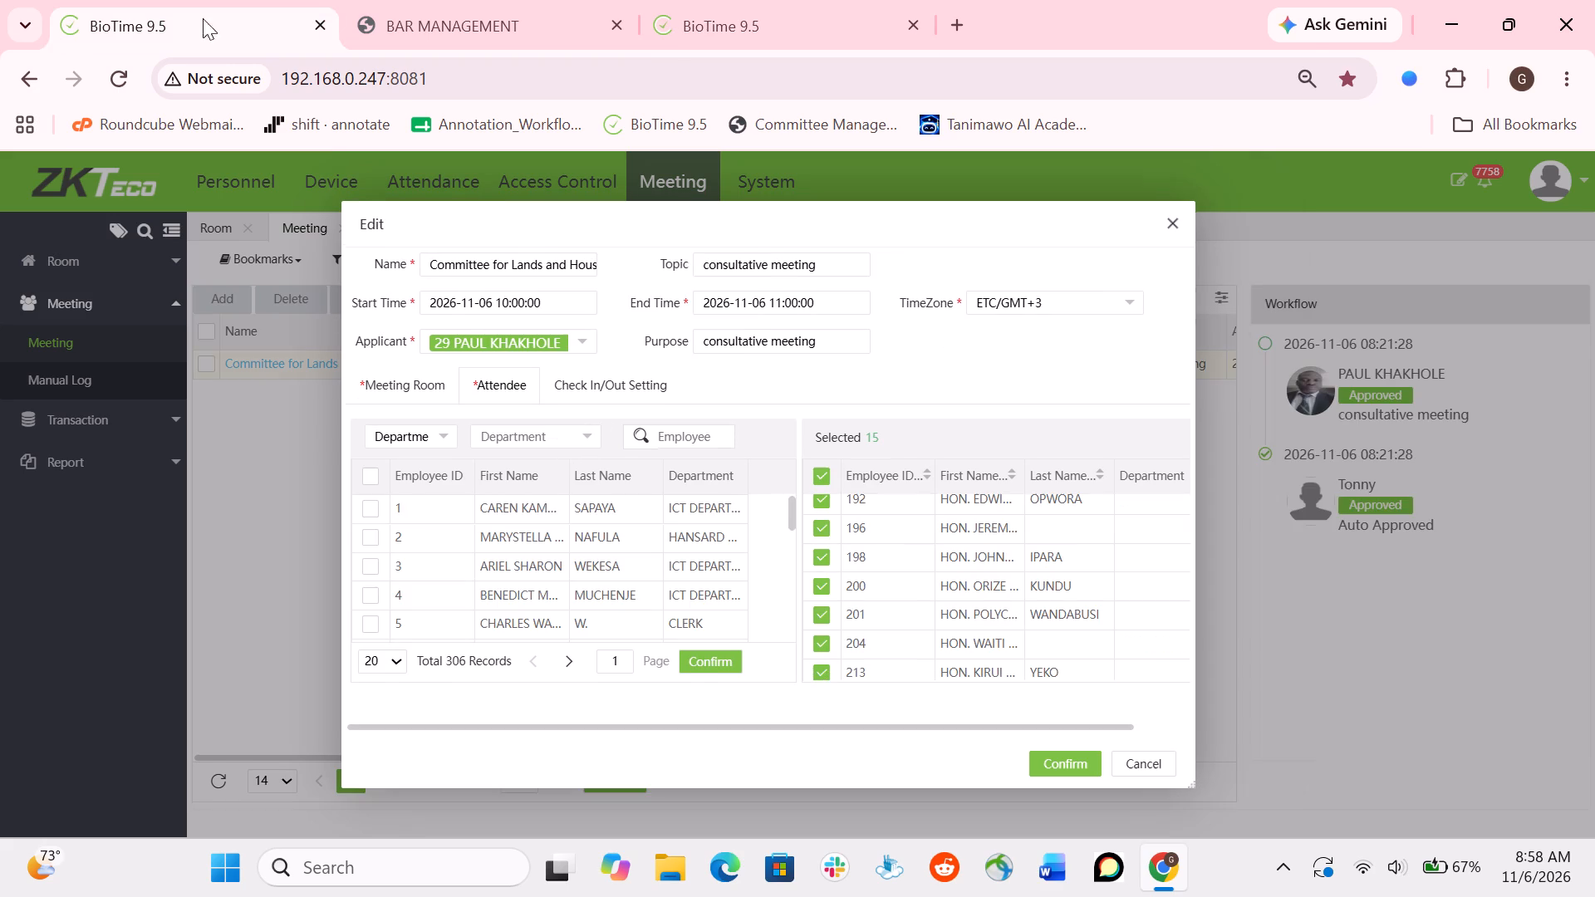
{"action": "scroll", "coordinate": [1026, 600], "scroll_direction": "down", "scroll_amount": 1}
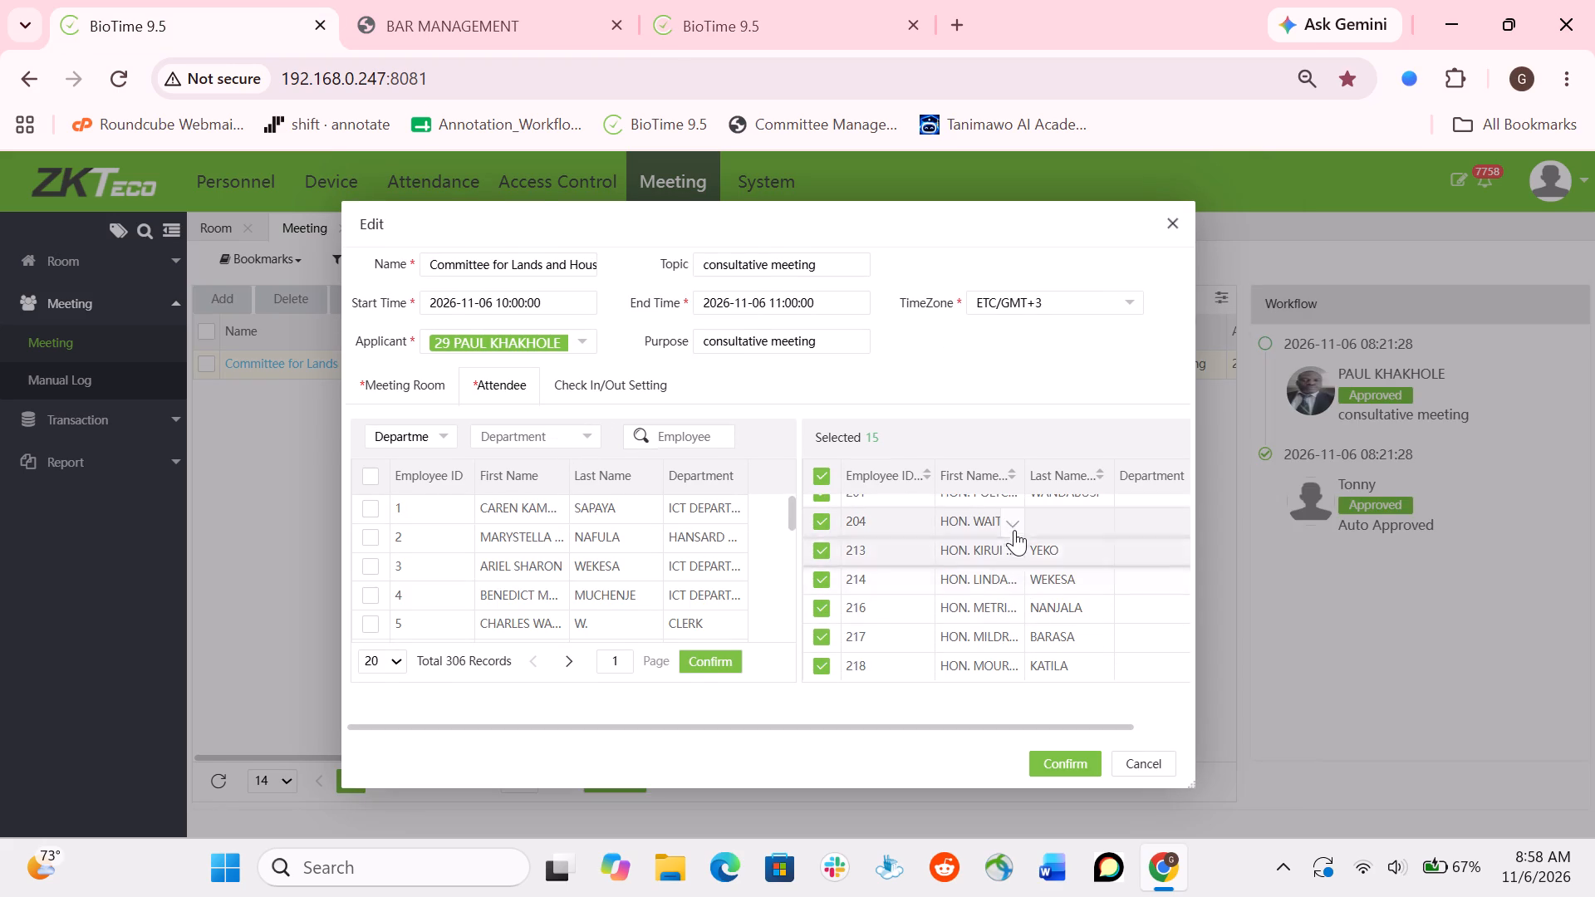
{"action": "left_click", "coordinate": [1013, 520]}
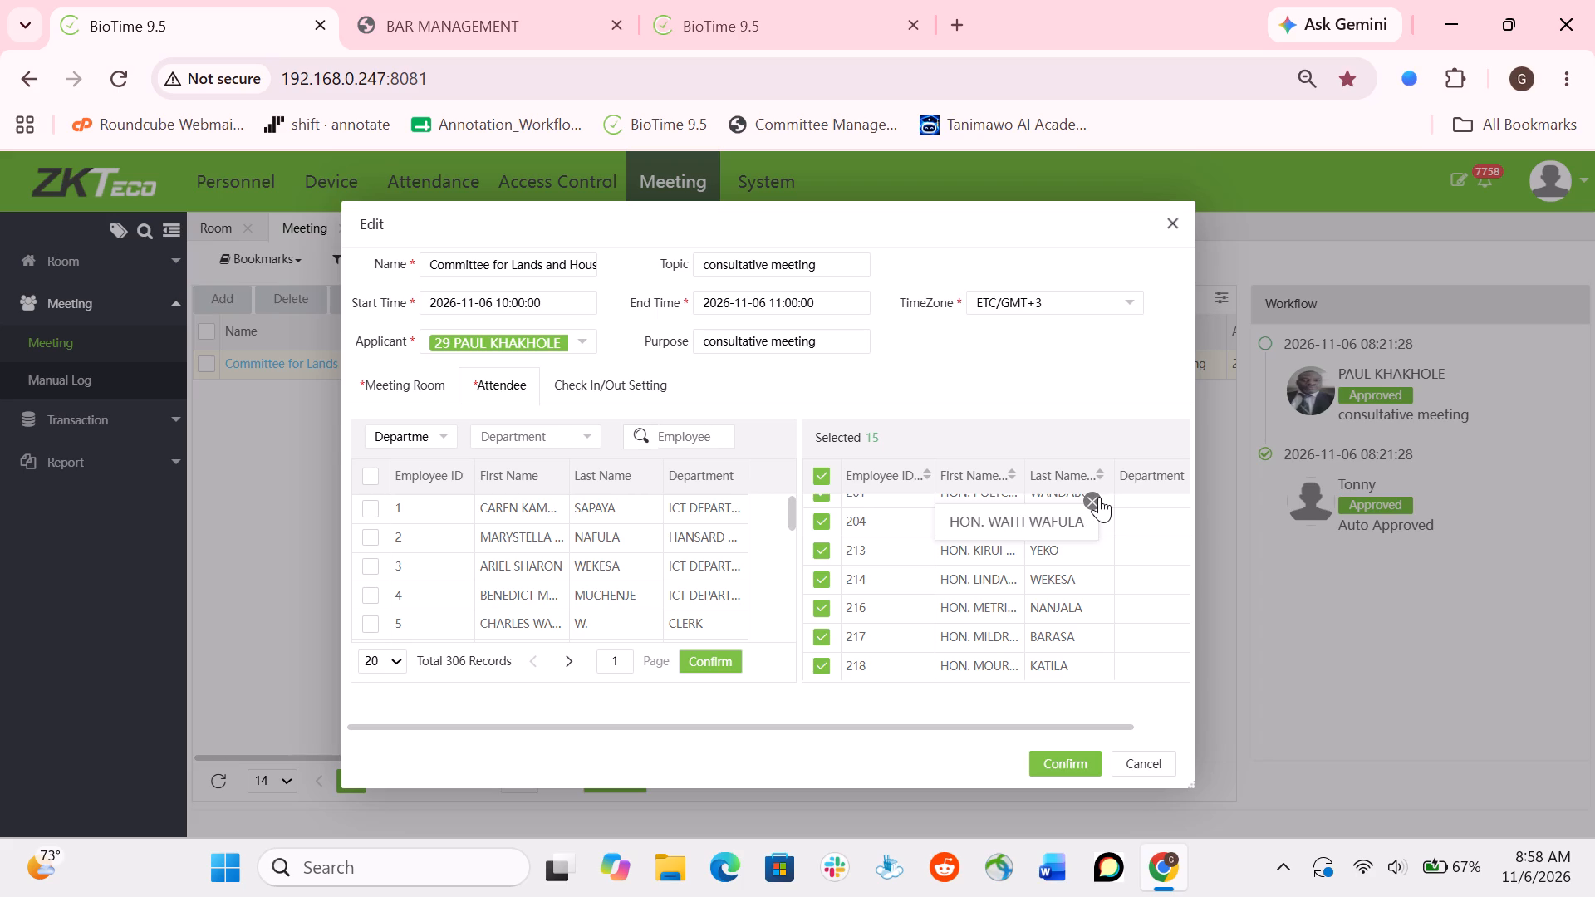
{"action": "left_click", "coordinate": [1099, 497]}
{"action": "left_click", "coordinate": [792, 11]}
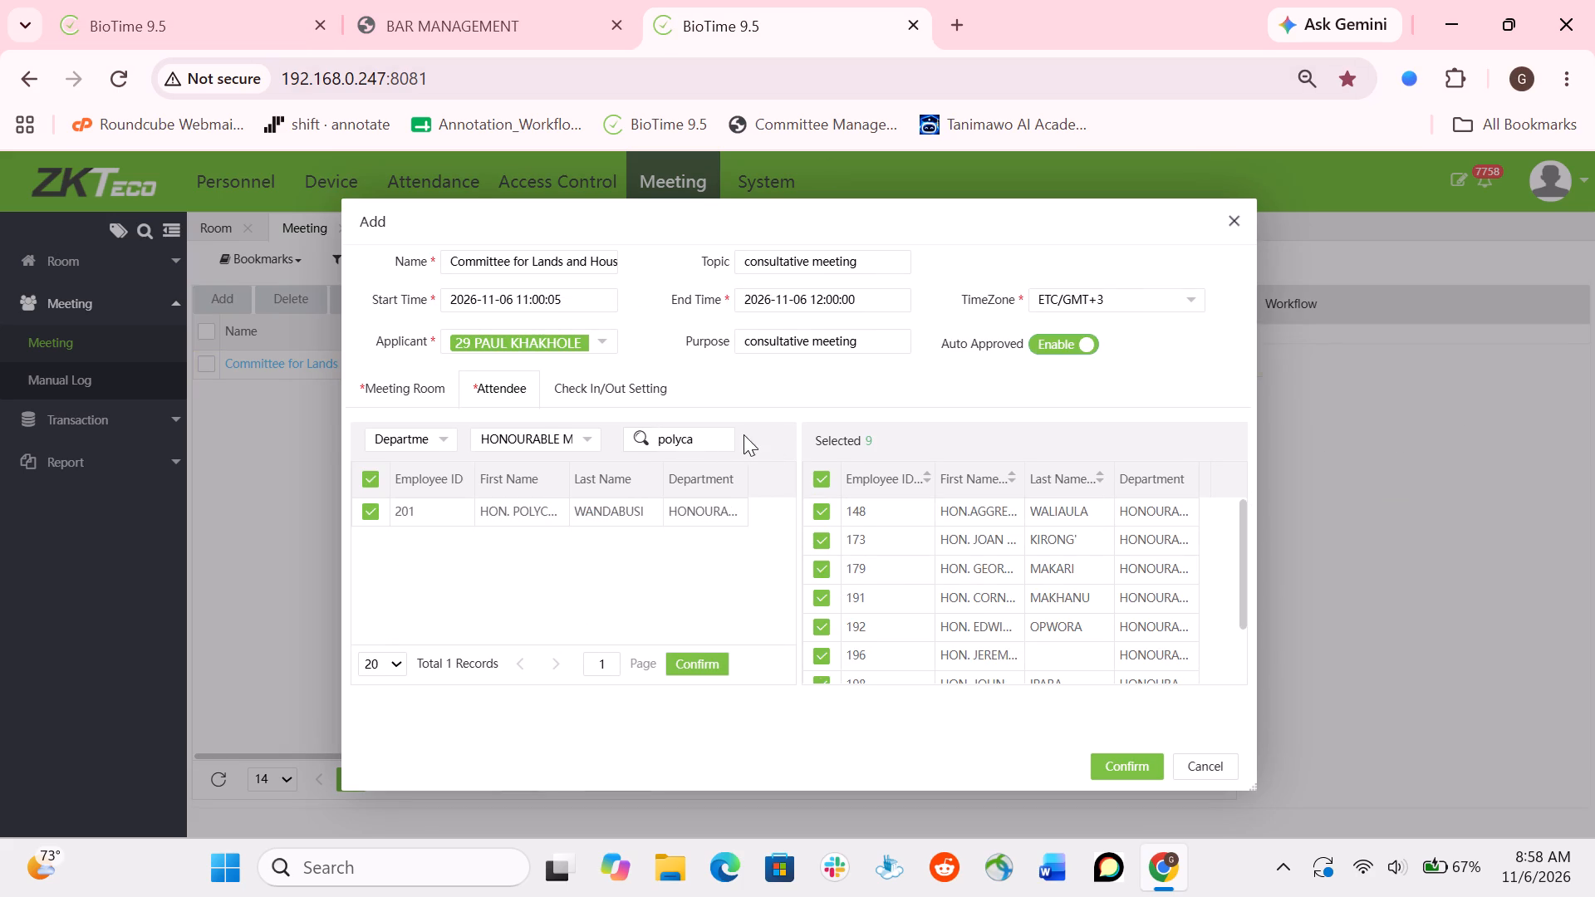
{"action": "left_click", "coordinate": [711, 433]}
{"action": "key", "text": "BackSpace"}
{"action": "key", "text": "BackSpace"}
{"action": "key", "text": "BackSpace"}
{"action": "key", "text": "BackSpace"}
{"action": "key", "text": "BackSpace"}
{"action": "key", "text": "BackSpace"}
{"action": "key", "text": "BackSpace"}
{"action": "key", "text": "BackSpace"}
{"action": "key", "text": "BackSpace"}
{"action": "type", "text": "waiti"}
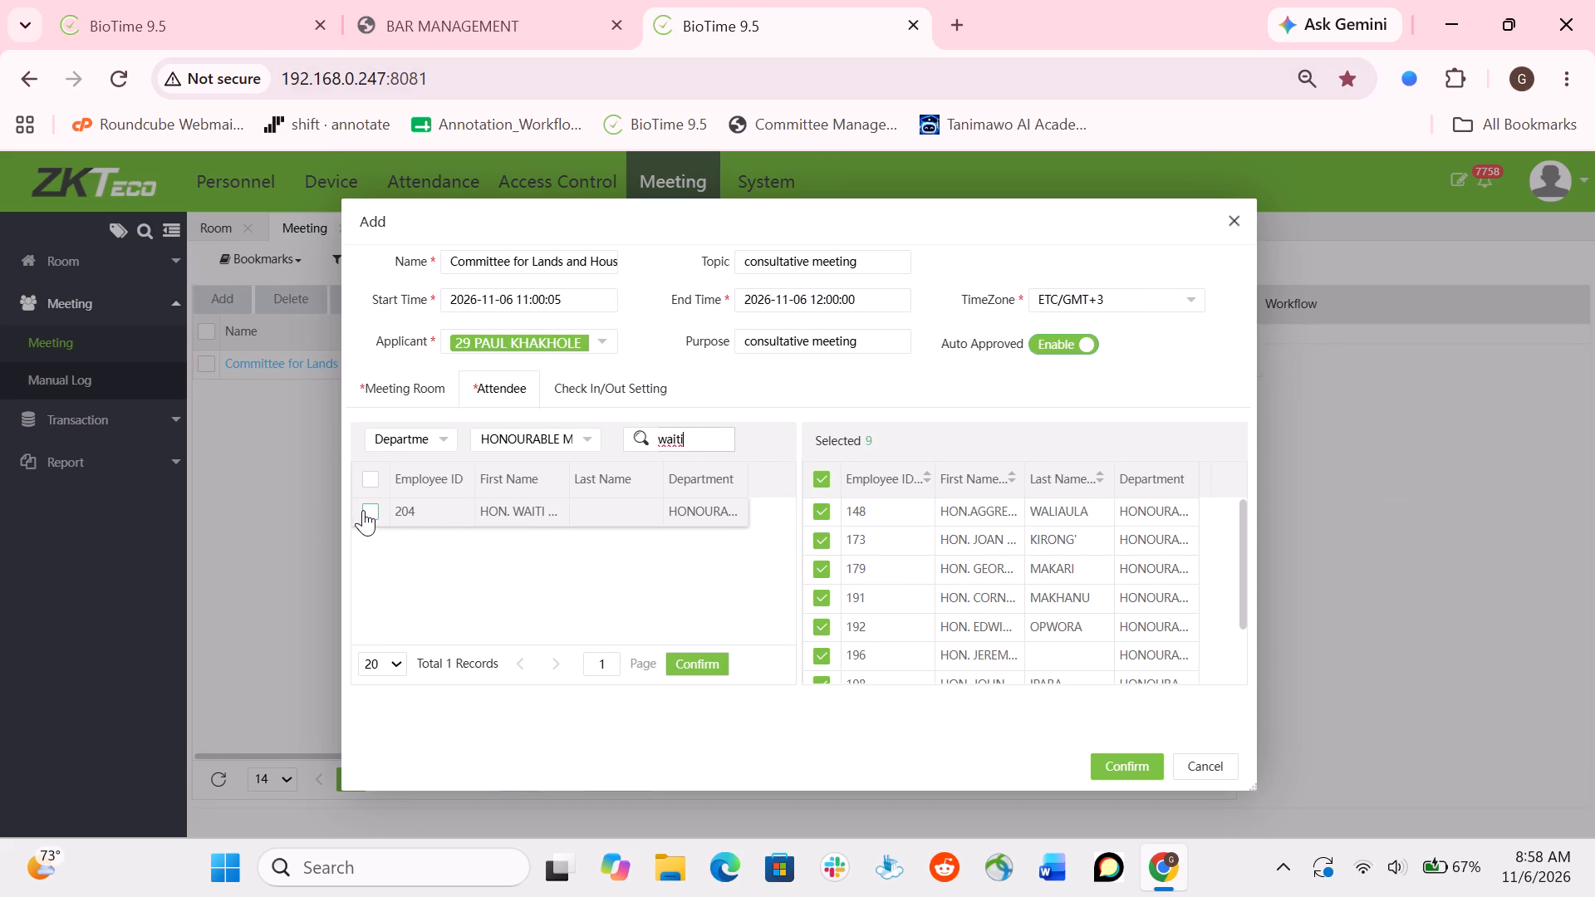
{"action": "left_click", "coordinate": [363, 510]}
{"action": "left_click", "coordinate": [552, 515]}
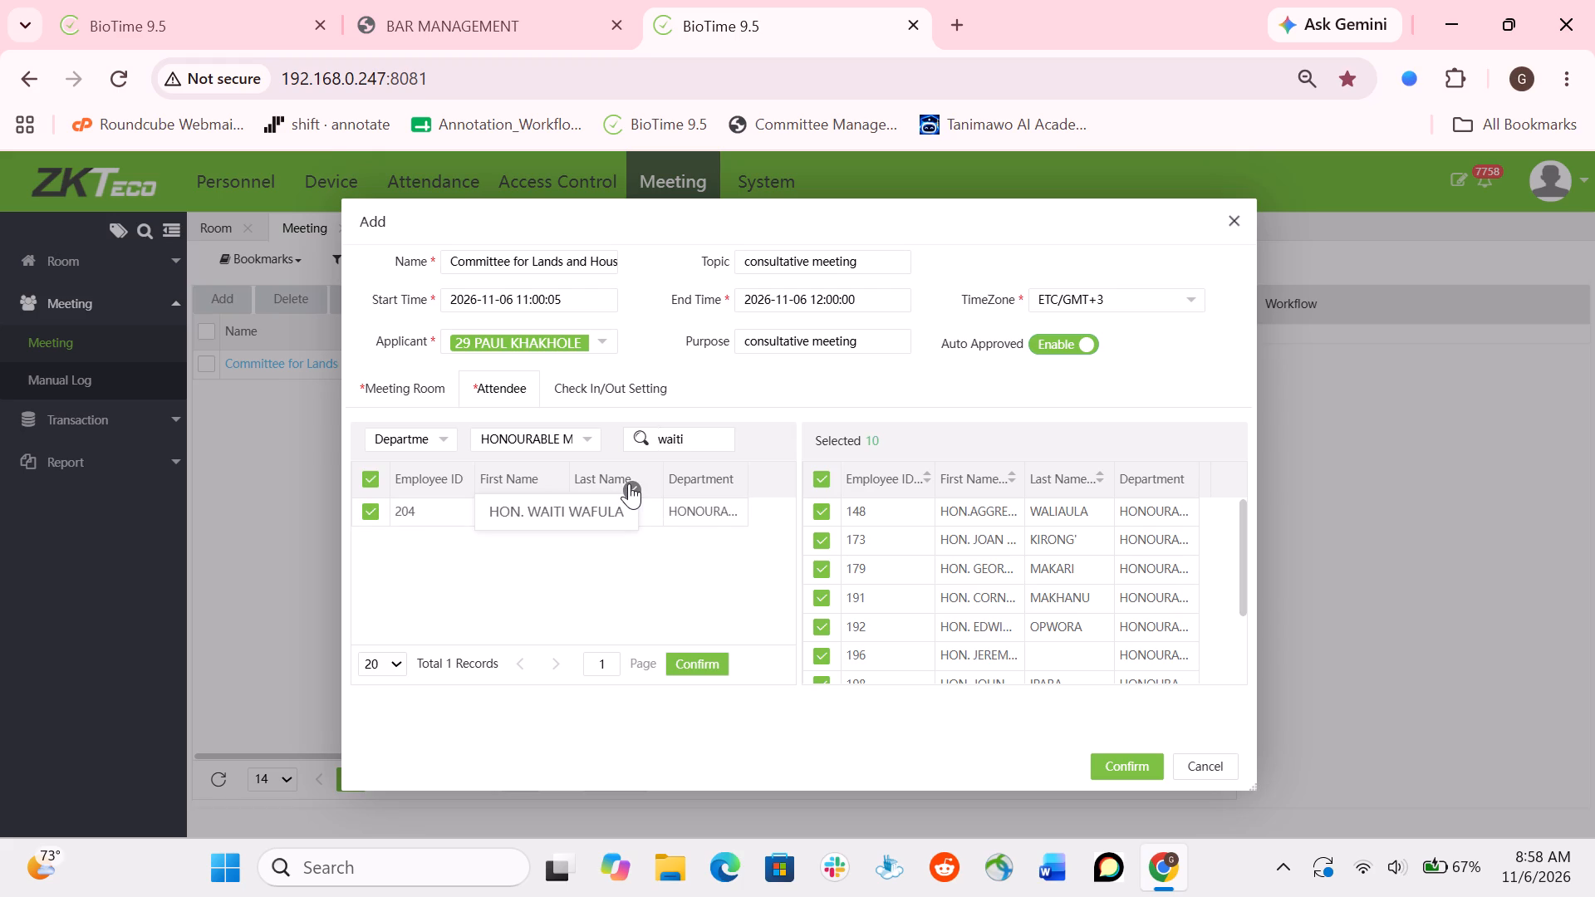
Look up the eleventh selected attendee in the existing meeting, search for "eunice", and add that member to the new meeting.
{"action": "left_click", "coordinate": [629, 486]}
{"action": "left_click", "coordinate": [240, 10]}
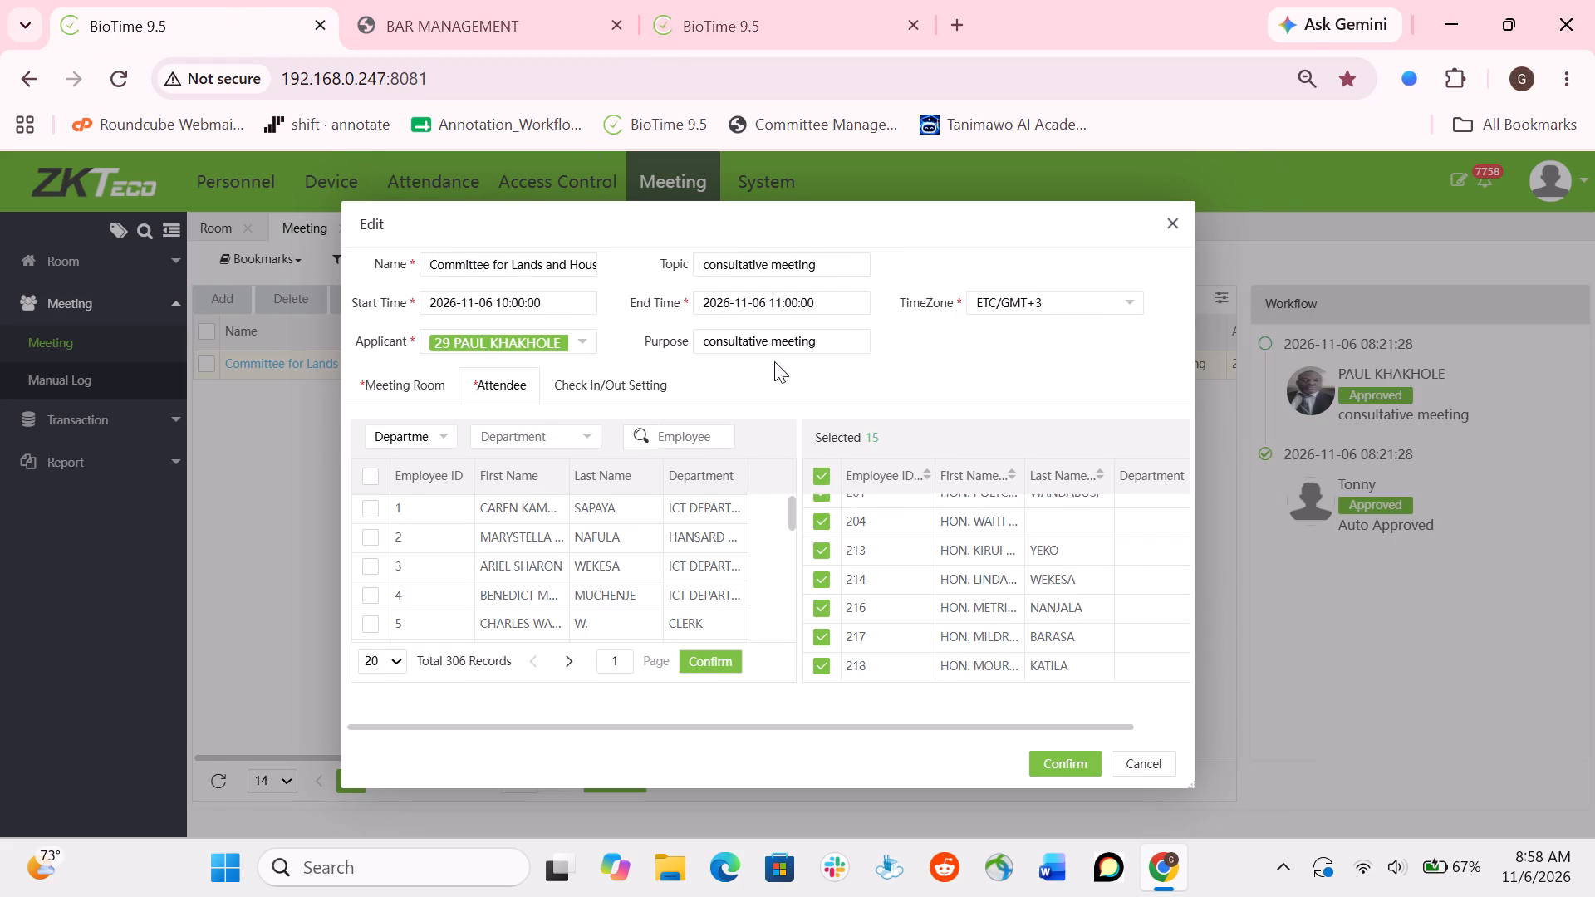
{"action": "left_click", "coordinate": [1011, 543]}
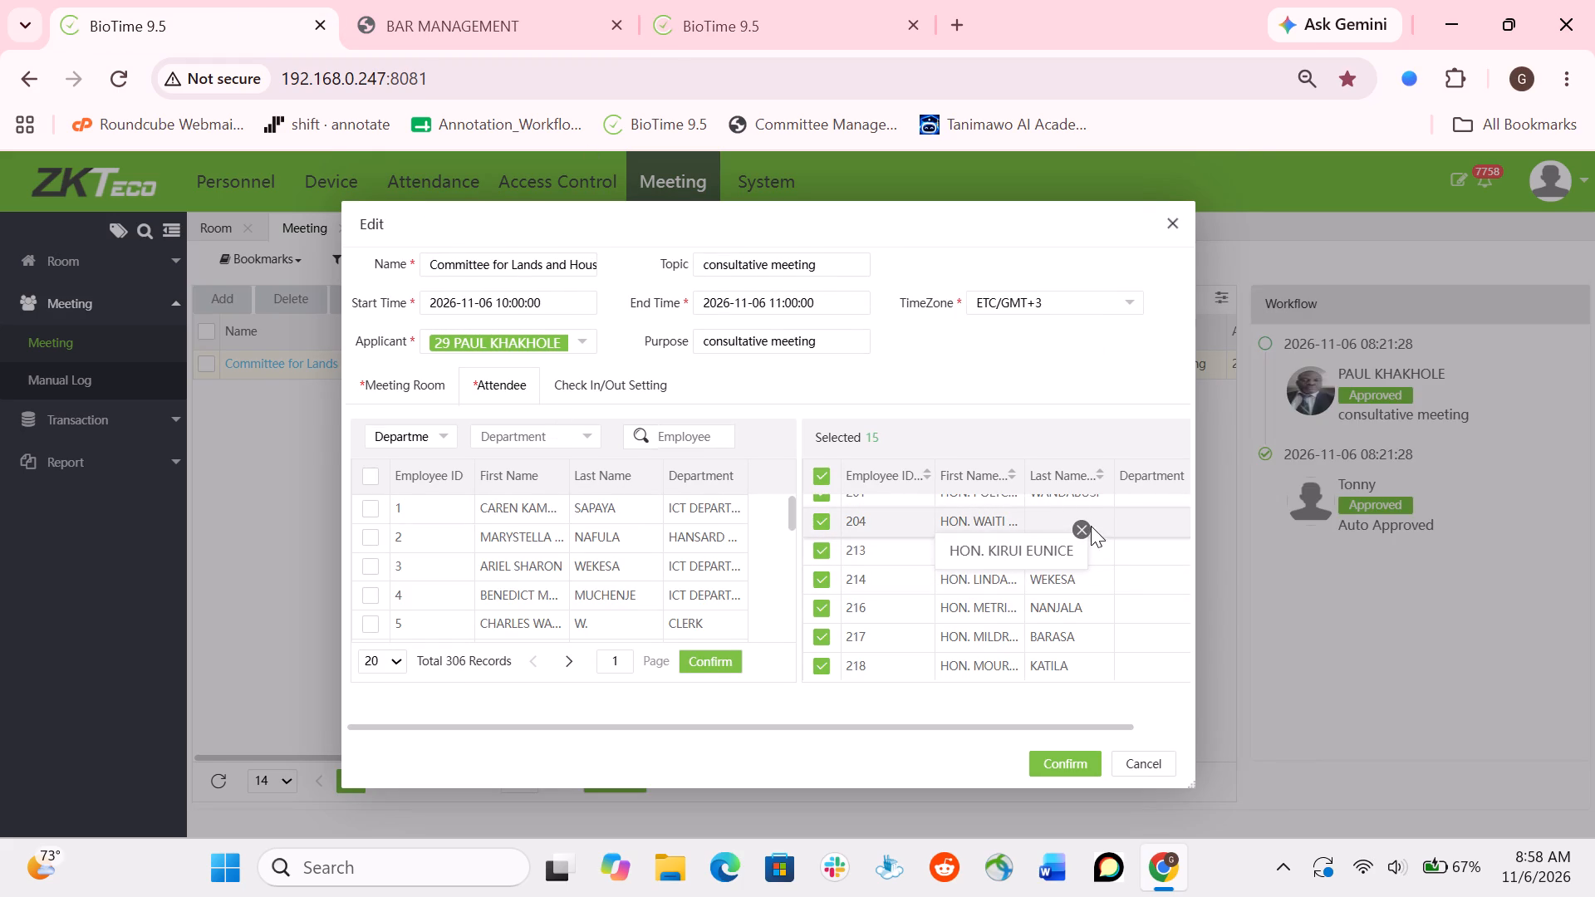
{"action": "left_click", "coordinate": [1086, 527]}
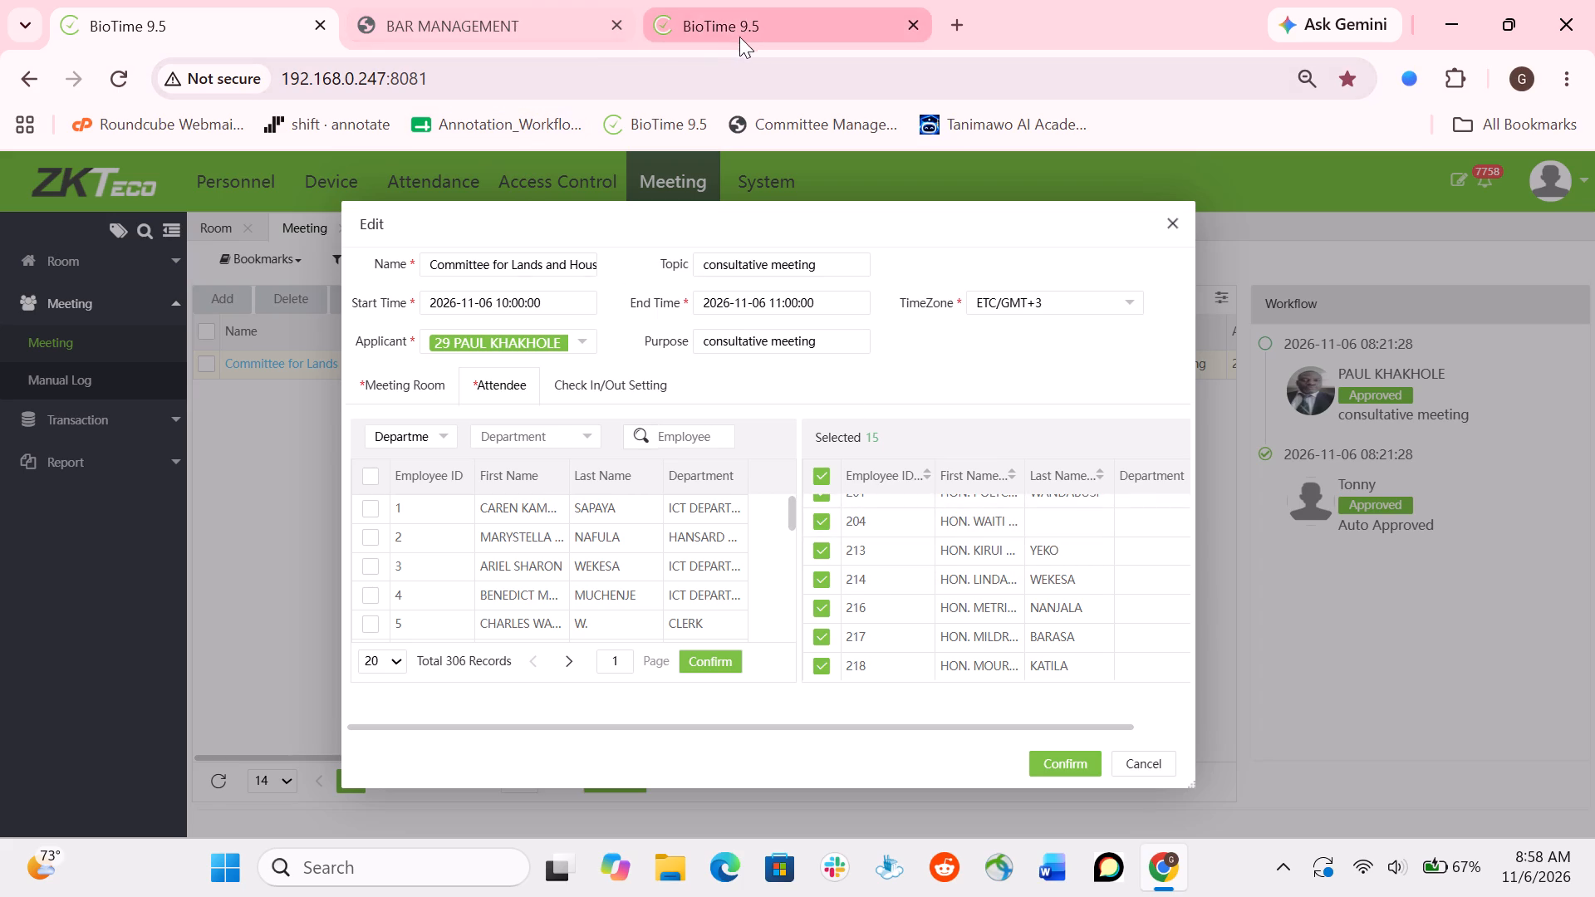
{"action": "left_click", "coordinate": [741, 33]}
{"action": "left_click", "coordinate": [706, 445]}
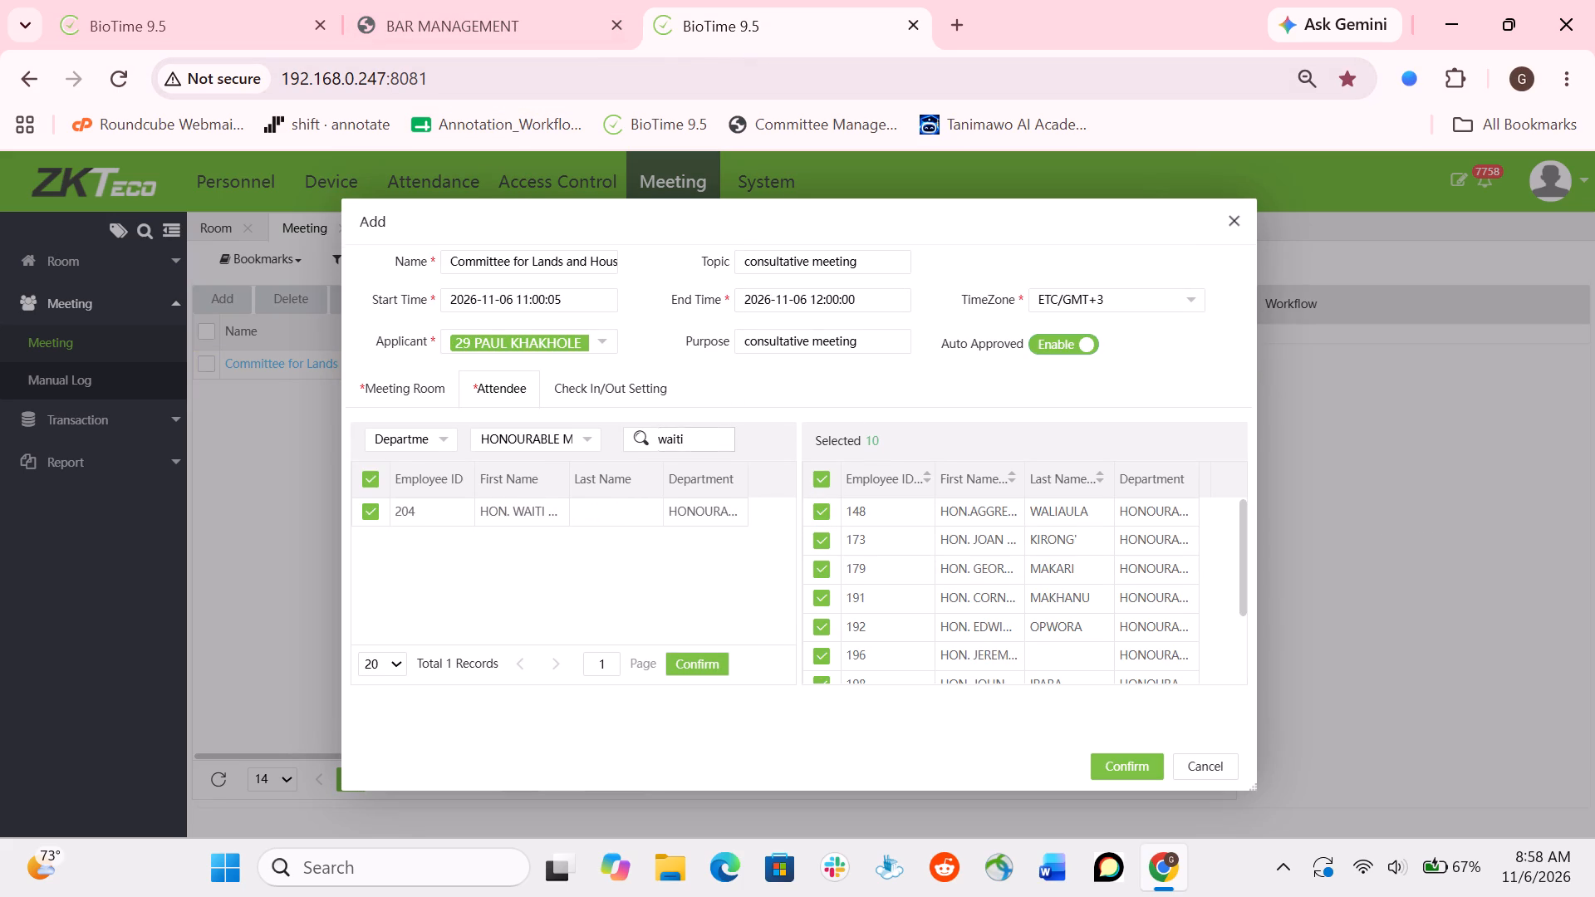
{"action": "key", "text": "BackSpace"}
{"action": "key", "text": "BackSpace"}
{"action": "key", "text": "BackSpace"}
{"action": "key", "text": "BackSpace"}
{"action": "key", "text": "BackSpace"}
{"action": "key", "text": "BackSpace"}
{"action": "key", "text": "BackSpace"}
{"action": "key", "text": "BackSpace"}
{"action": "key", "text": "BackSpace"}
{"action": "type", "text": "eunice"}
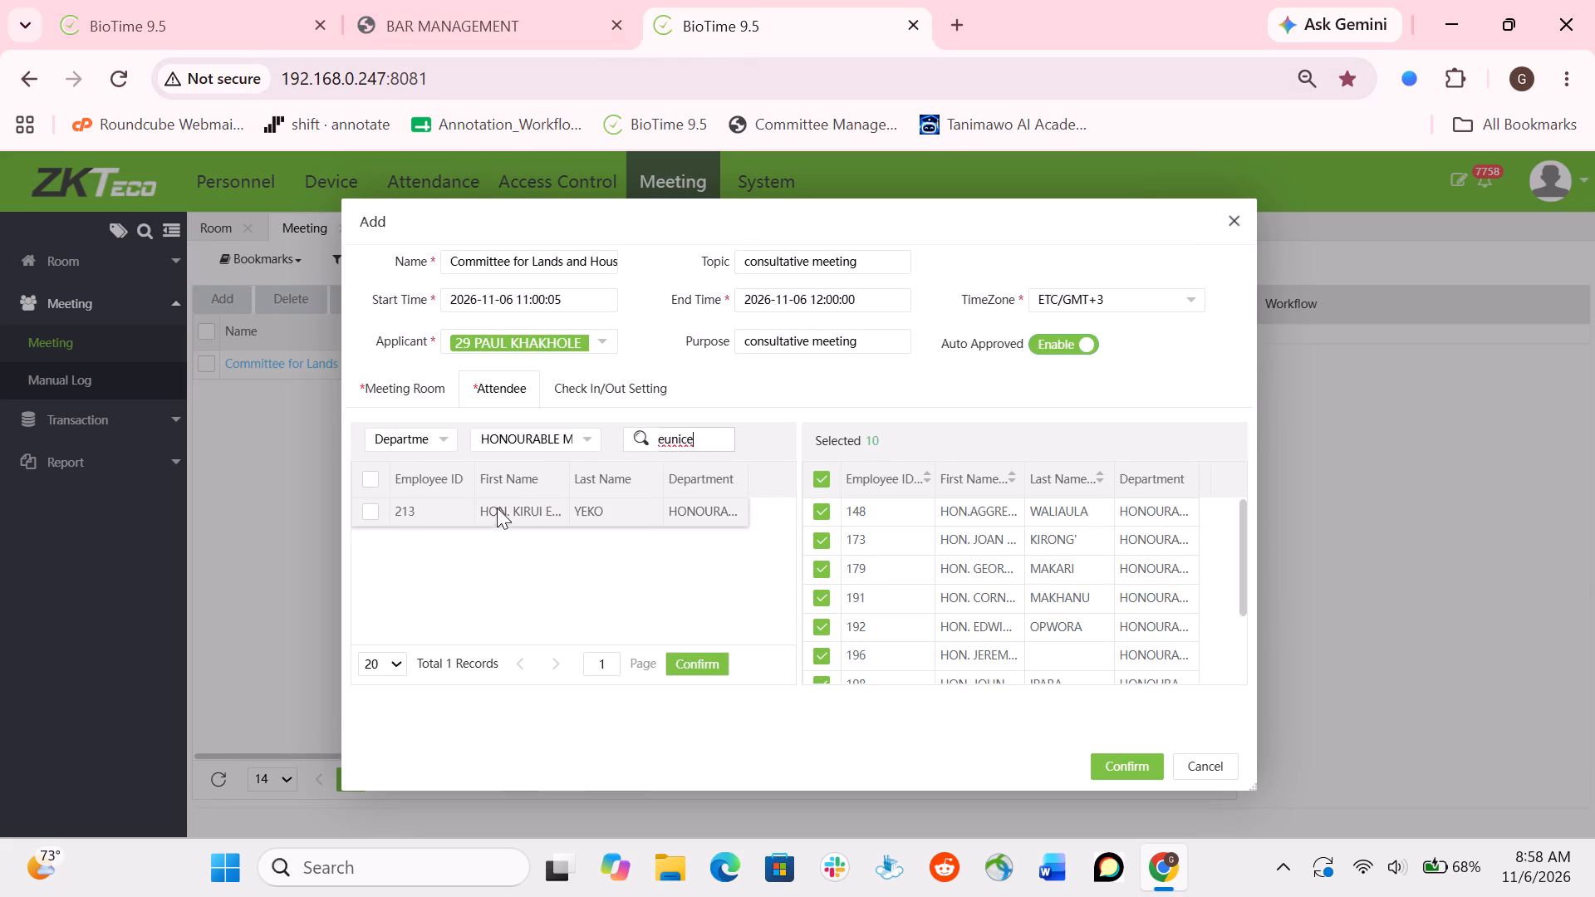
{"action": "left_click", "coordinate": [562, 517]}
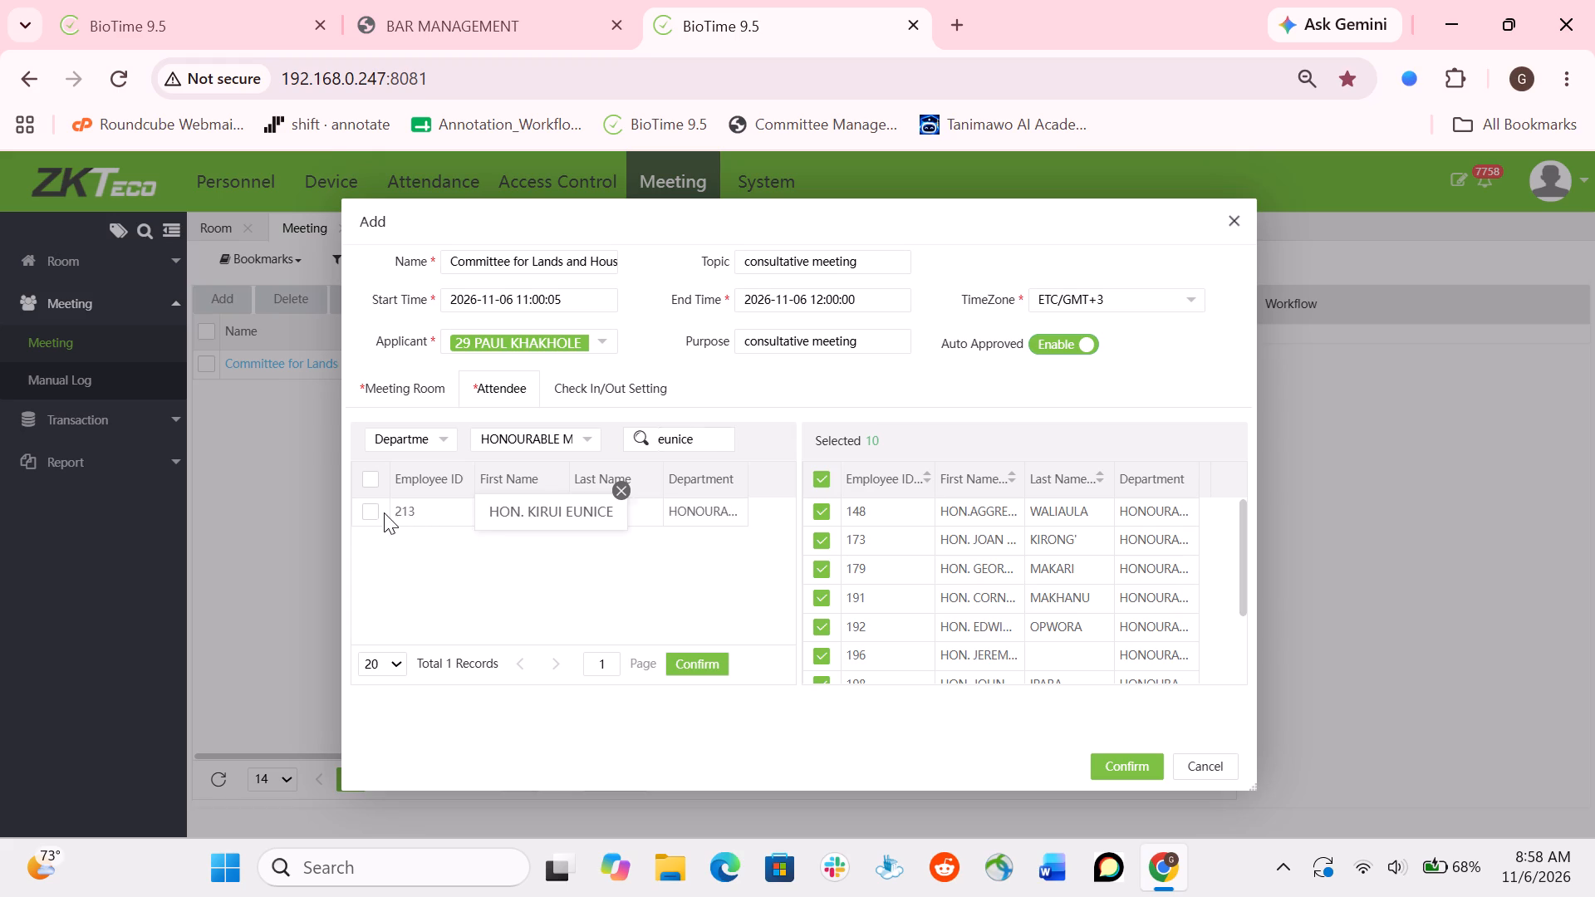
{"action": "left_click", "coordinate": [371, 512]}
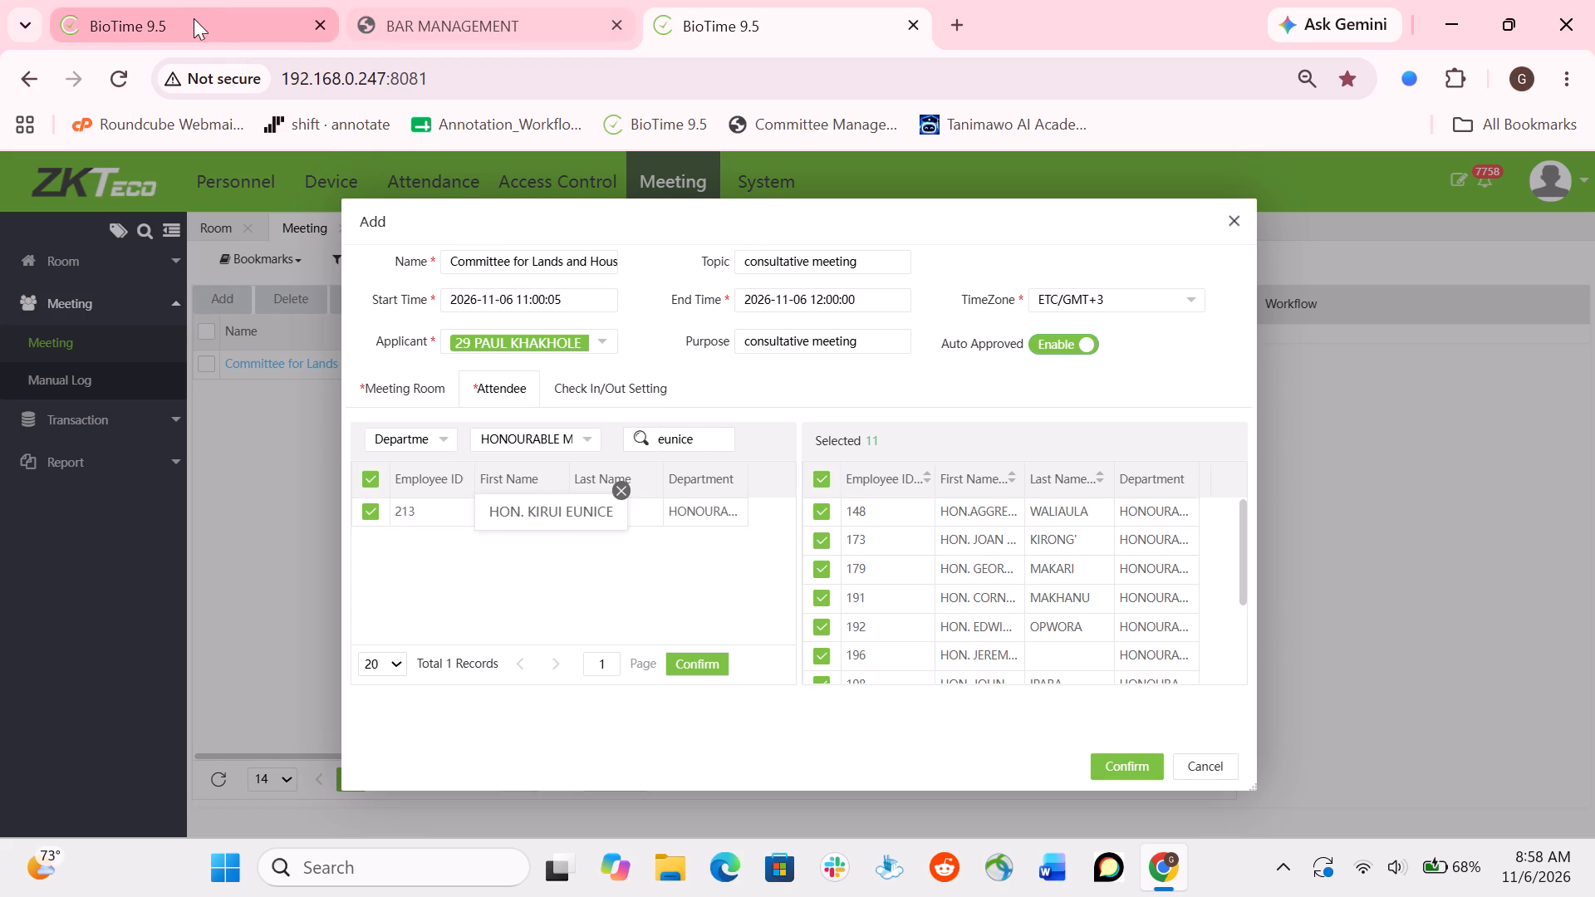
Look up the twelfth selected attendee in the existing meeting, search for "linda", and add that member to the new meeting.
{"action": "left_click", "coordinate": [194, 18]}
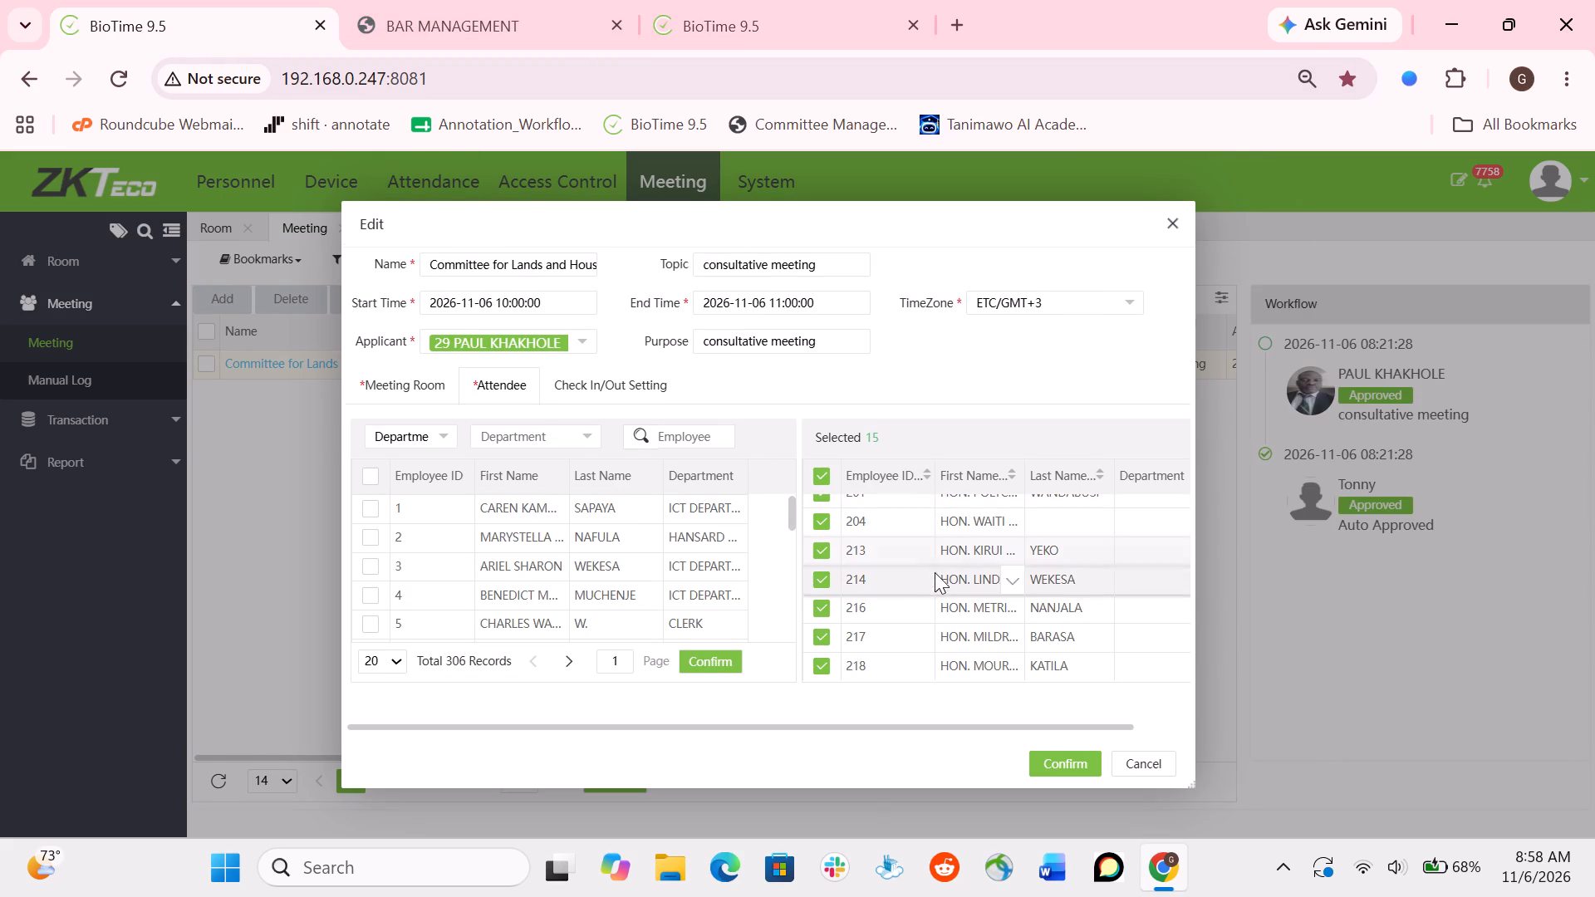
{"action": "scroll", "coordinate": [922, 579], "scroll_direction": "down", "scroll_amount": 1}
{"action": "left_click", "coordinate": [1013, 576]}
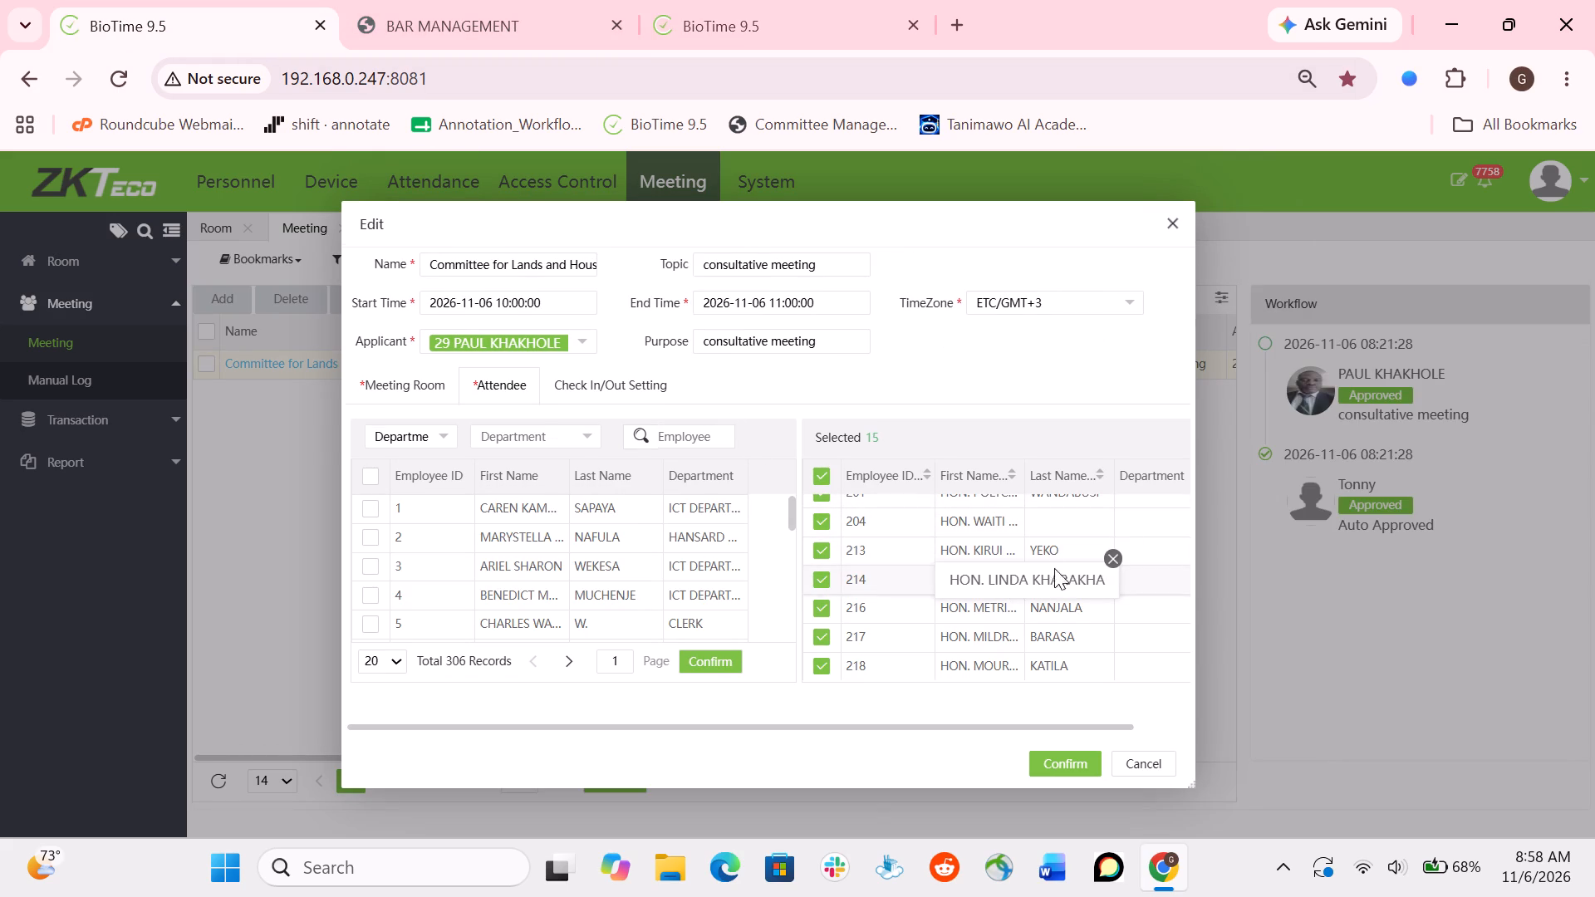
{"action": "left_click", "coordinate": [1121, 555]}
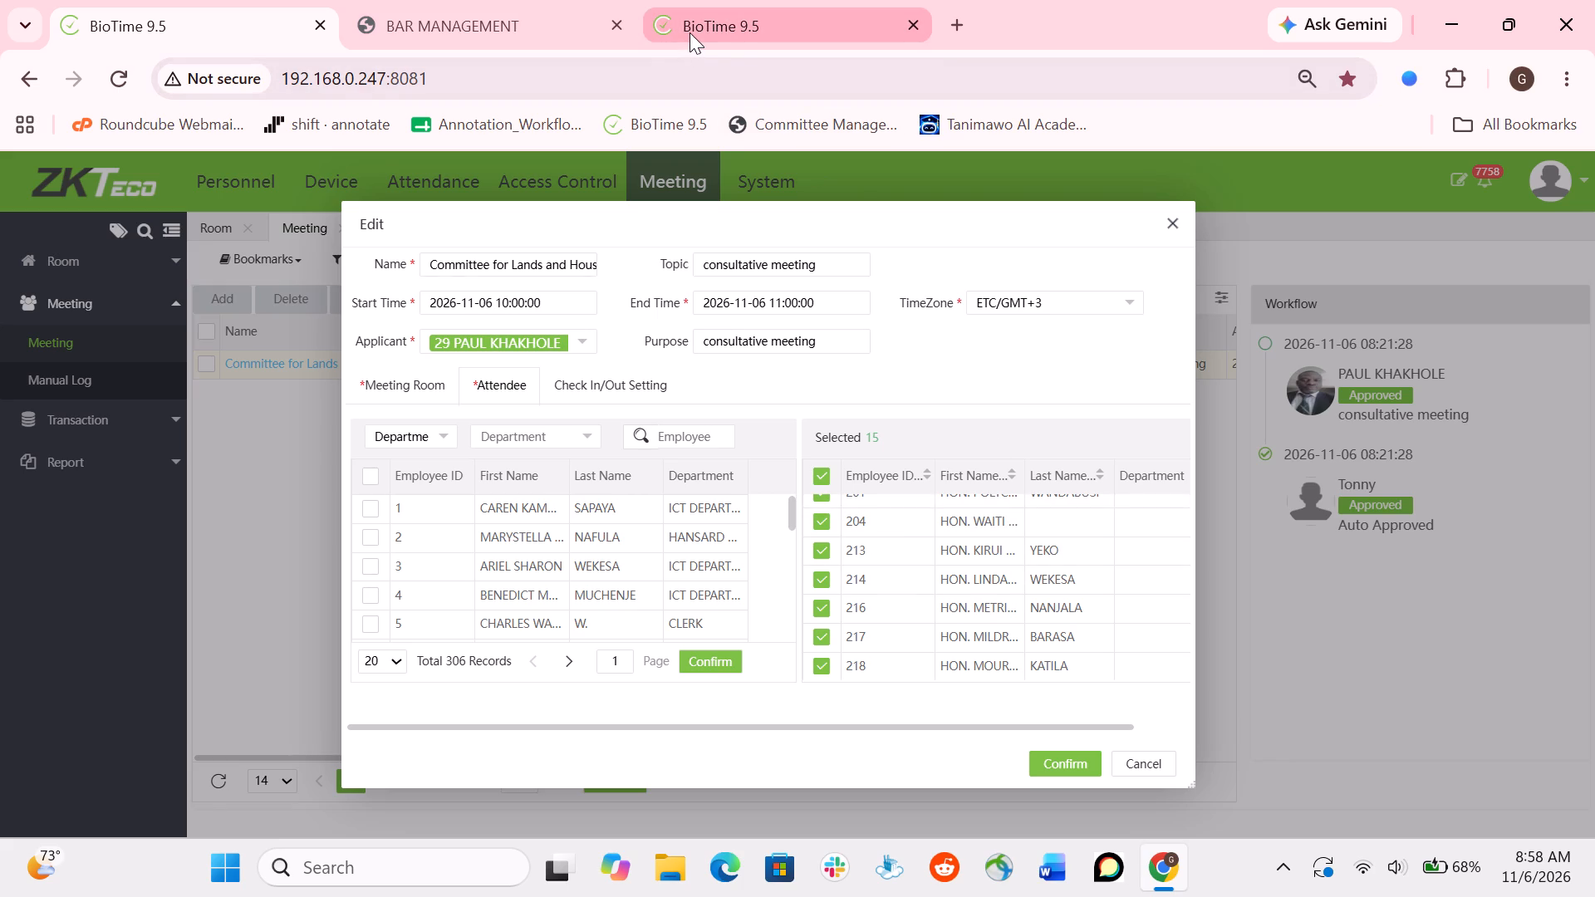
{"action": "left_click", "coordinate": [693, 32]}
{"action": "left_click", "coordinate": [722, 448]}
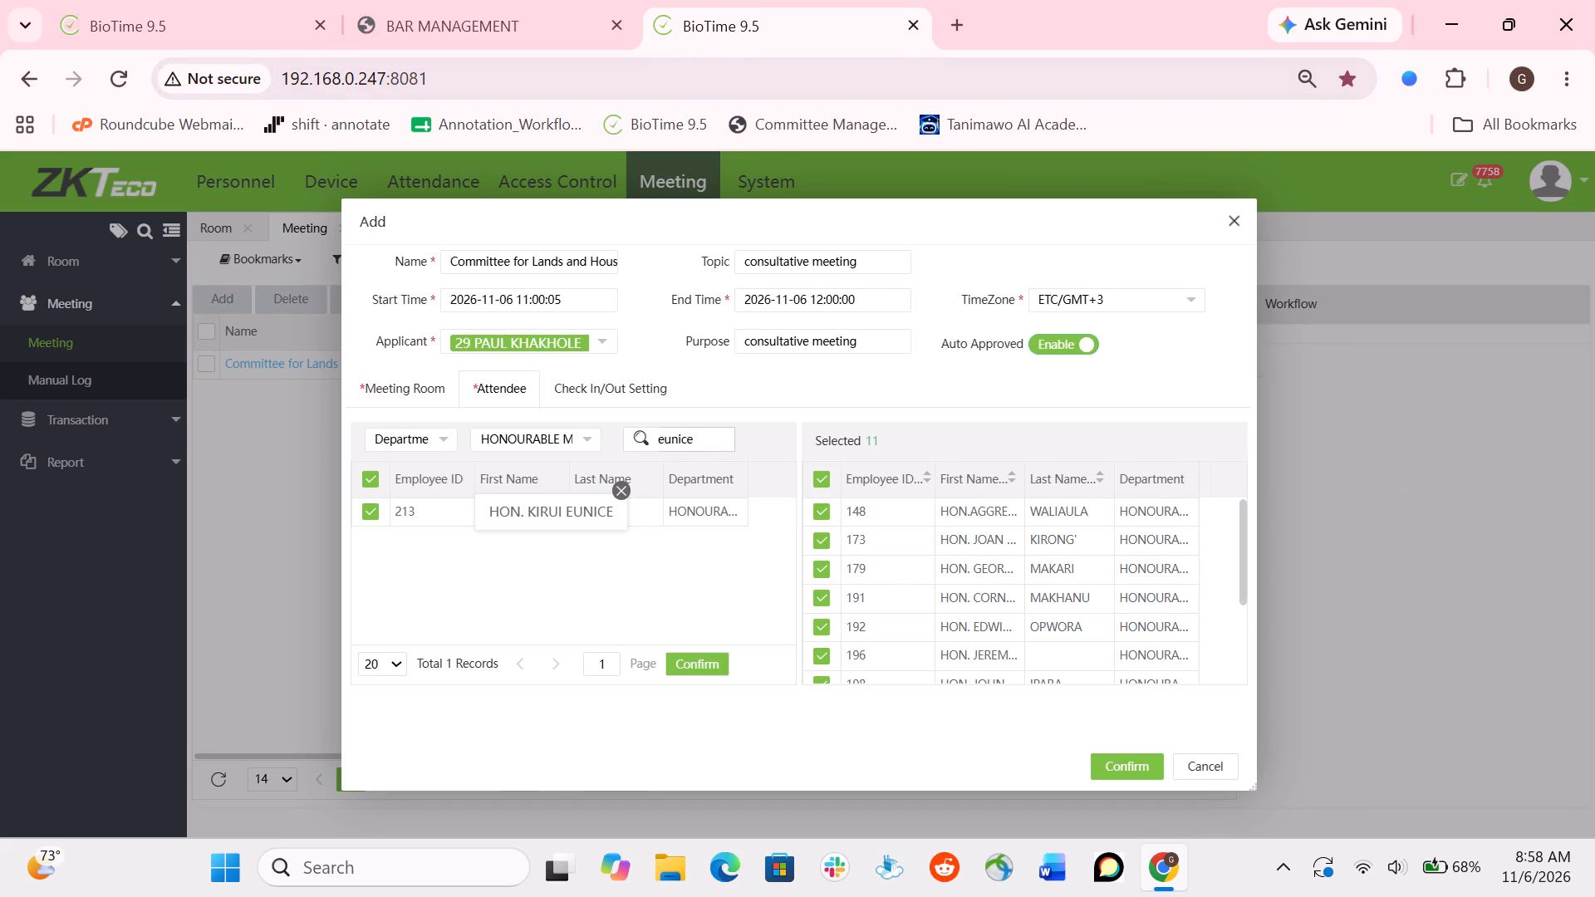
{"action": "key", "text": "BackSpace"}
{"action": "key", "text": "BackSpace"}
{"action": "key", "text": "BackSpace"}
{"action": "key", "text": "BackSpace"}
{"action": "key", "text": "BackSpace"}
{"action": "key", "text": "BackSpace"}
{"action": "key", "text": "BackSpace"}
{"action": "key", "text": "BackSpace"}
{"action": "key", "text": "BackSpace"}
{"action": "key", "text": "BackSpace"}
{"action": "type", "text": "linda"}
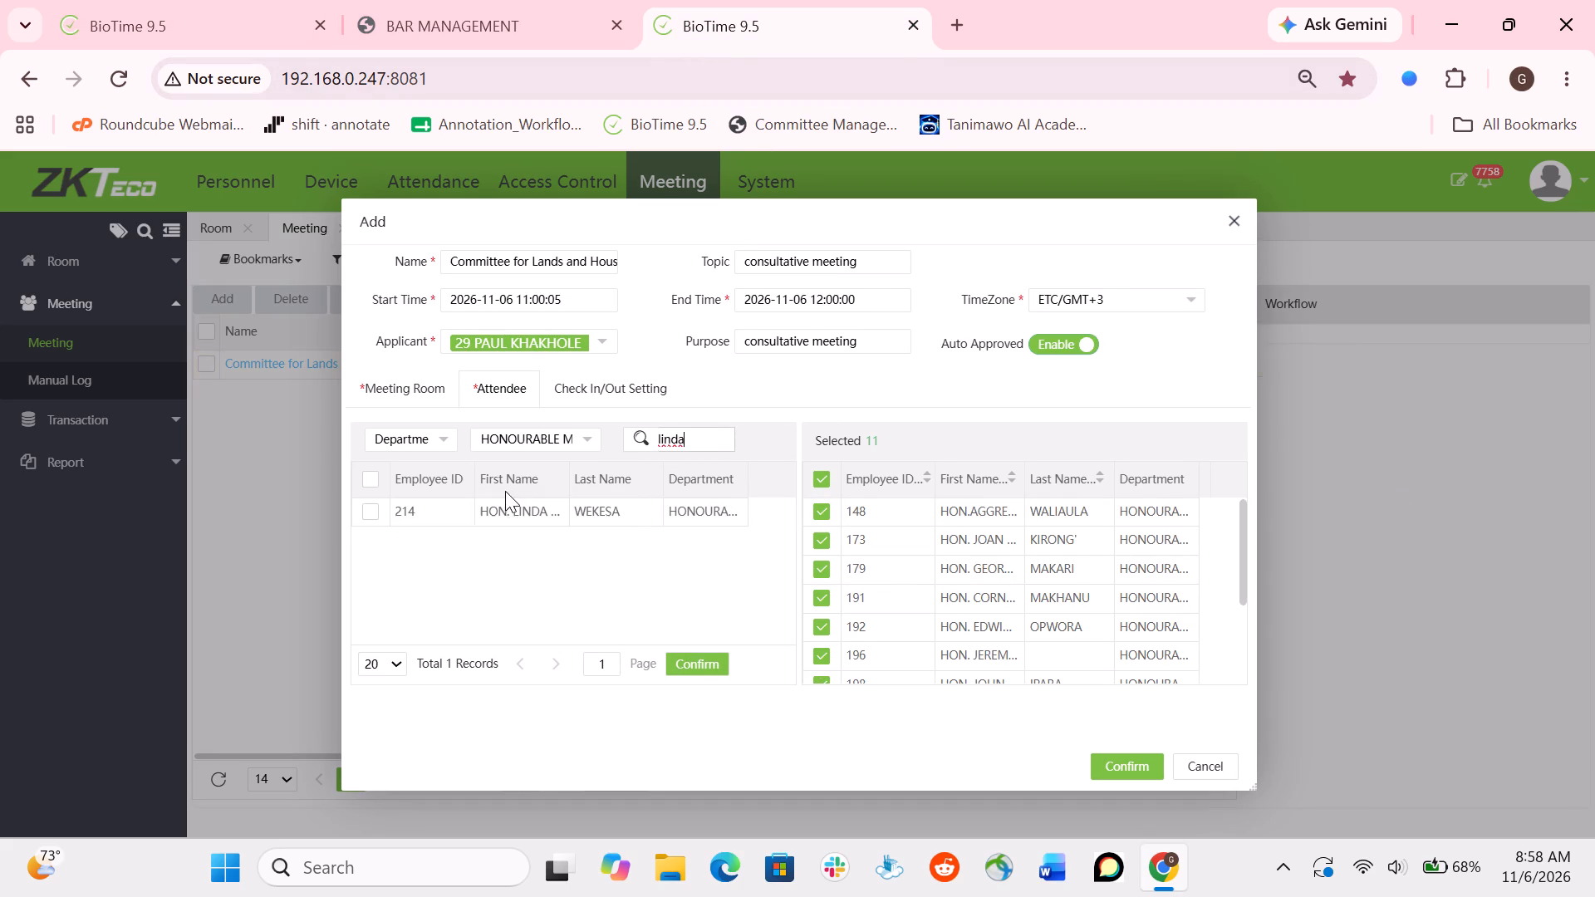
{"action": "left_click", "coordinate": [374, 512]}
{"action": "left_click", "coordinate": [560, 520]}
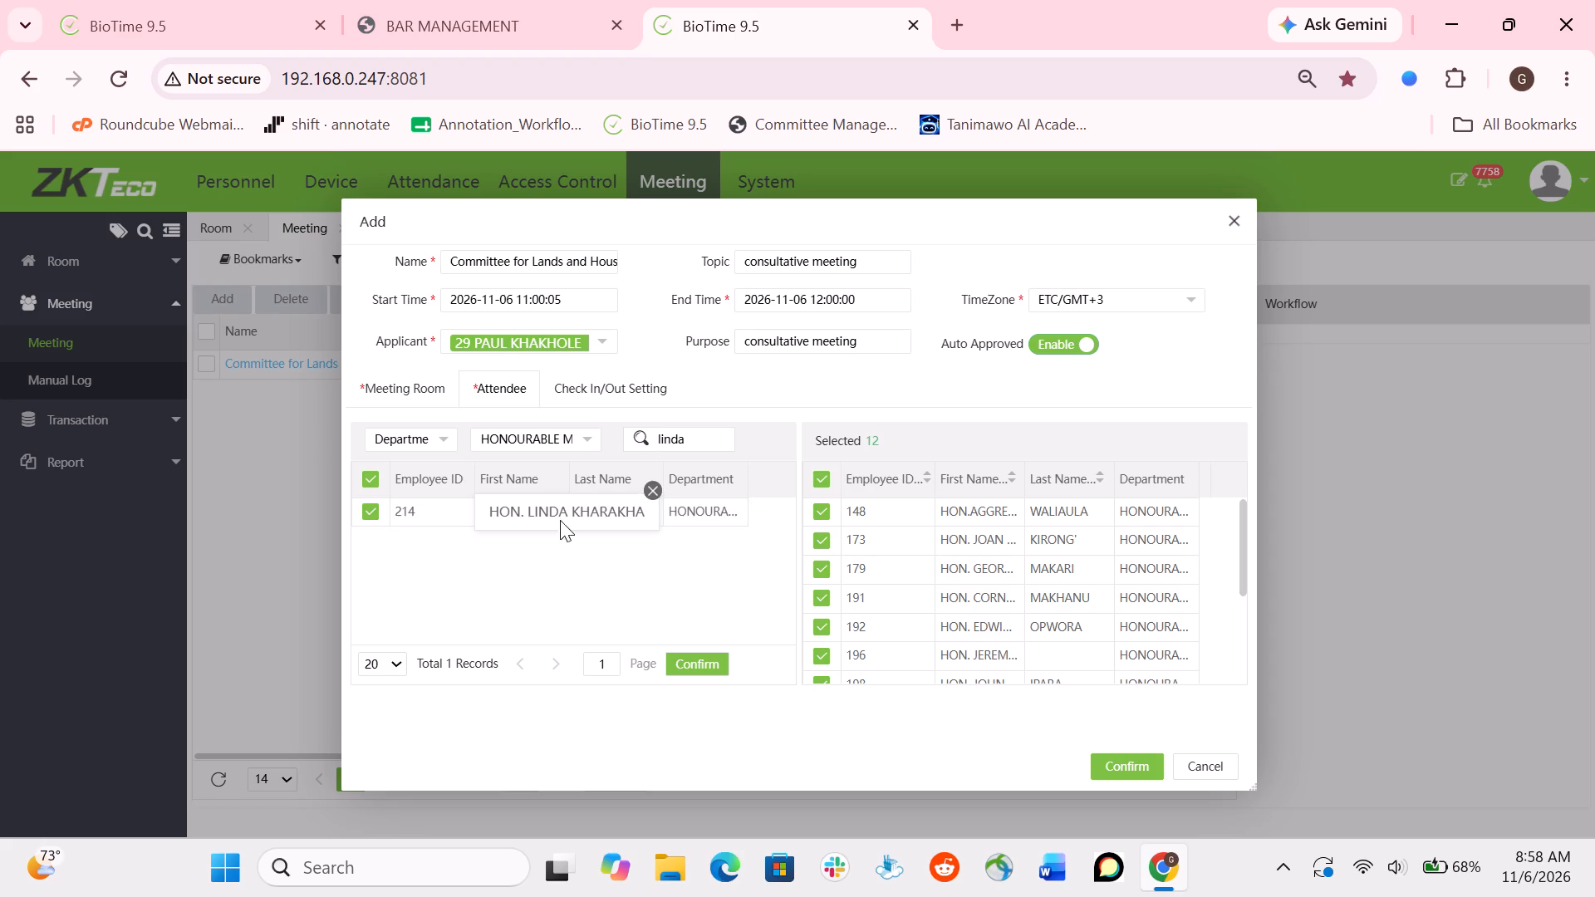
{"action": "left_click", "coordinate": [650, 491]}
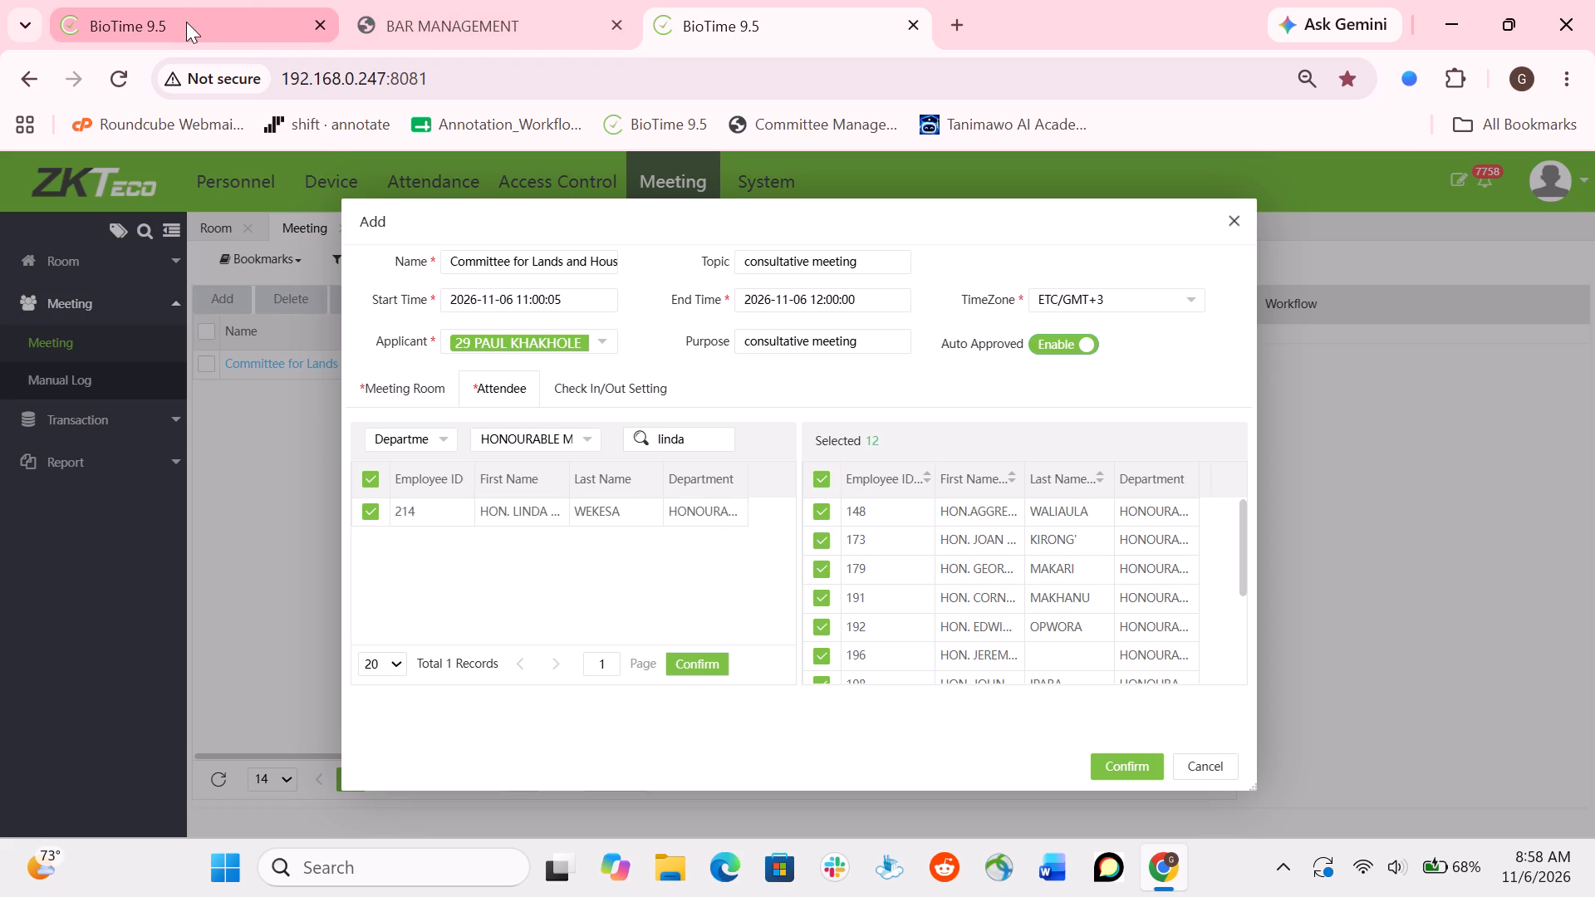
Look up the thirteenth selected attendee in the existing meeting, search for "metrine", and add the member whose full name matches to the new meeting.
{"action": "left_click", "coordinate": [187, 23]}
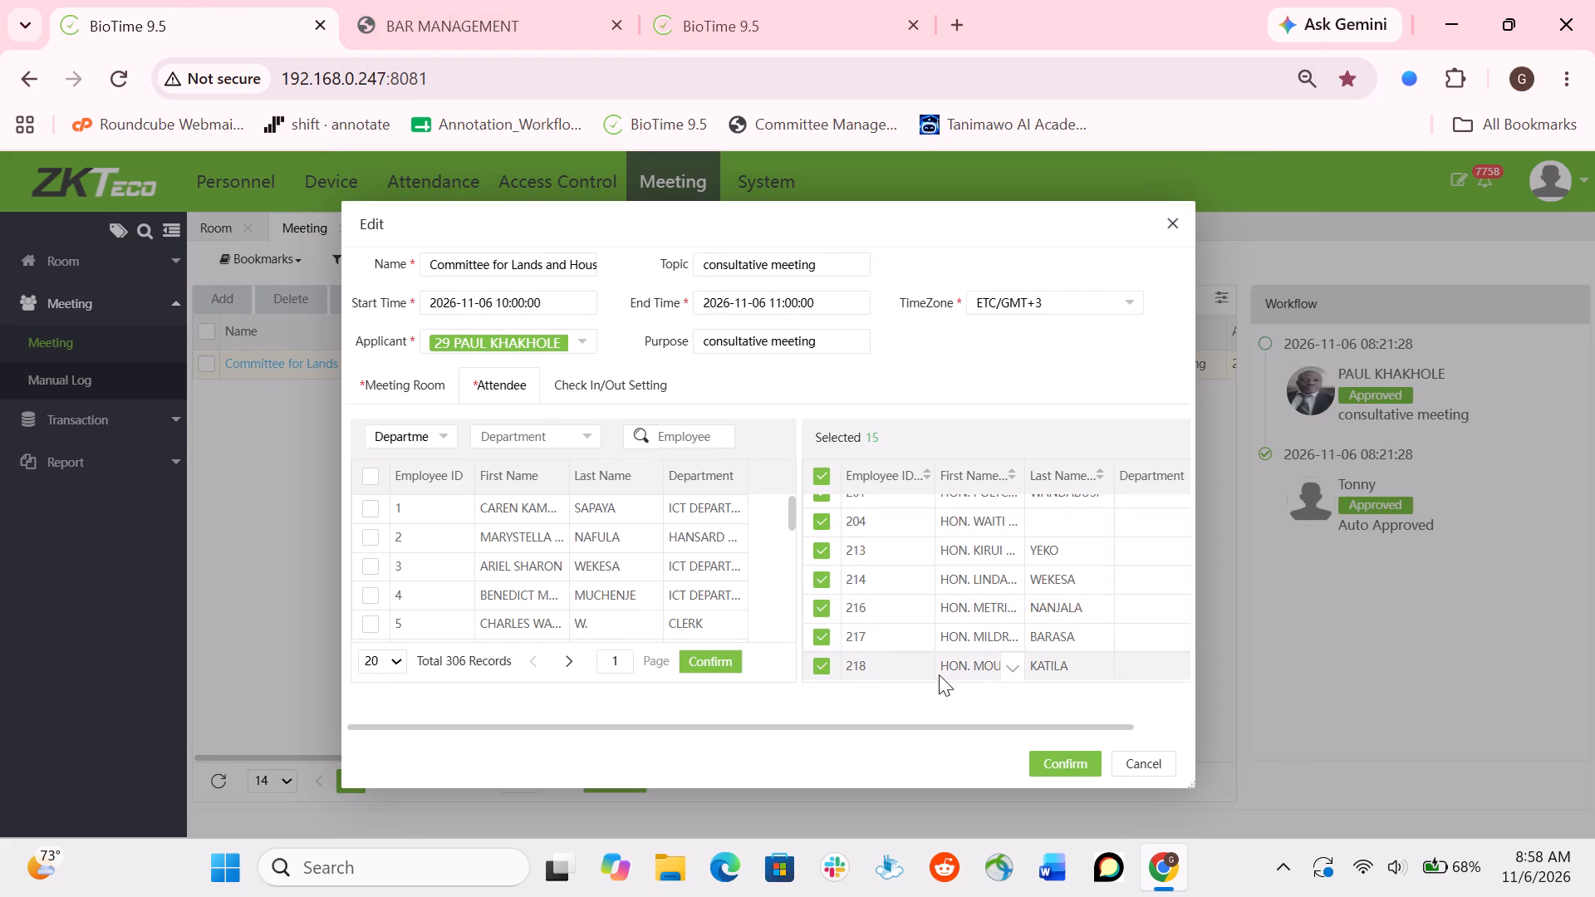
{"action": "left_click", "coordinate": [1018, 604]}
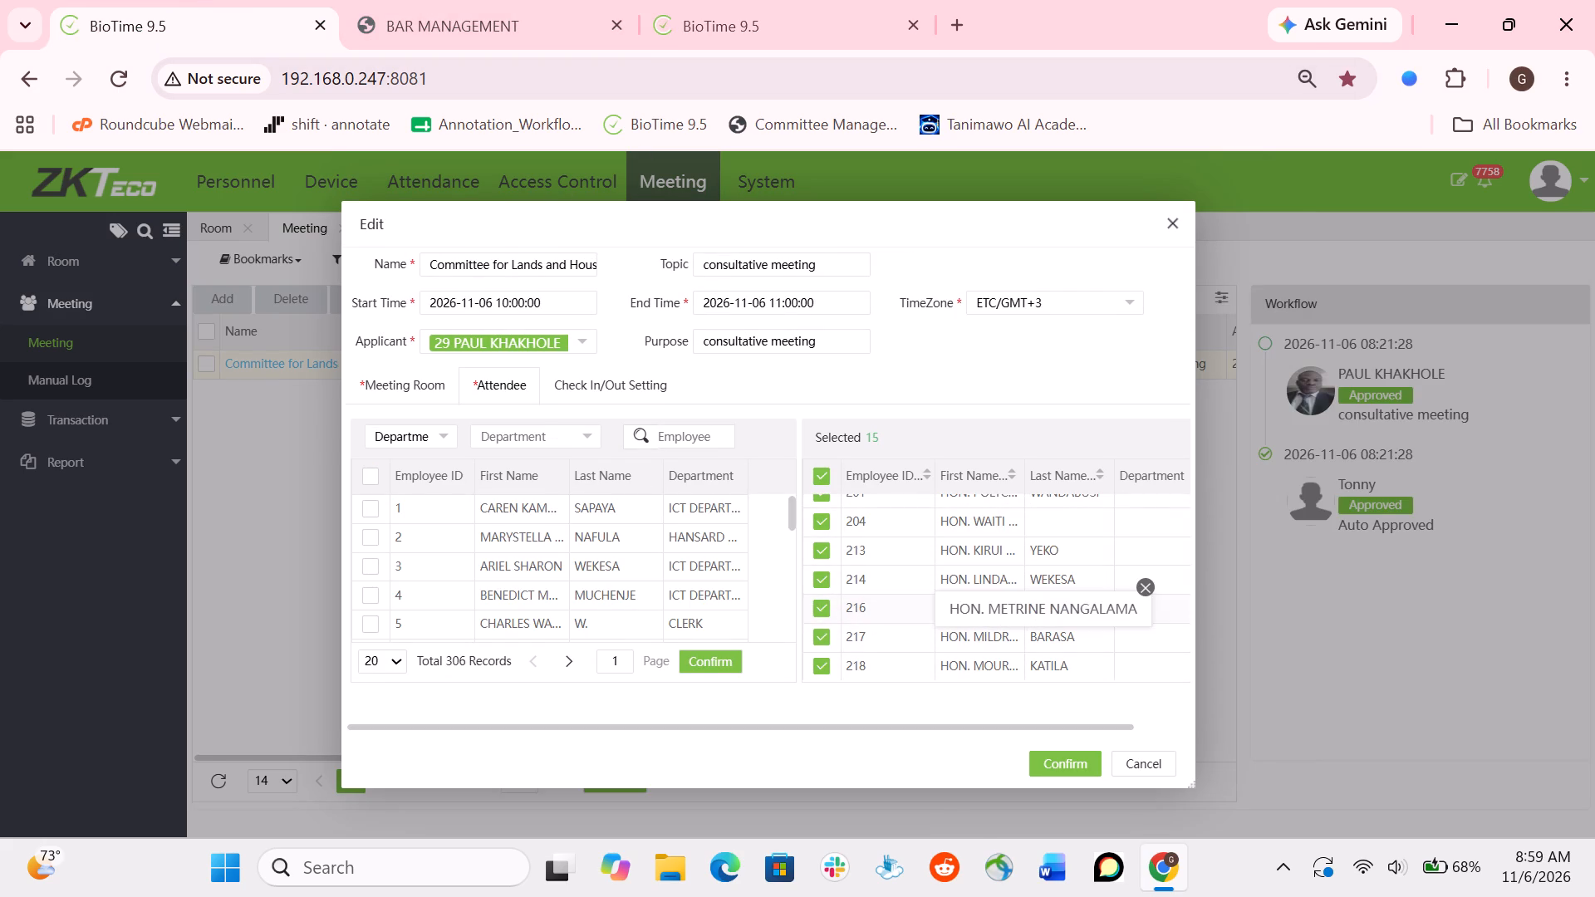
{"action": "left_click", "coordinate": [1150, 584]}
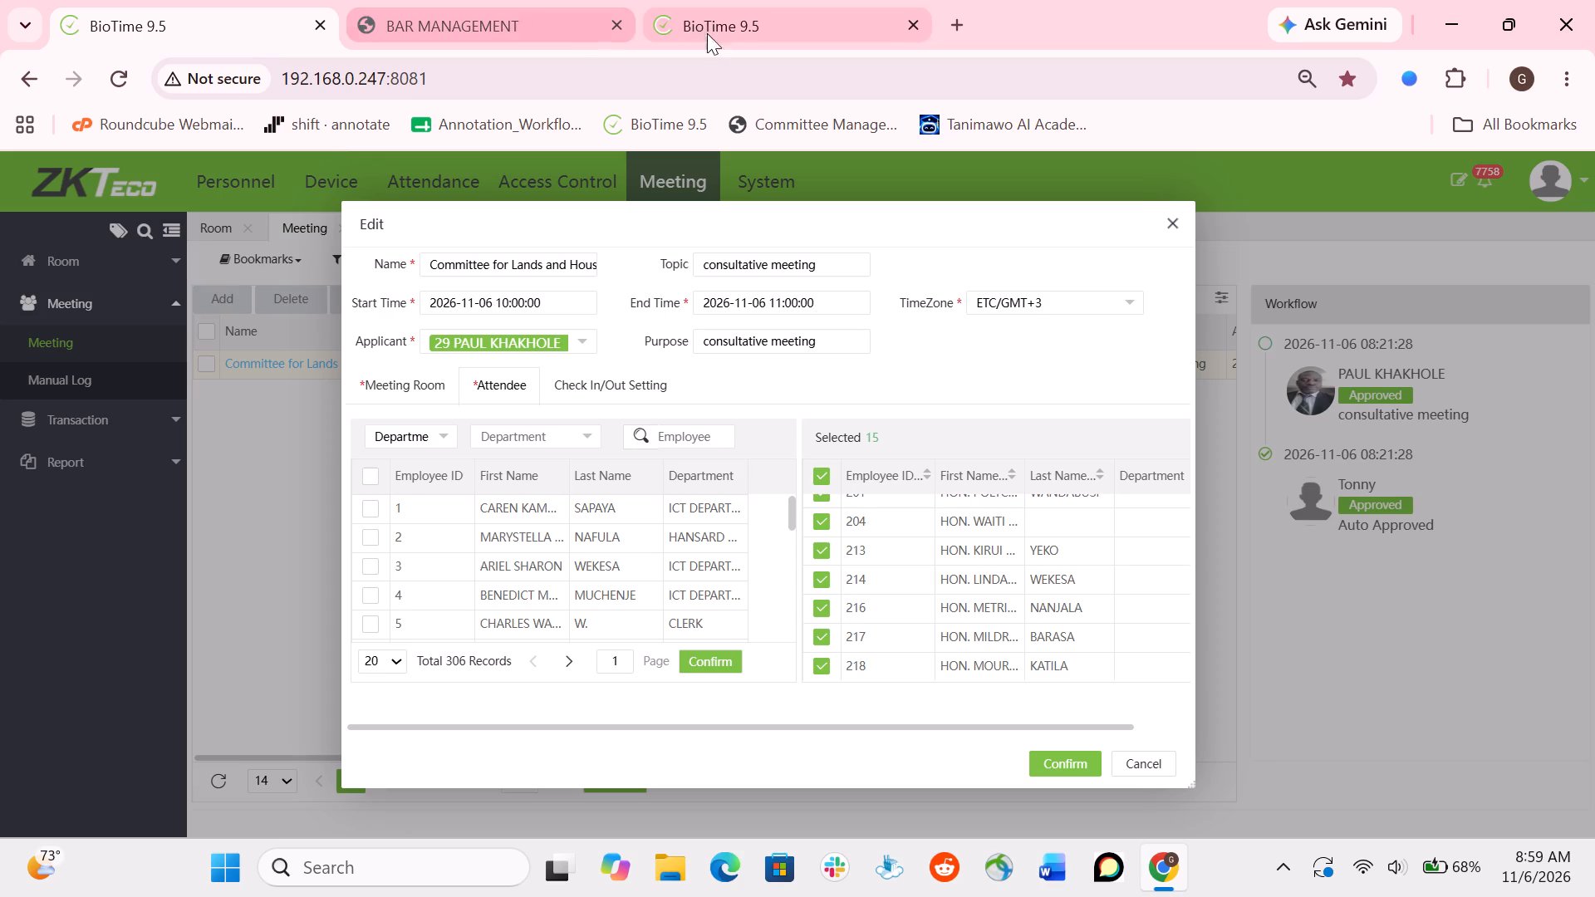
{"action": "left_click", "coordinate": [728, 37]}
{"action": "left_click", "coordinate": [707, 450]}
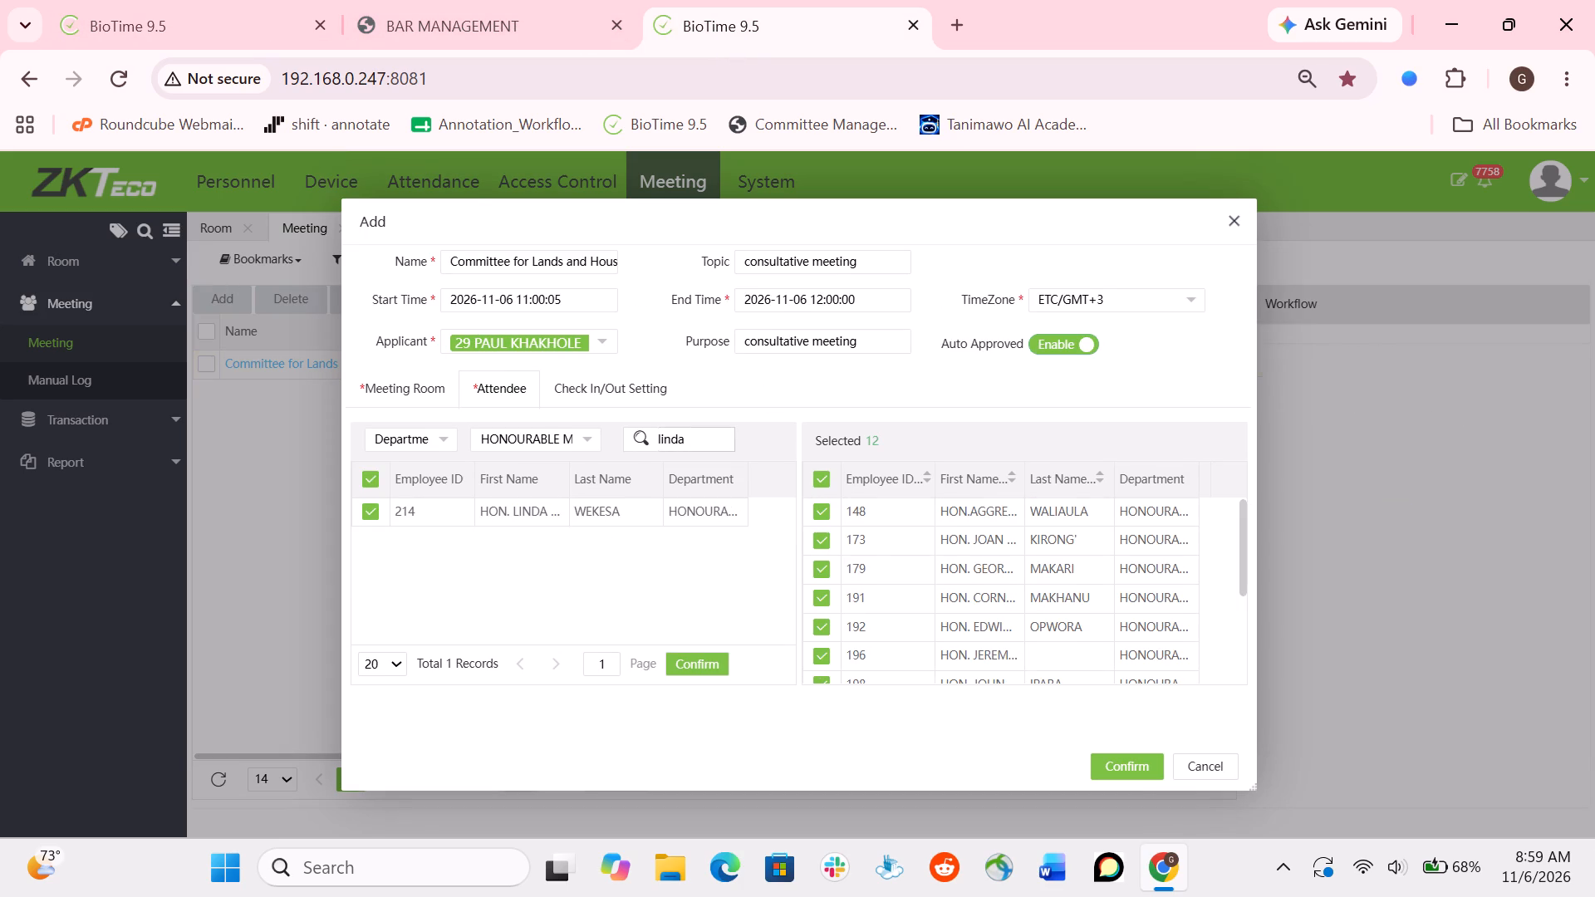
{"action": "key", "text": "BackSpace"}
{"action": "key", "text": "BackSpace"}
{"action": "key", "text": "BackSpace"}
{"action": "key", "text": "BackSpace"}
{"action": "key", "text": "BackSpace"}
{"action": "key", "text": "BackSpace"}
{"action": "key", "text": "BackSpace"}
{"action": "key", "text": "BackSpace"}
{"action": "key", "text": "BackSpace"}
{"action": "key", "text": "BackSpace"}
{"action": "type", "text": "metrine"}
{"action": "left_click", "coordinate": [192, 29]}
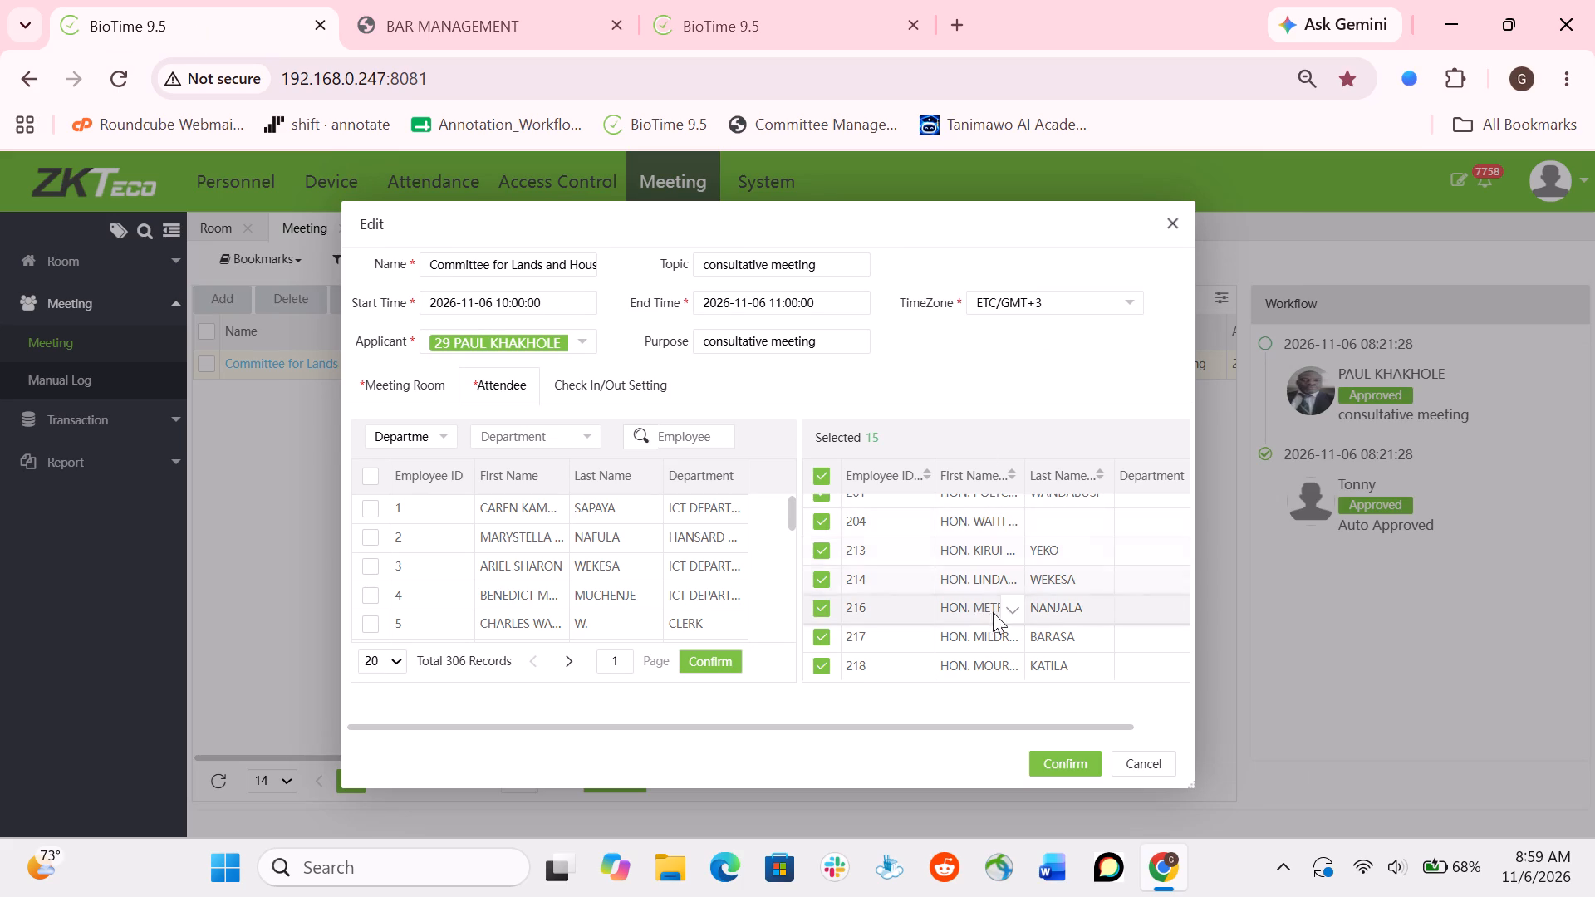
{"action": "left_click", "coordinate": [1013, 609]}
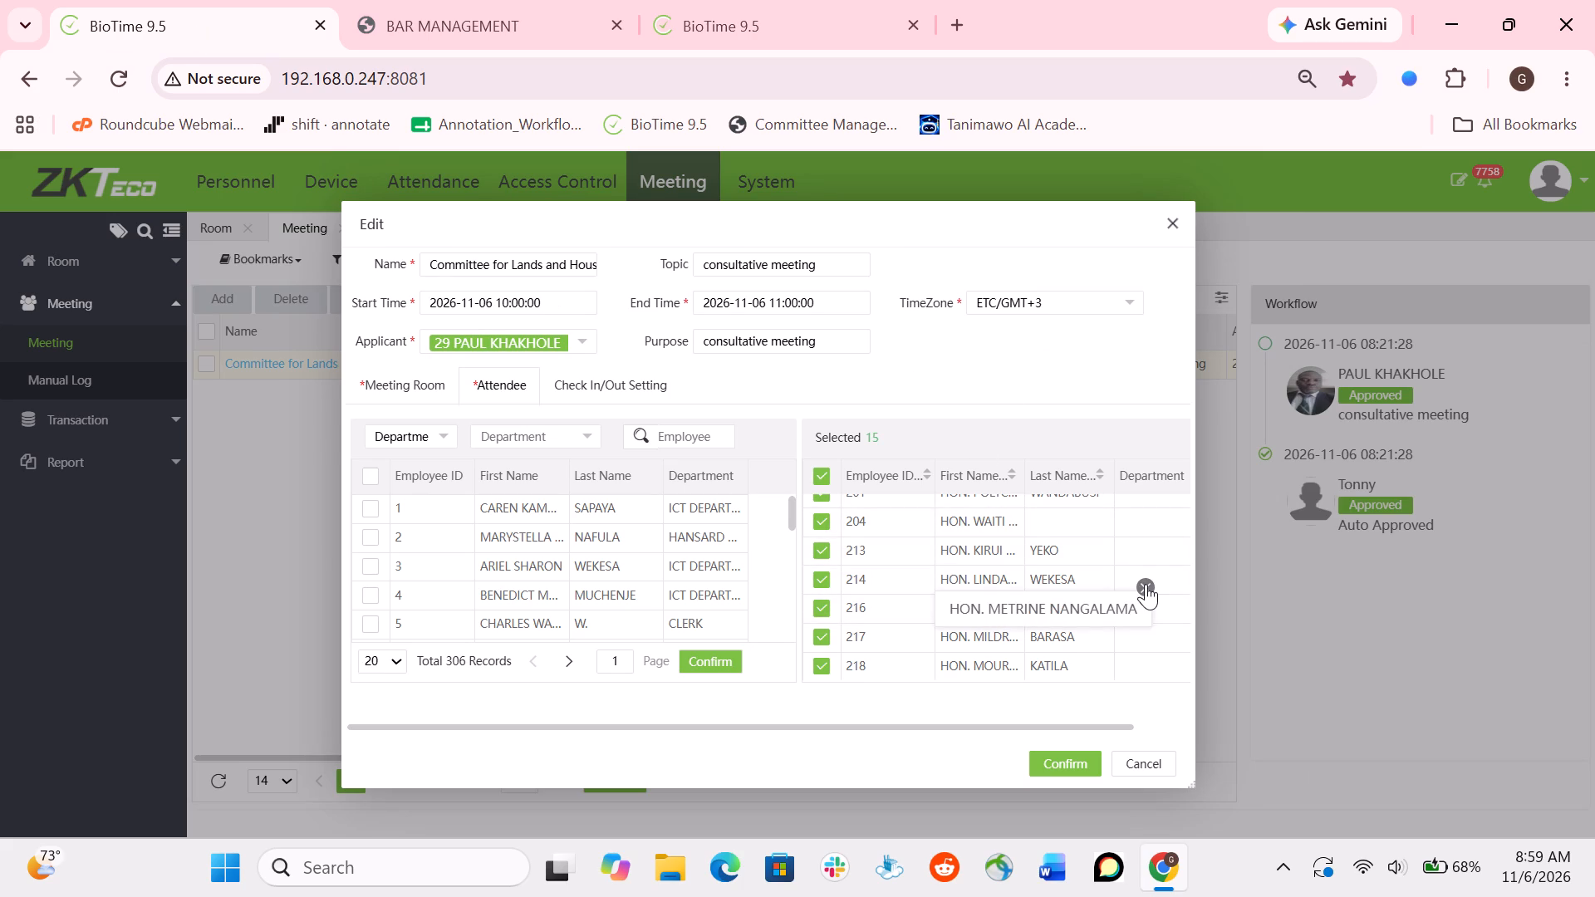
{"action": "left_click", "coordinate": [1146, 584]}
{"action": "left_click", "coordinate": [708, 16]}
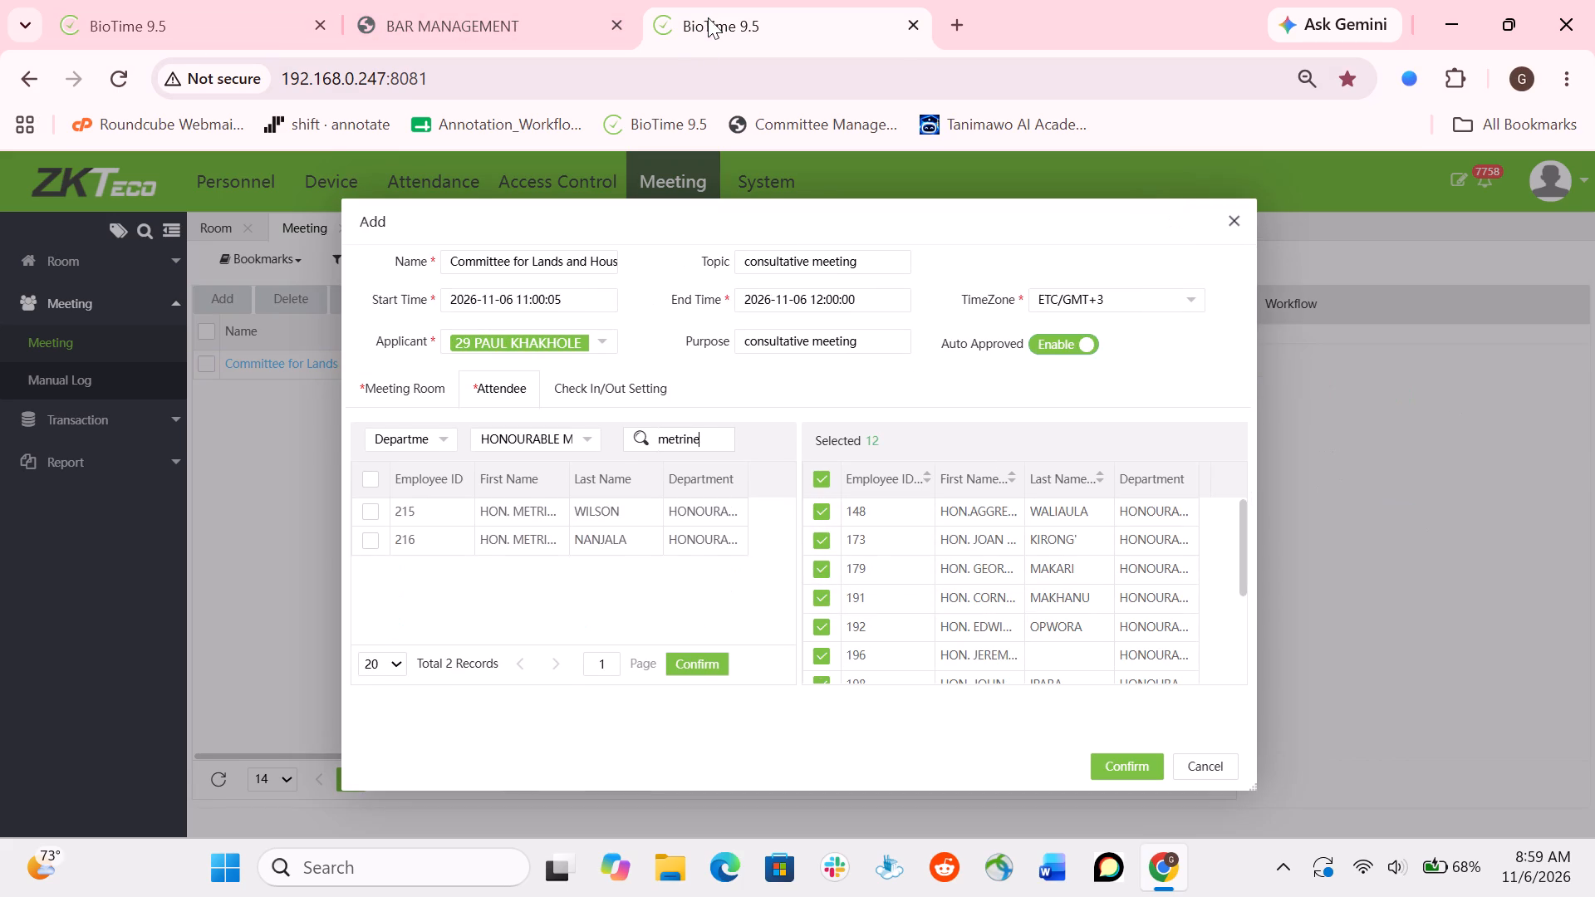
{"action": "left_click", "coordinate": [567, 542]}
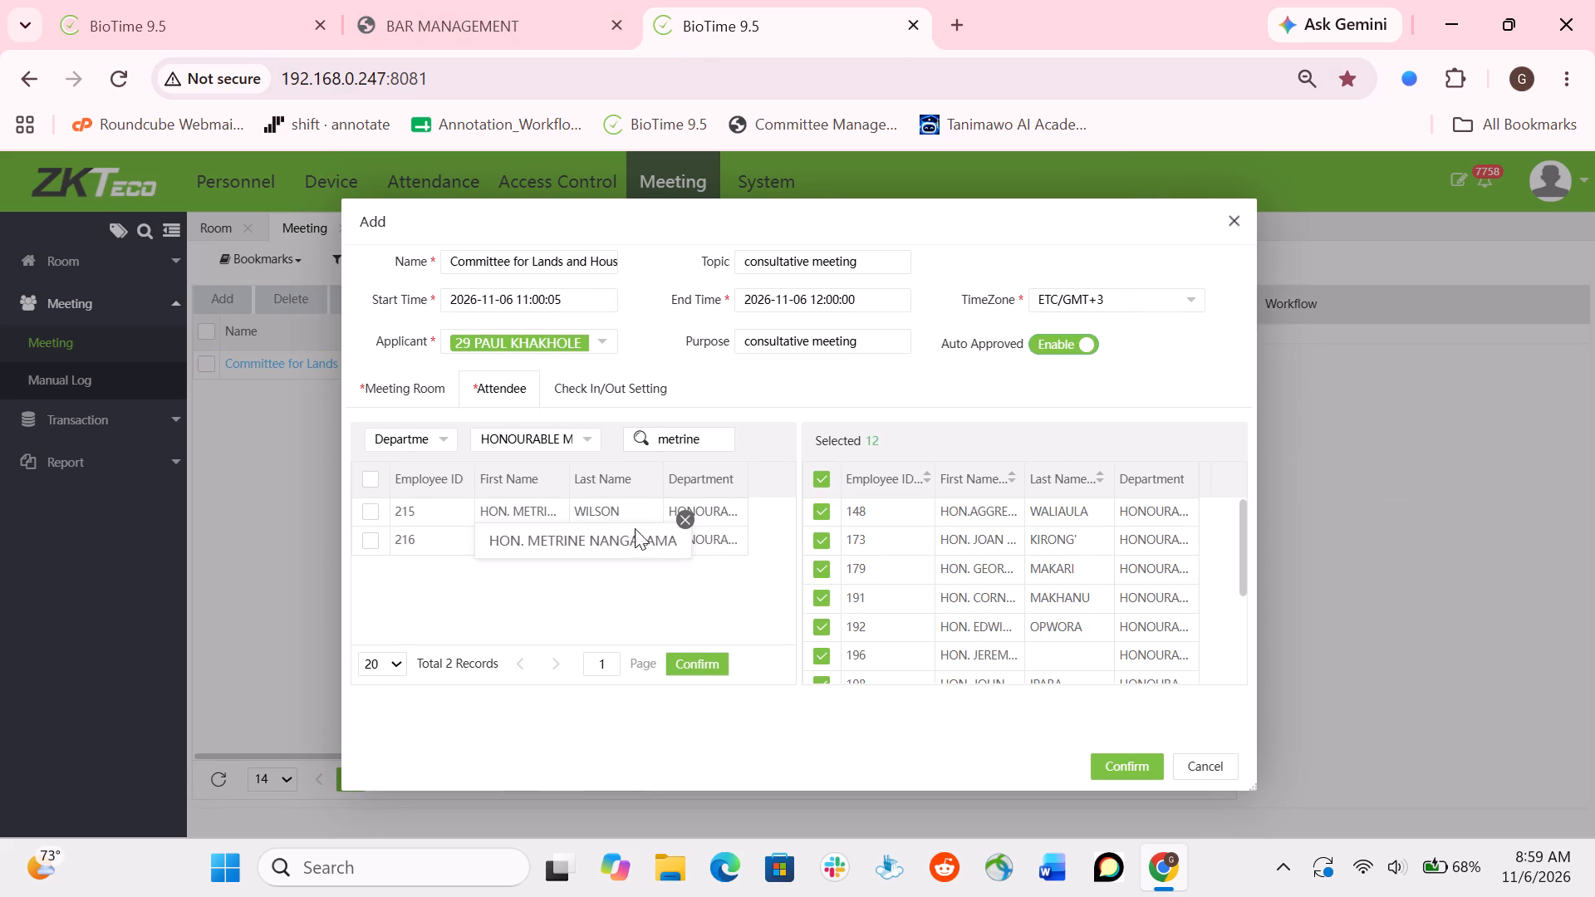
{"action": "left_click", "coordinate": [687, 522]}
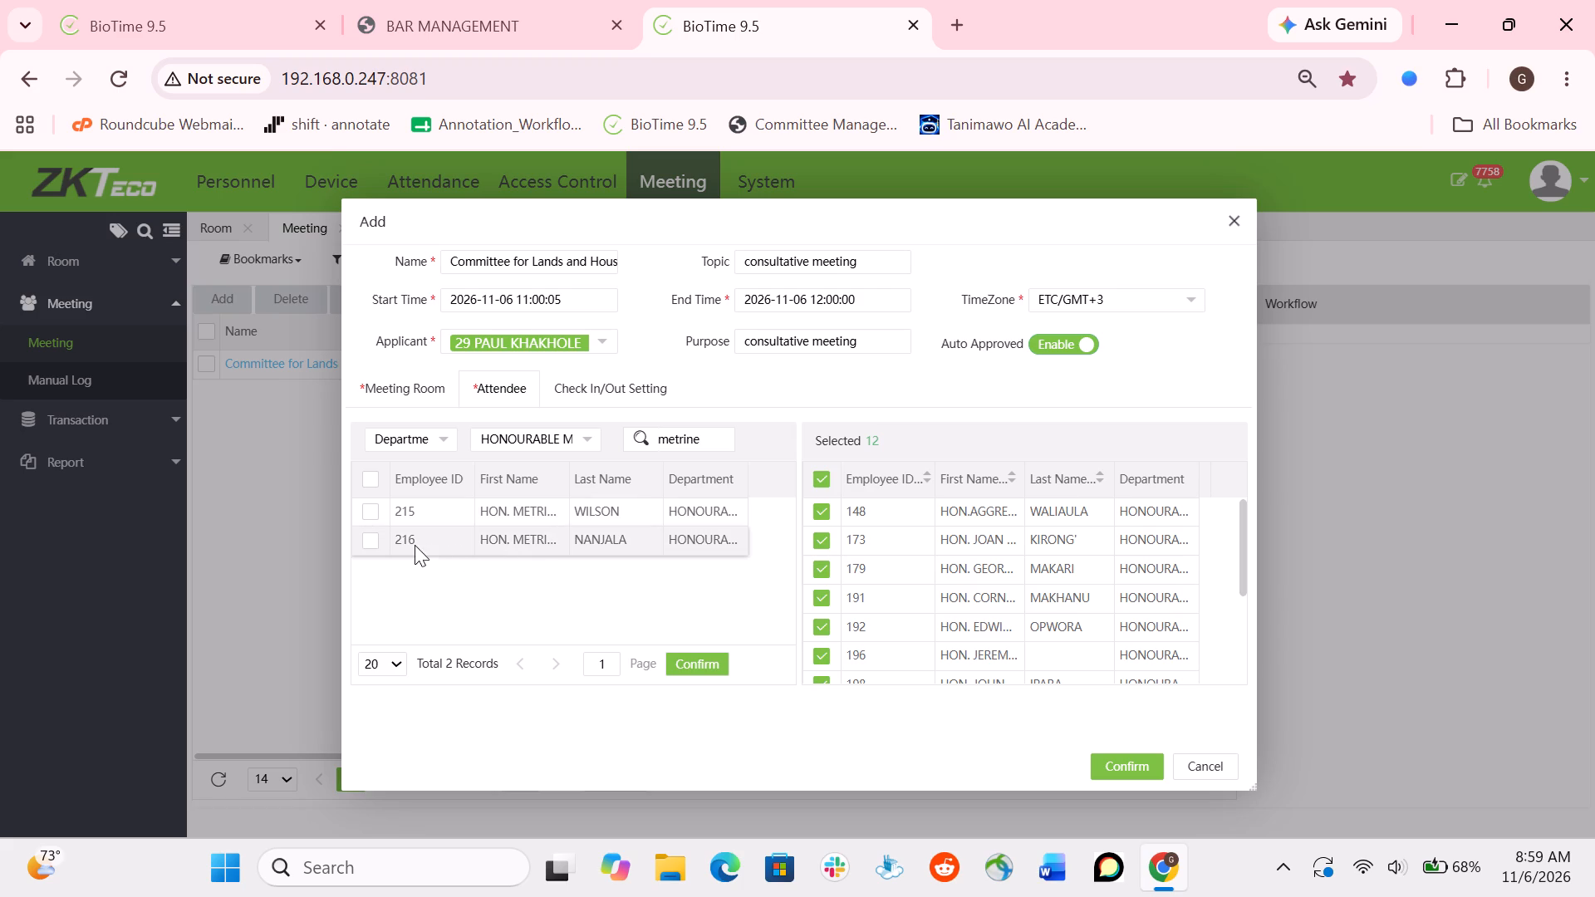
{"action": "left_click", "coordinate": [375, 542]}
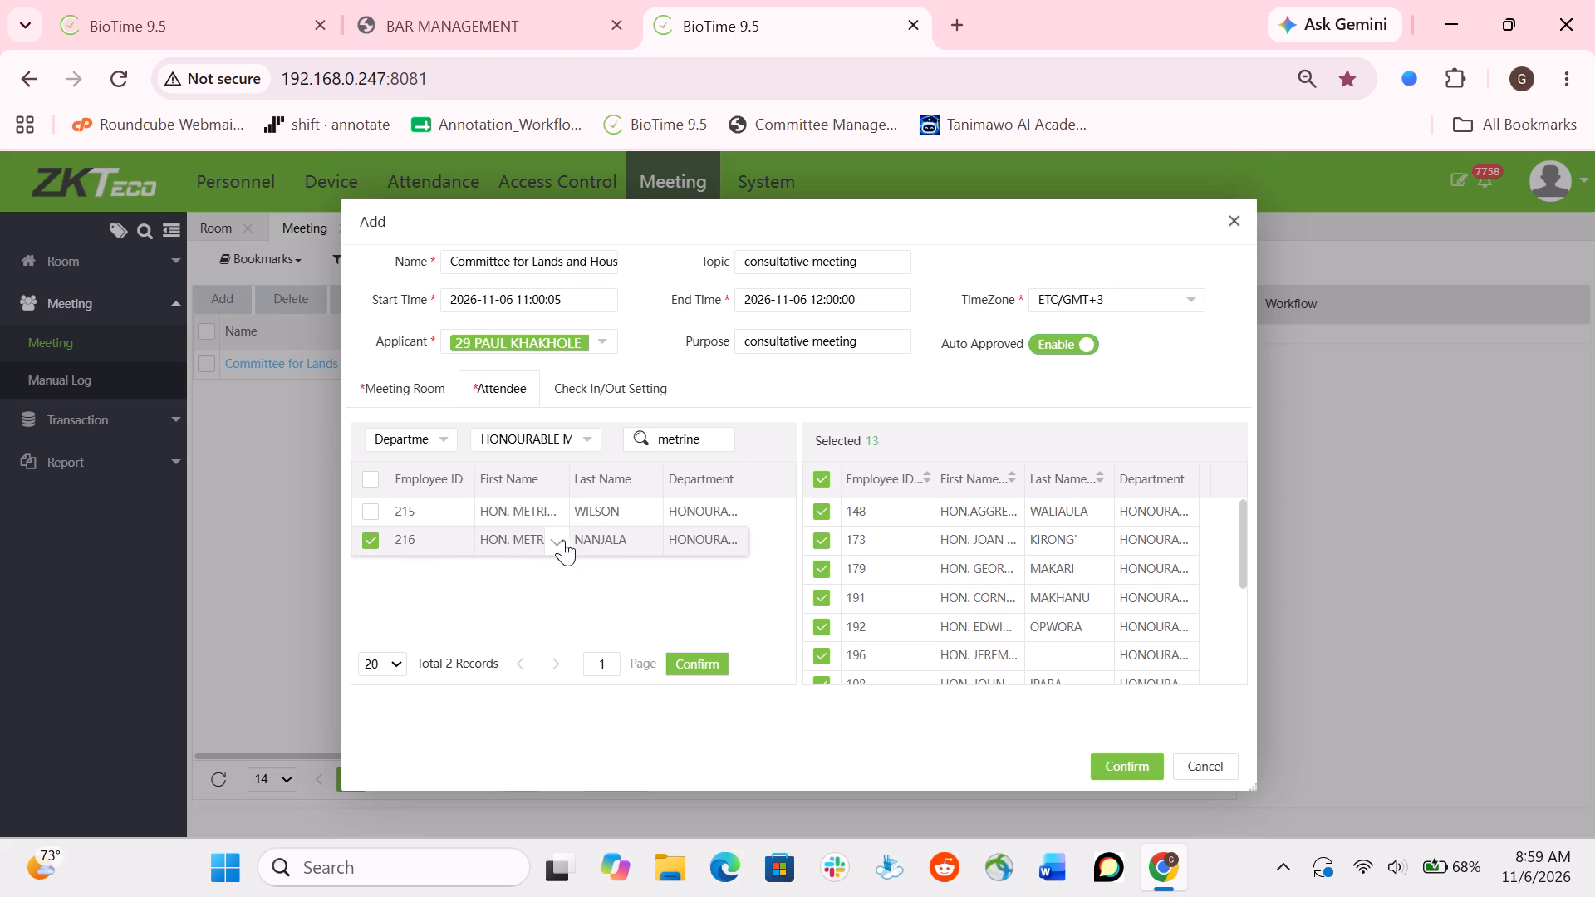
{"action": "left_click", "coordinate": [560, 543]}
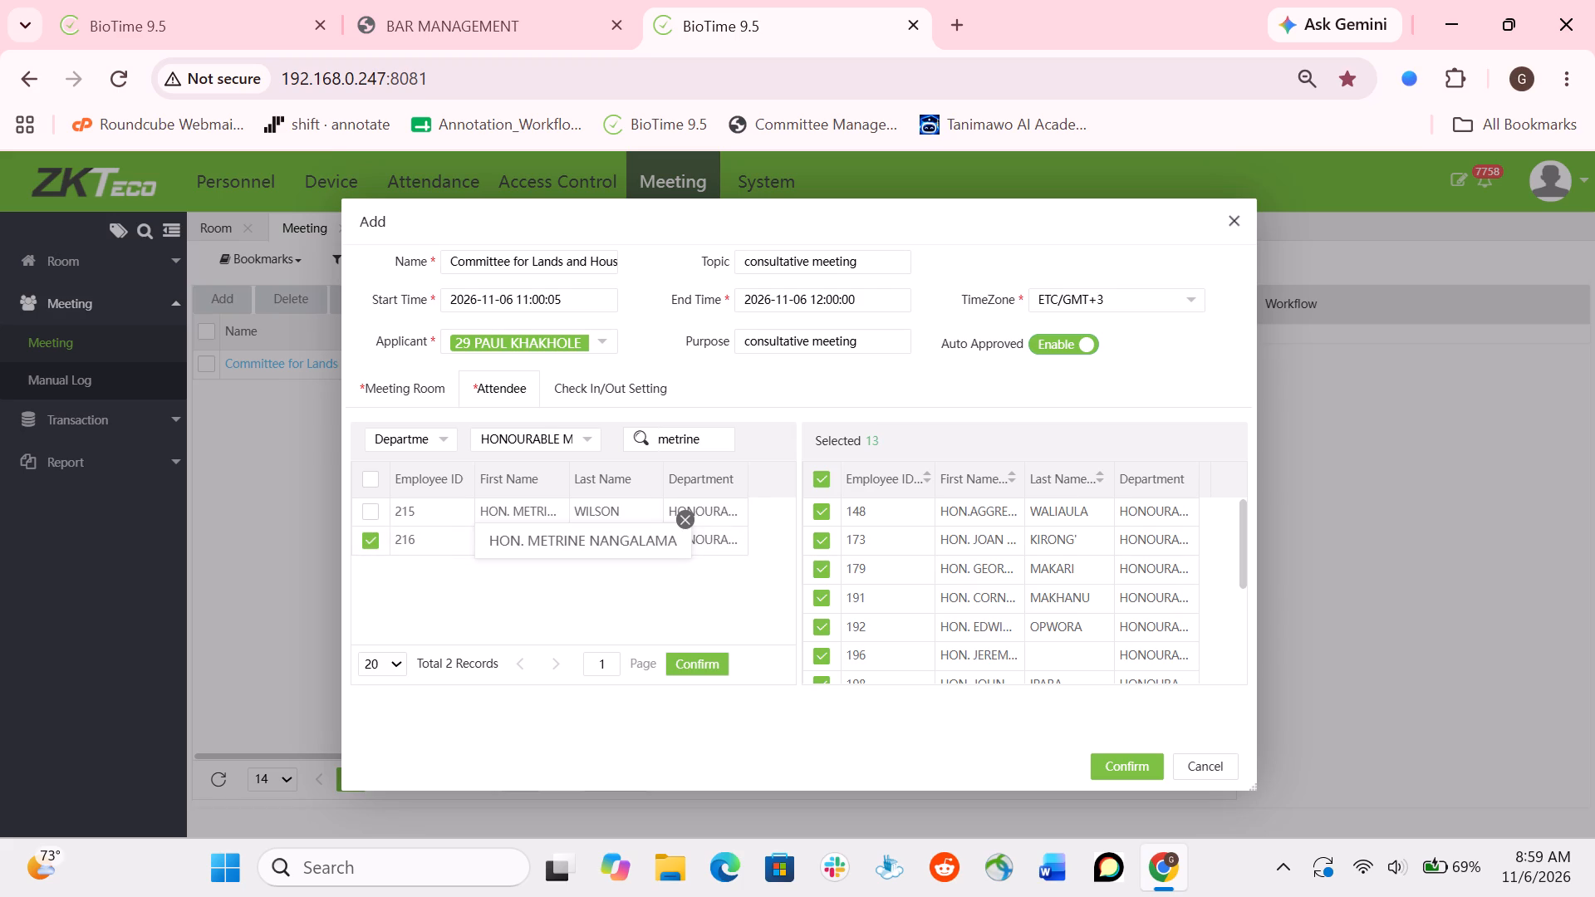
{"action": "left_click", "coordinate": [685, 520]}
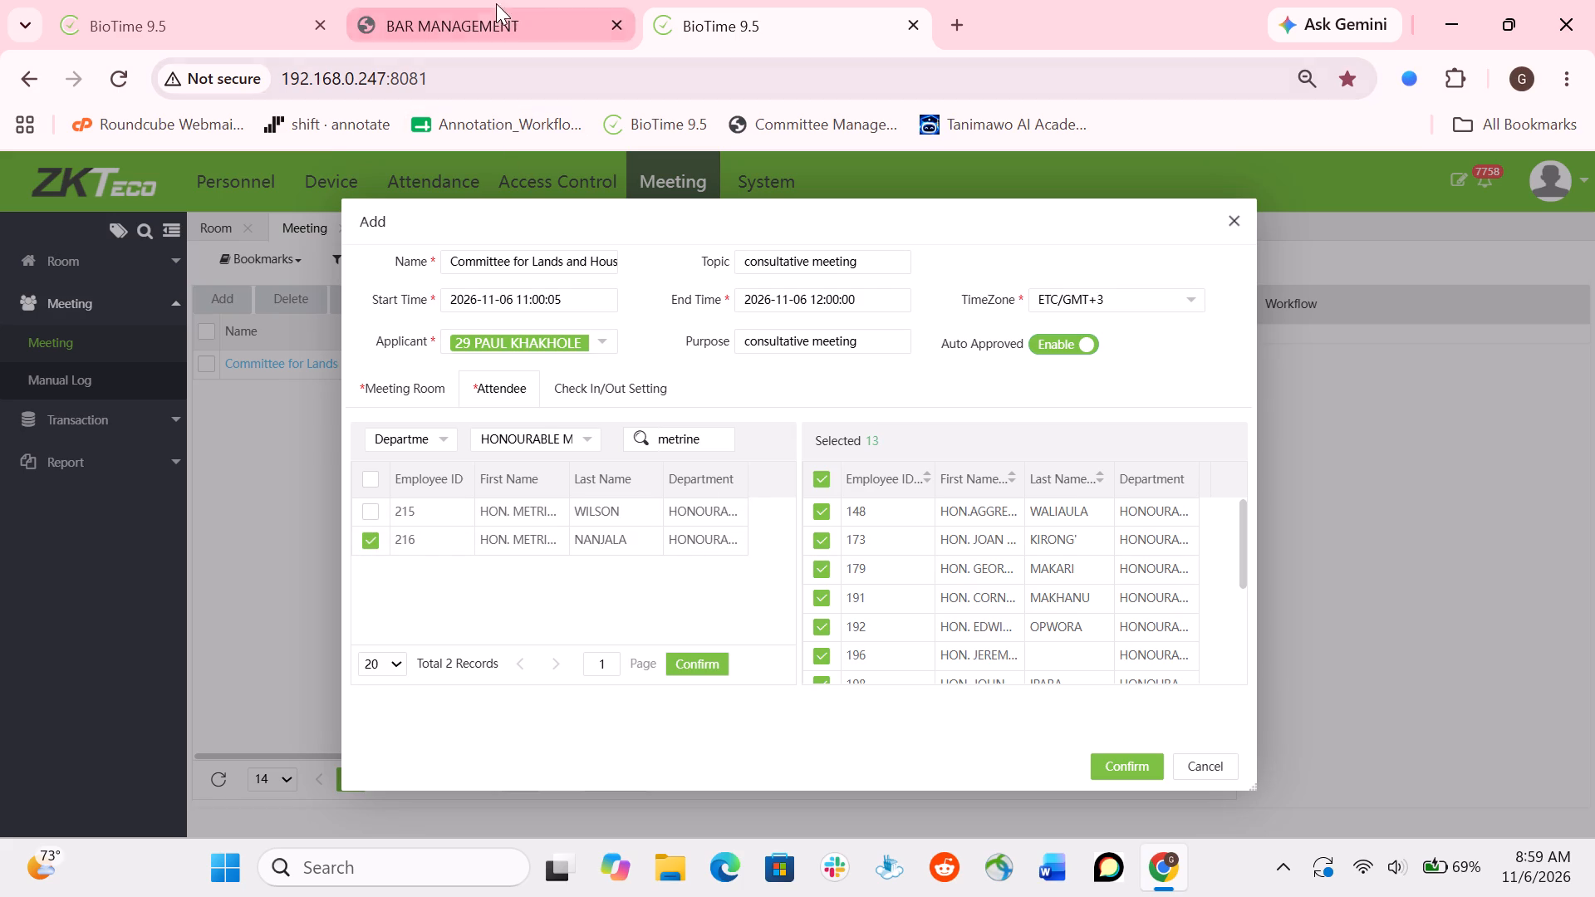
Look up the fourteenth selected attendee in the existing meeting, search for "mildred", and add that member to the new meeting.
{"action": "left_click", "coordinate": [171, 22]}
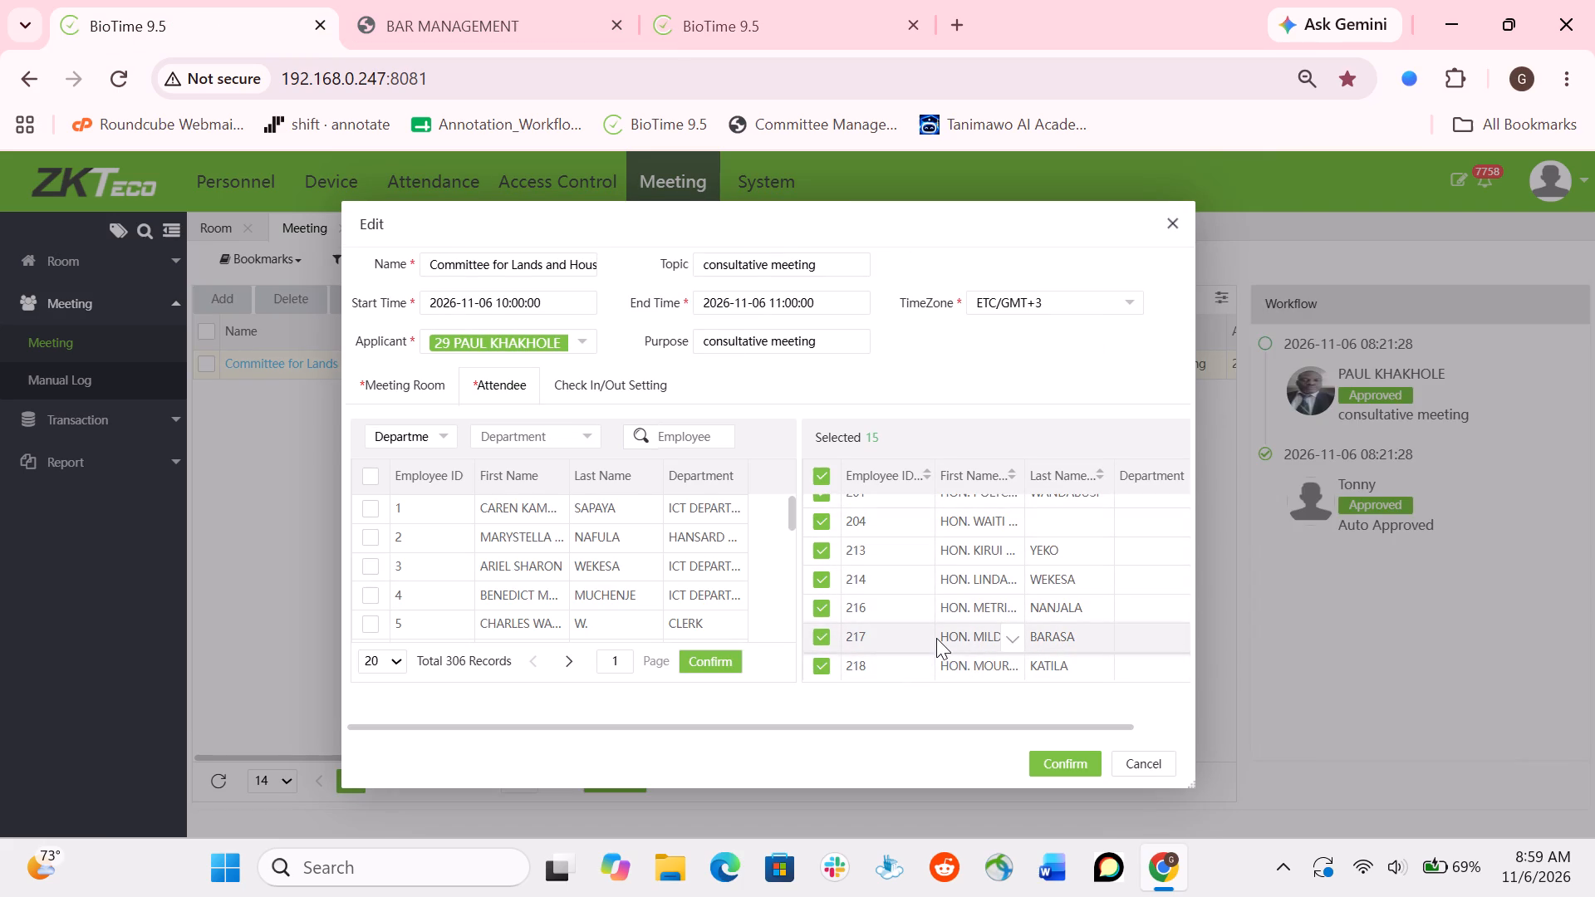
{"action": "left_click", "coordinate": [1015, 634]}
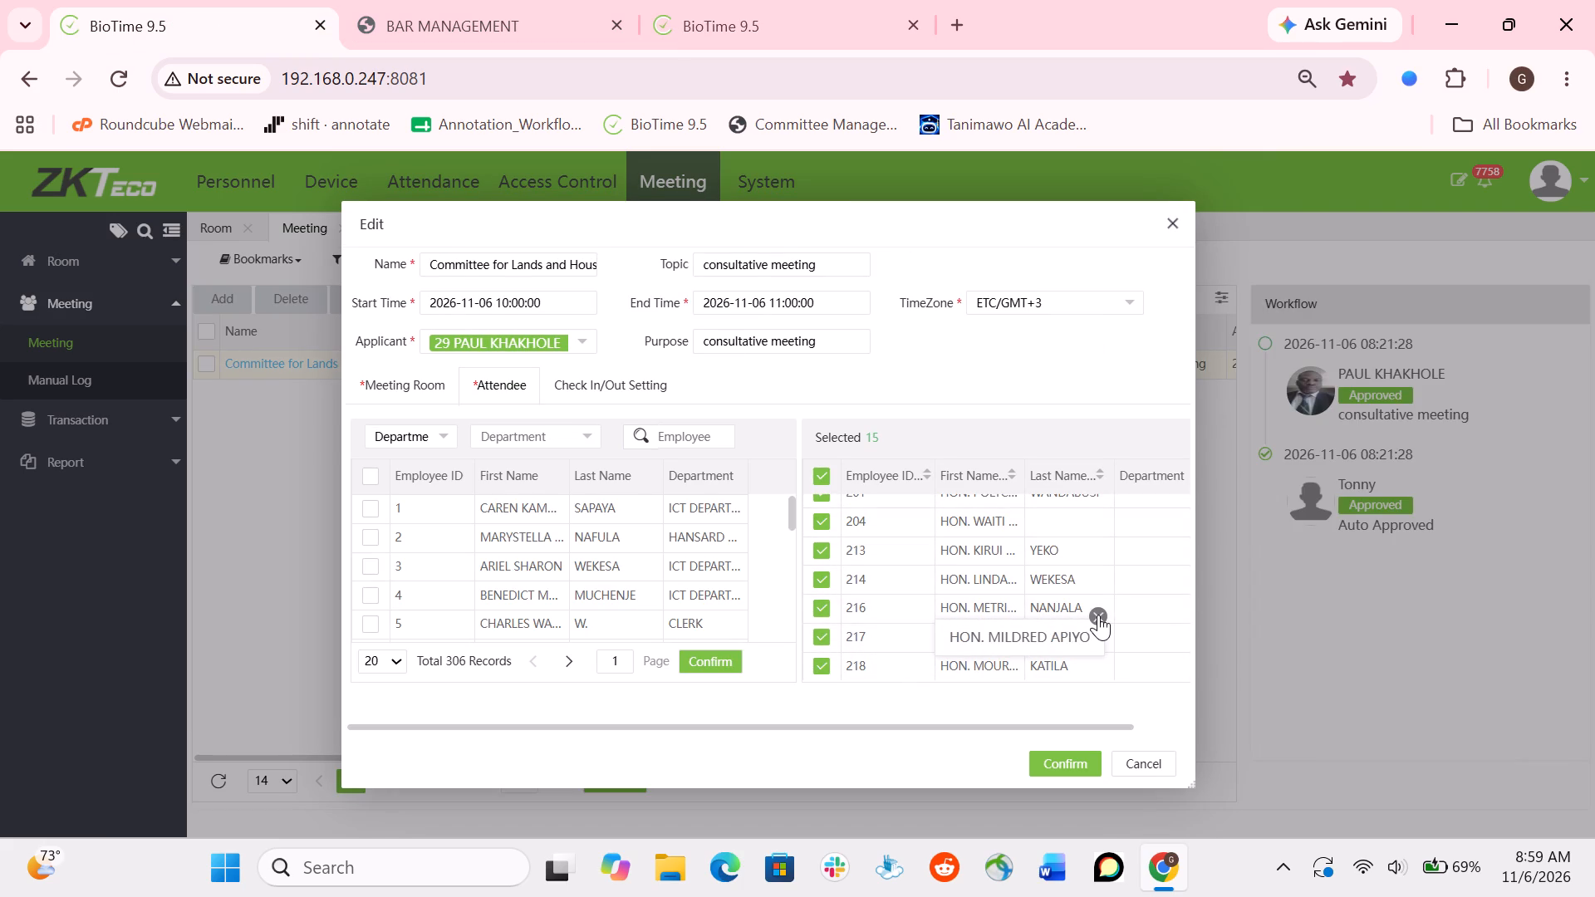
{"action": "left_click", "coordinate": [1098, 615]}
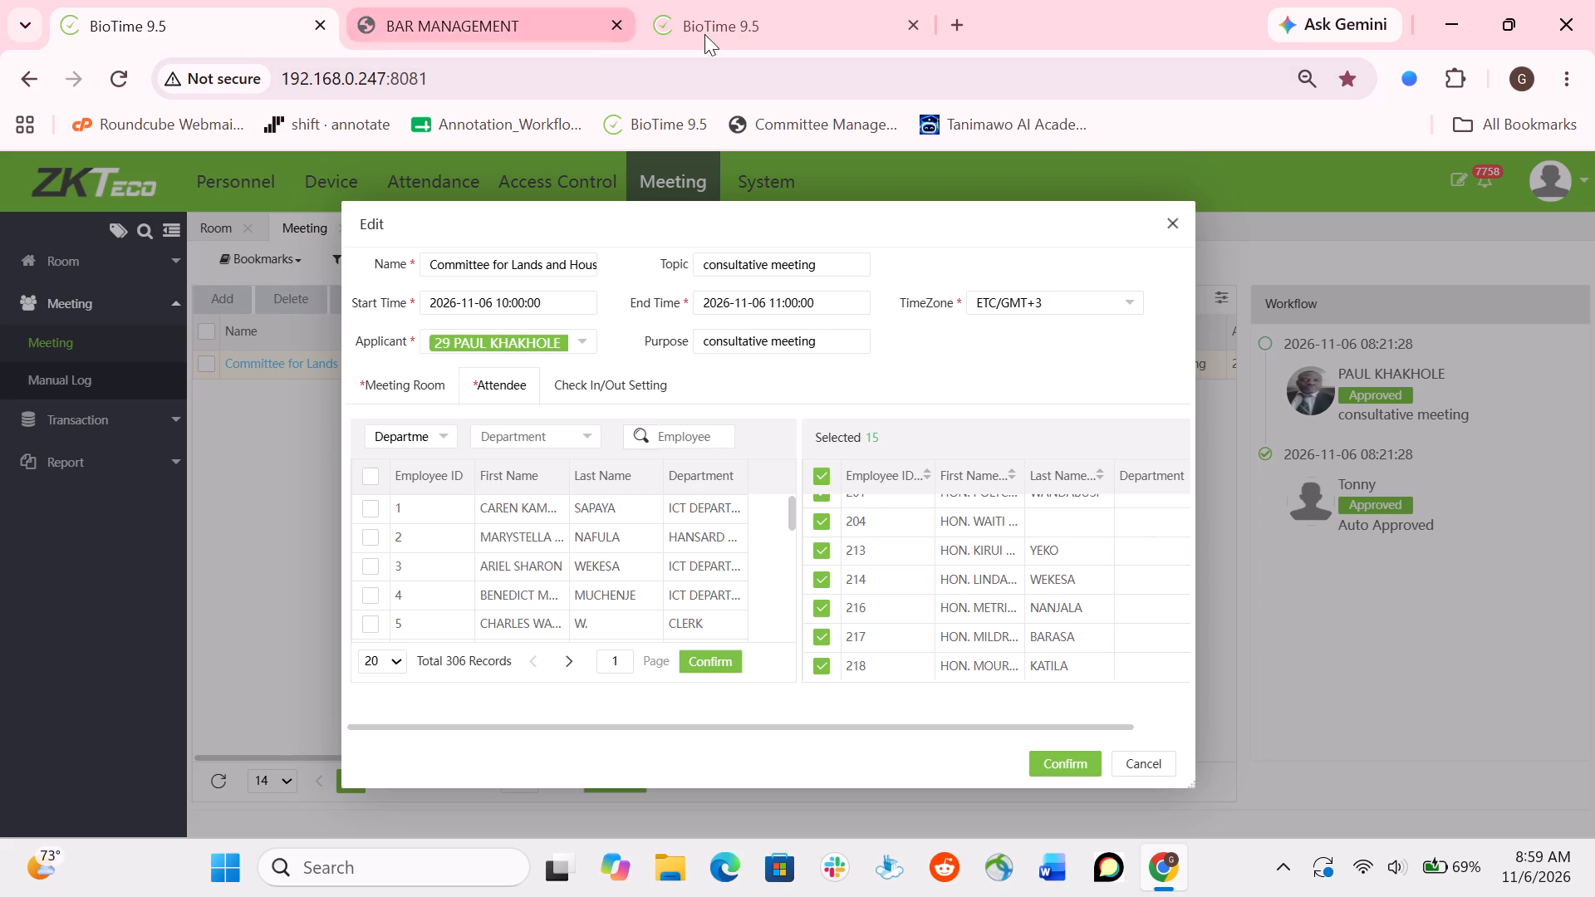
{"action": "left_click", "coordinate": [741, 28]}
{"action": "left_click", "coordinate": [708, 448]}
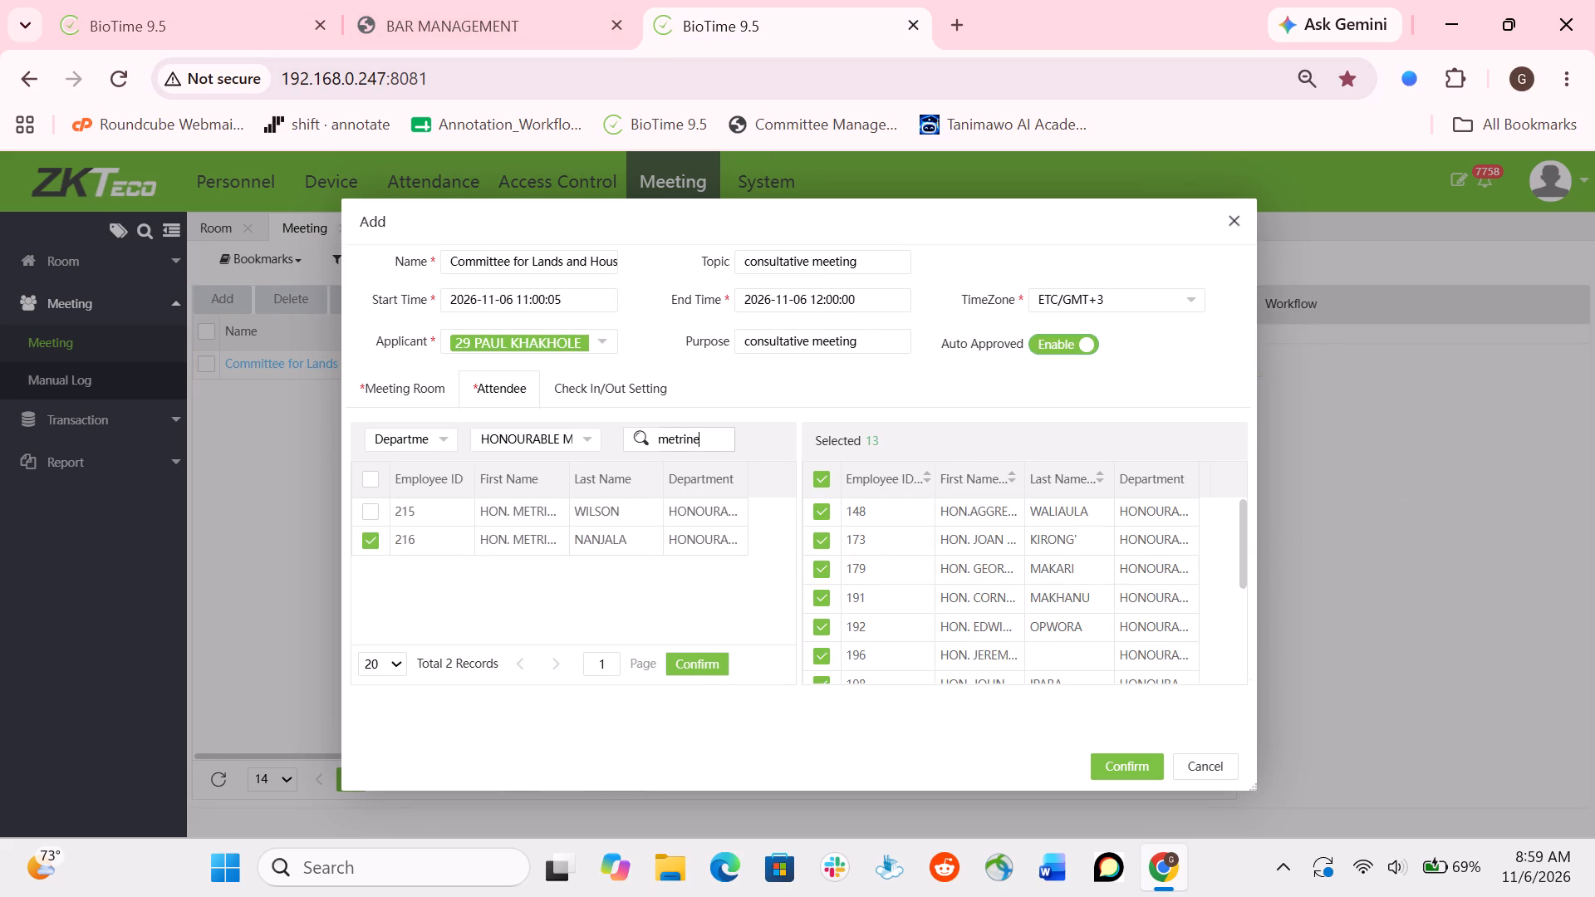
{"action": "key", "text": "BackSpace"}
{"action": "key", "text": "BackSpace"}
{"action": "key", "text": "BackSpace"}
{"action": "key", "text": "BackSpace"}
{"action": "key", "text": "BackSpace"}
{"action": "key", "text": "BackSpace"}
{"action": "type", "text": "ildred"}
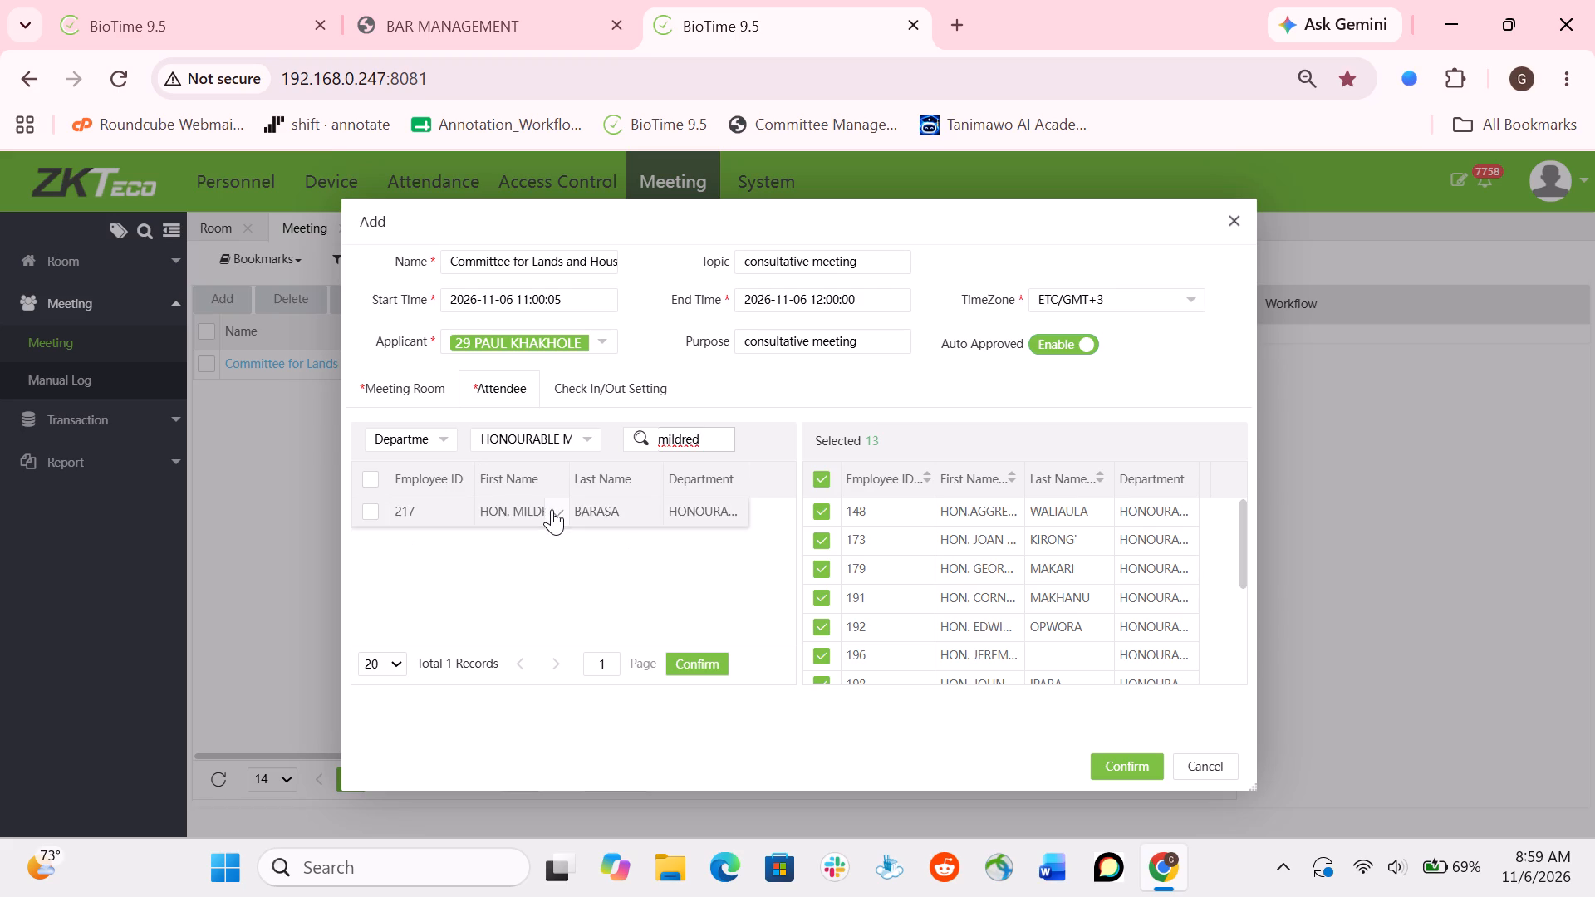
{"action": "left_click", "coordinate": [553, 511]}
{"action": "left_click", "coordinate": [368, 512]}
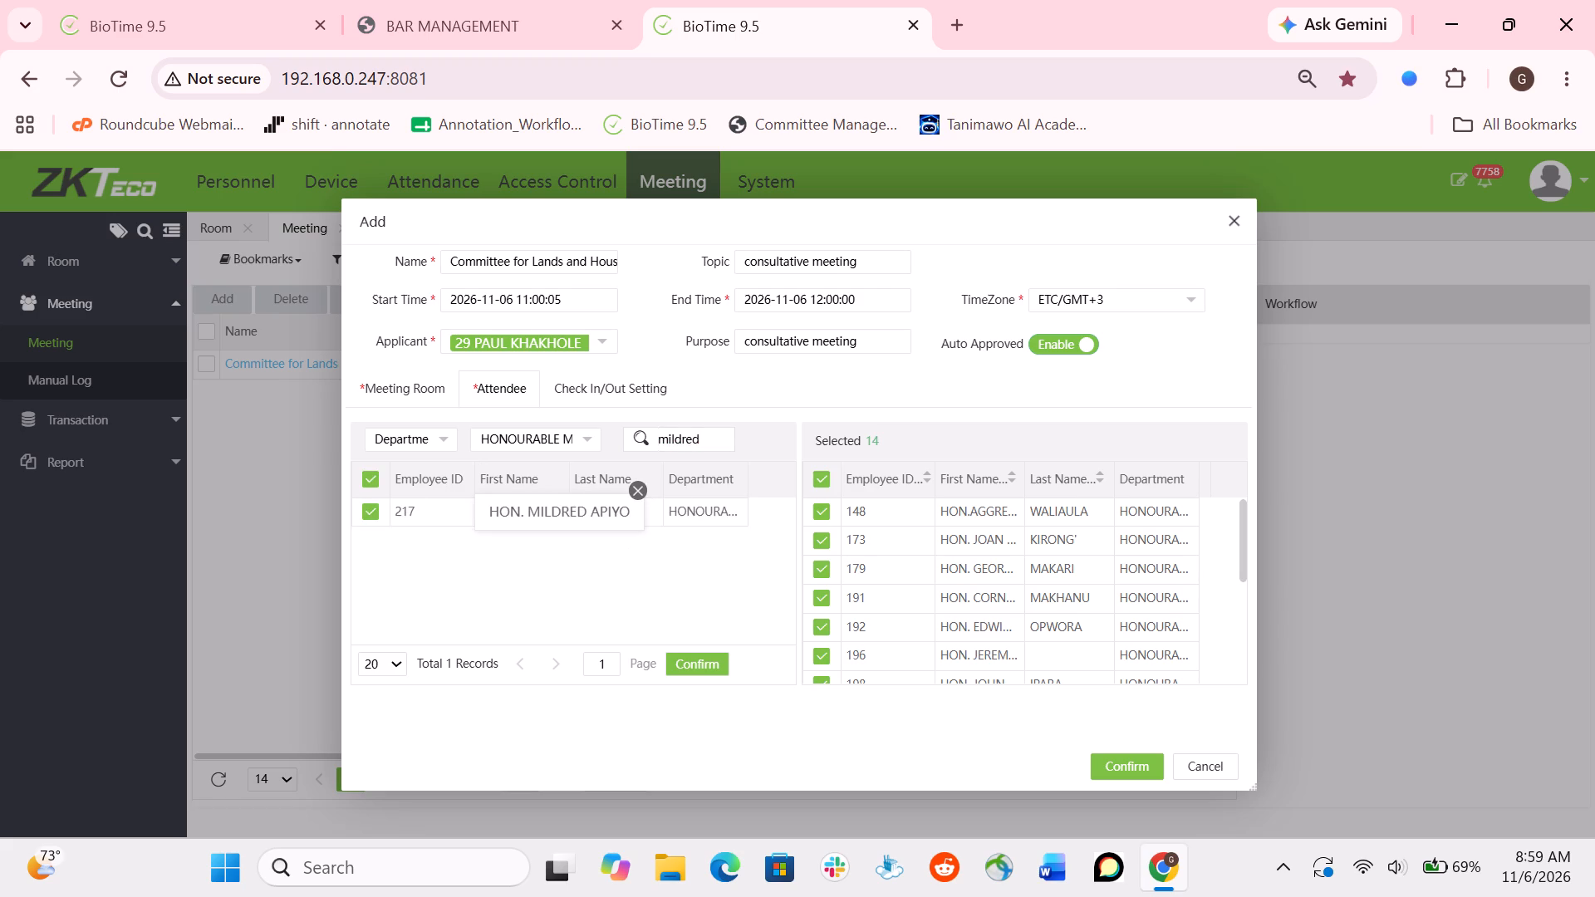
{"action": "left_click", "coordinate": [639, 491]}
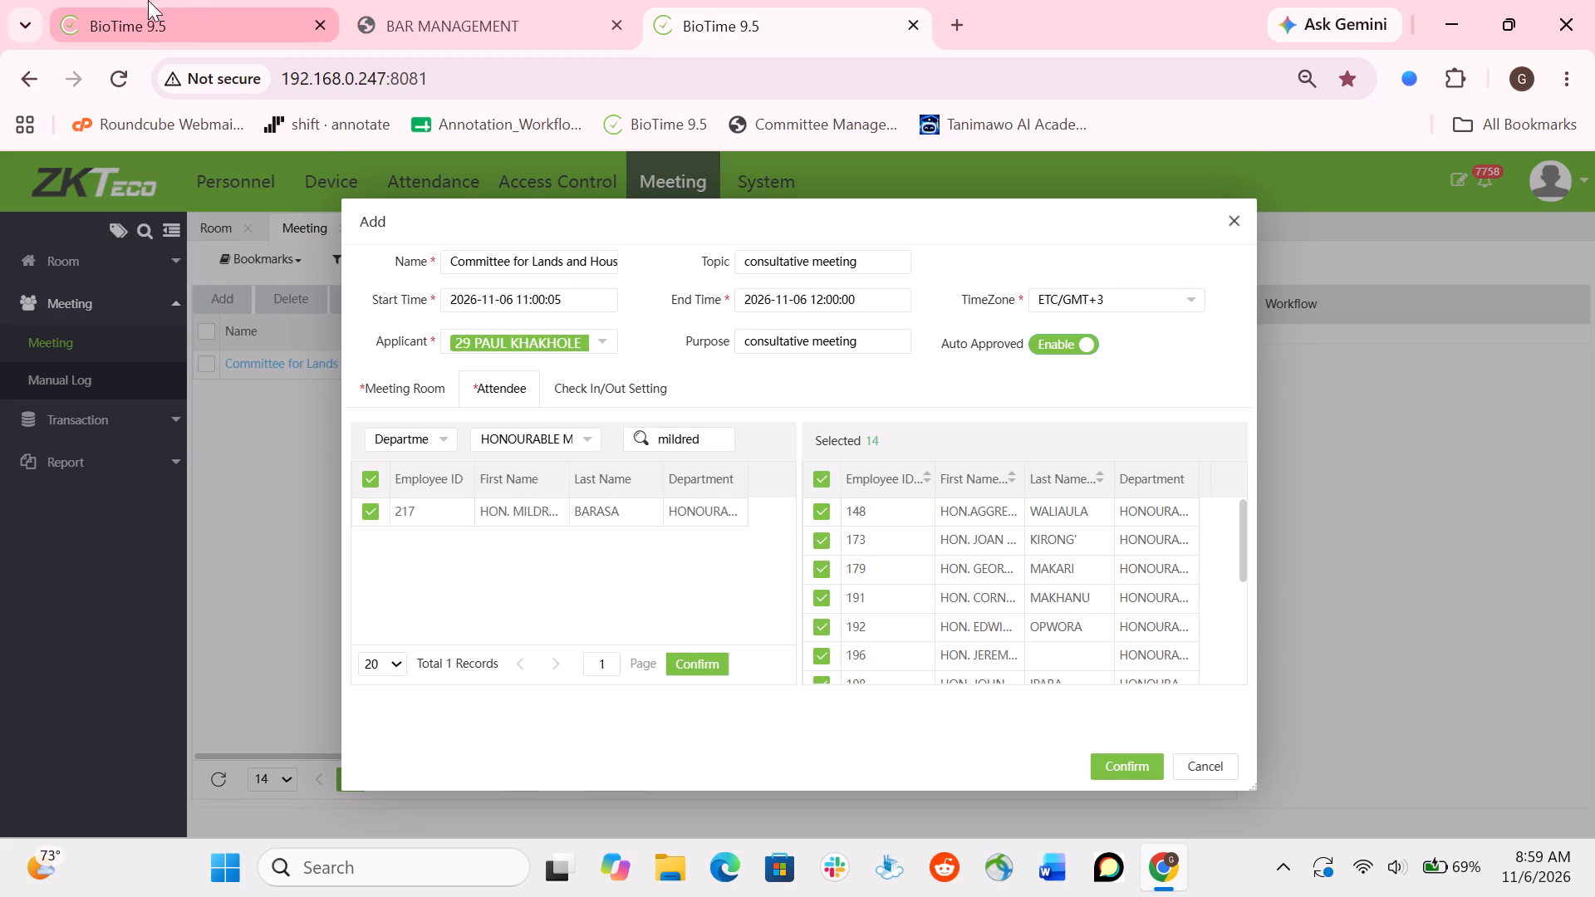
Look up the fifteenth selected attendee in the existing meeting, search for "moure", and add the member whose full name matches to the new meeting.
{"action": "left_click", "coordinate": [184, 30]}
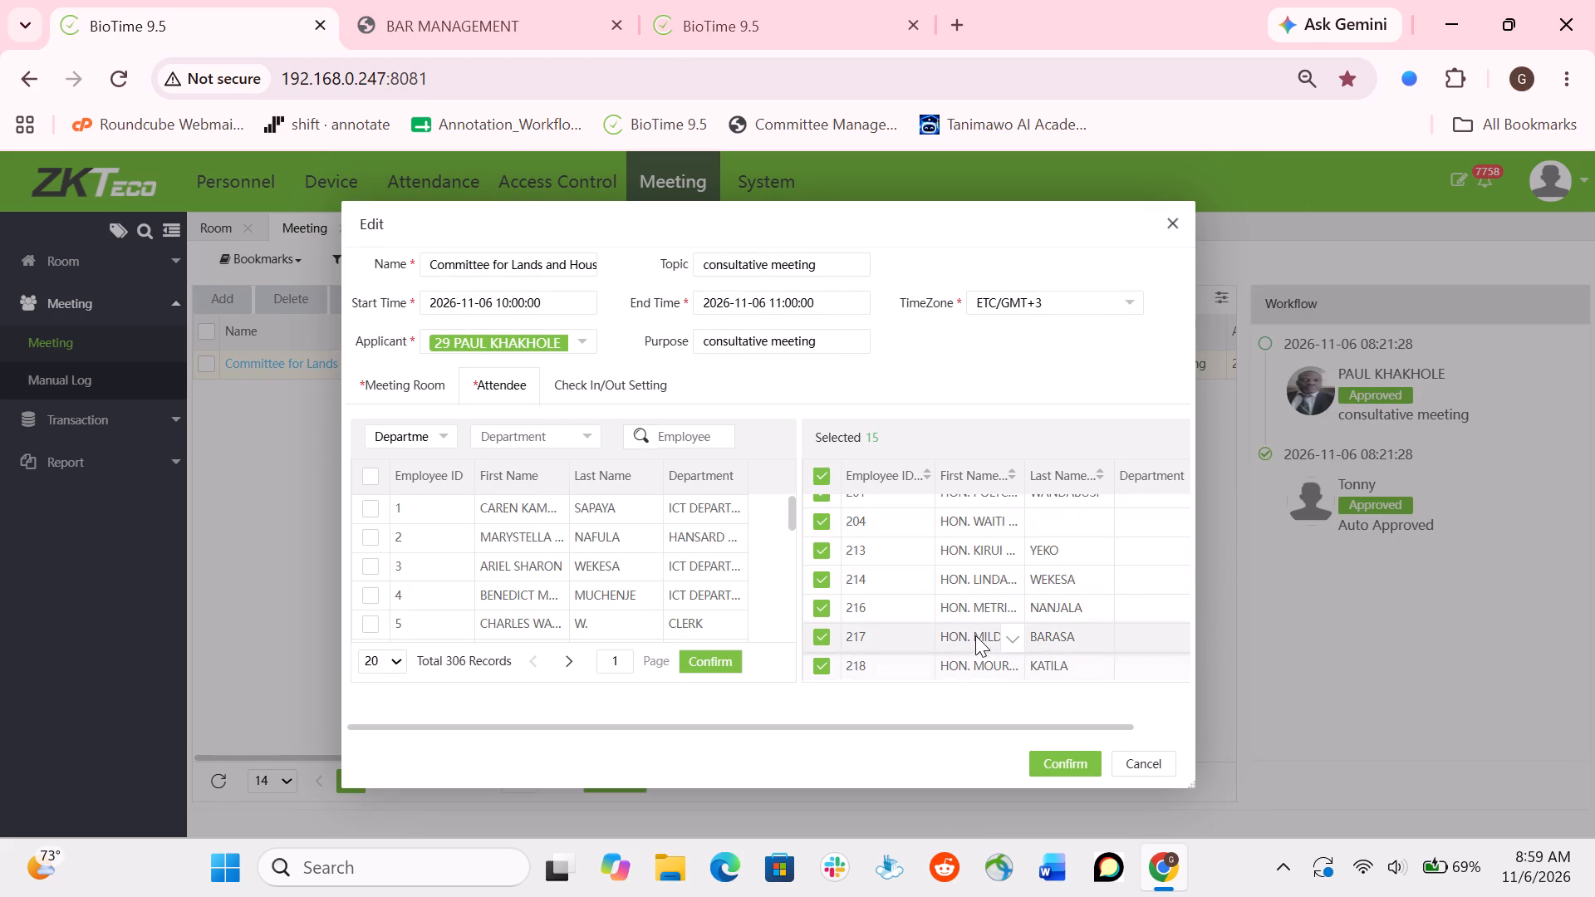
{"action": "scroll", "coordinate": [977, 632], "scroll_direction": "down", "scroll_amount": 1}
{"action": "left_click", "coordinate": [1013, 666]}
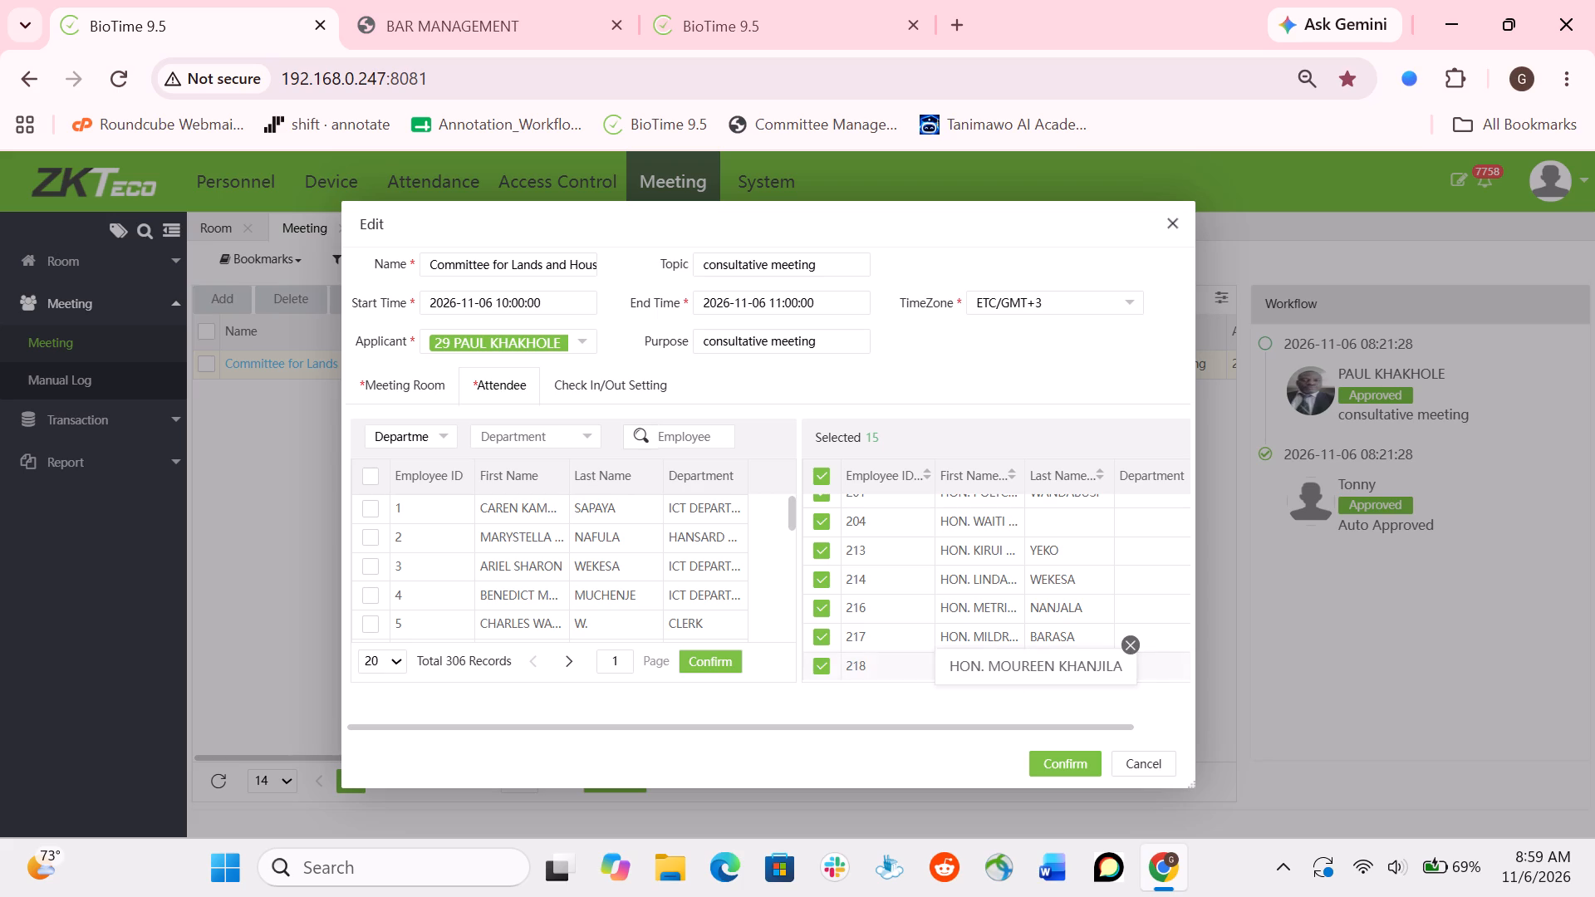
{"action": "left_click", "coordinate": [1132, 637]}
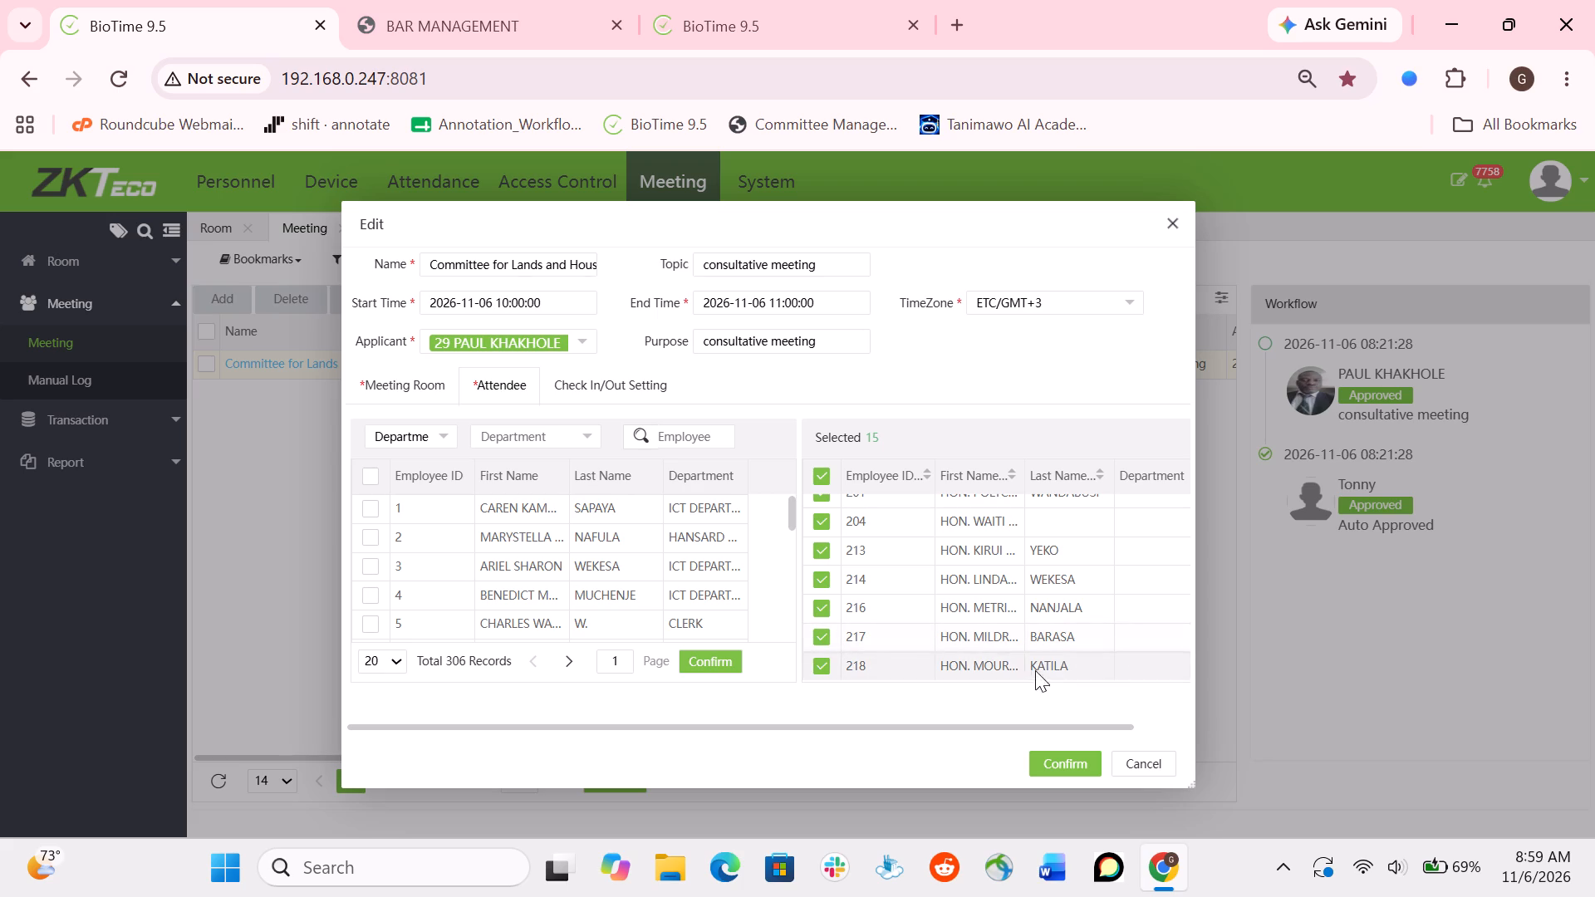
{"action": "left_click", "coordinate": [1017, 670]}
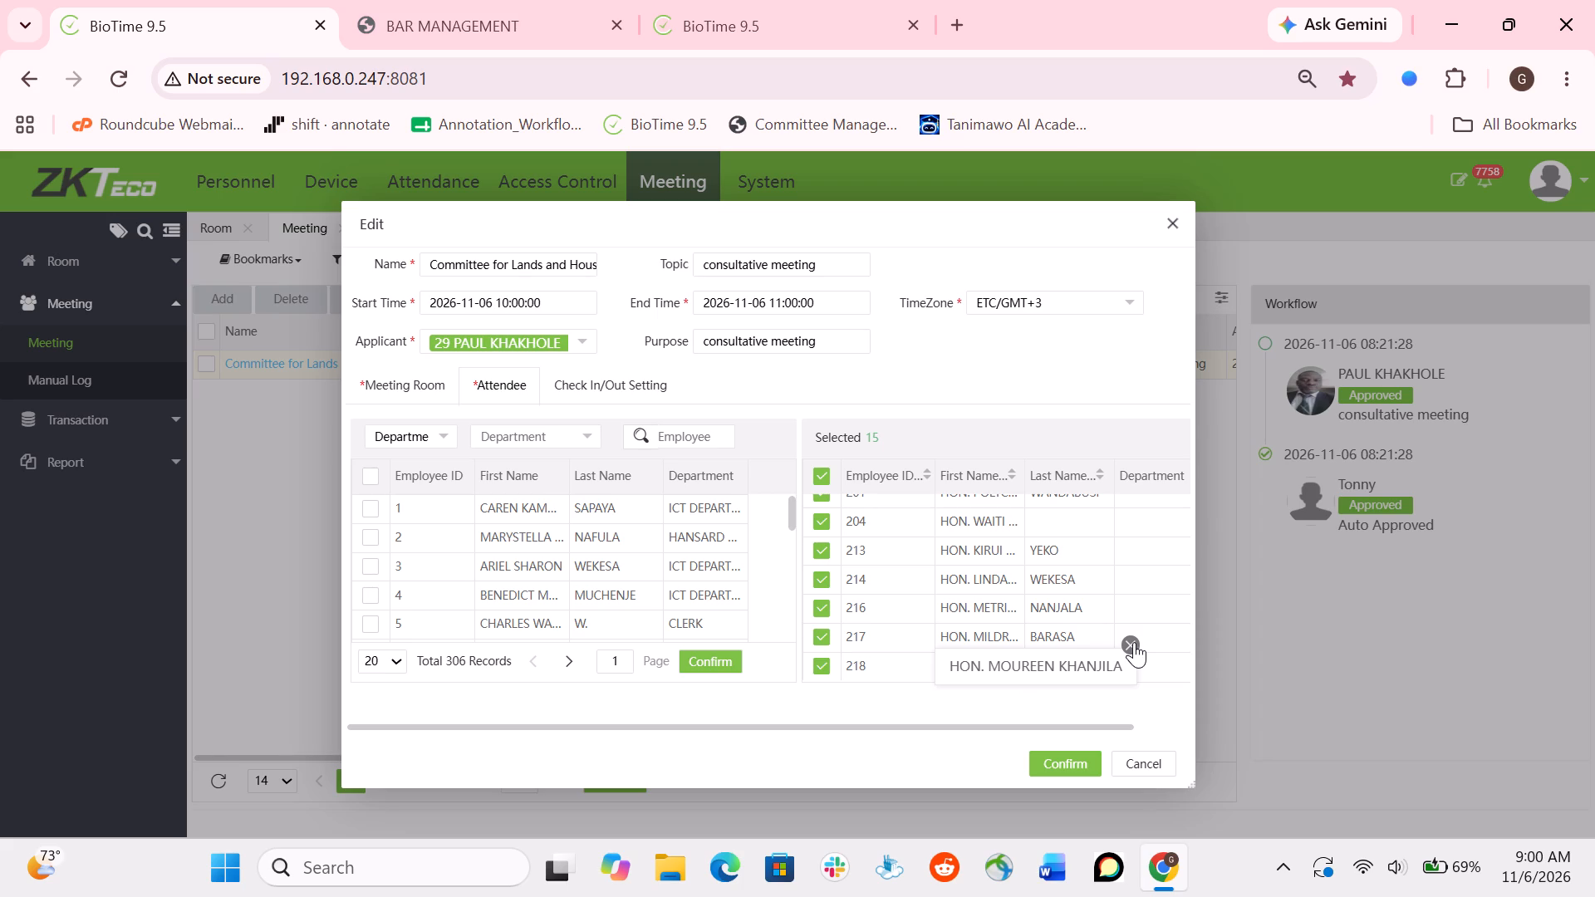
{"action": "left_click", "coordinate": [1134, 642]}
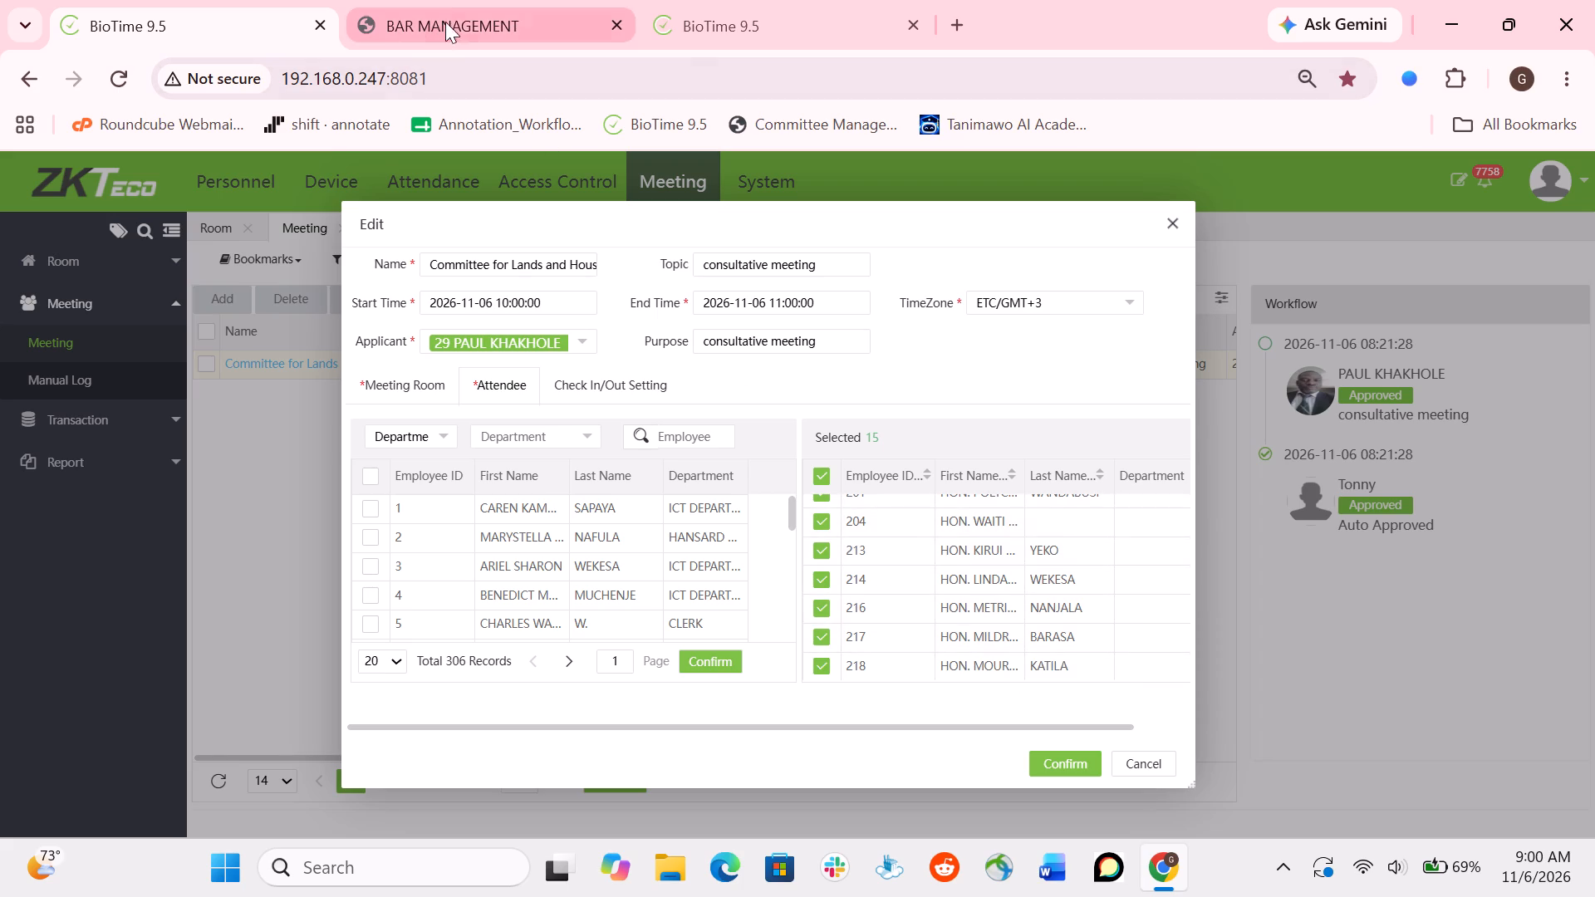
{"action": "left_click", "coordinate": [726, 33]}
{"action": "left_click", "coordinate": [712, 443]}
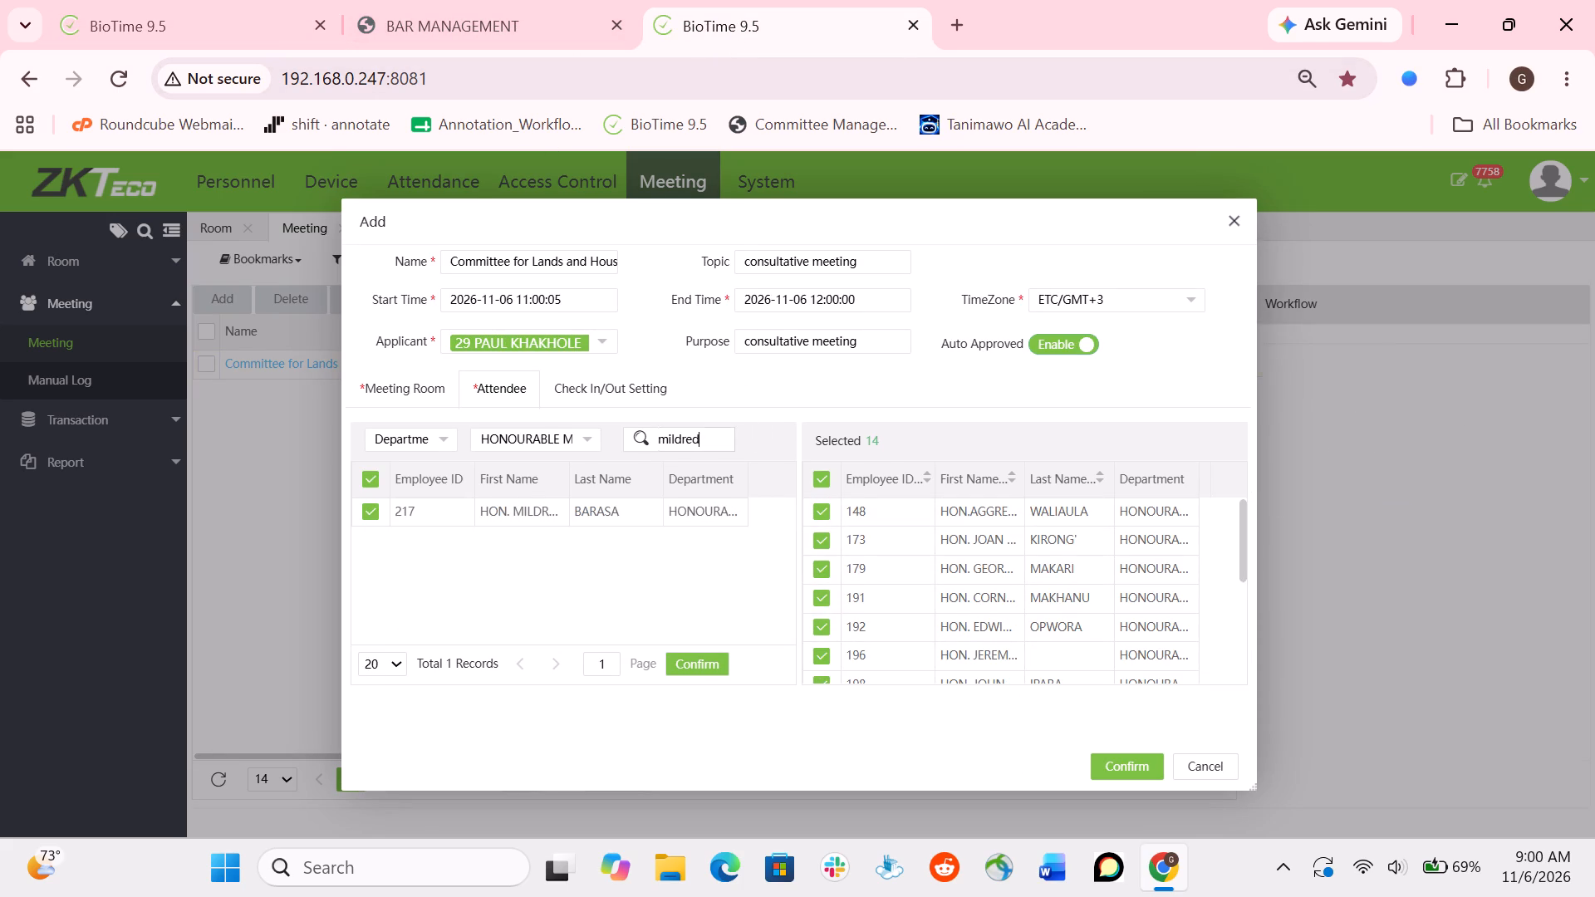
{"action": "key", "text": "BackSpace"}
{"action": "key", "text": "BackSpace"}
{"action": "key", "text": "BackSpace"}
{"action": "key", "text": "BackSpace"}
{"action": "key", "text": "BackSpace"}
{"action": "key", "text": "BackSpace"}
{"action": "type", "text": "oure"}
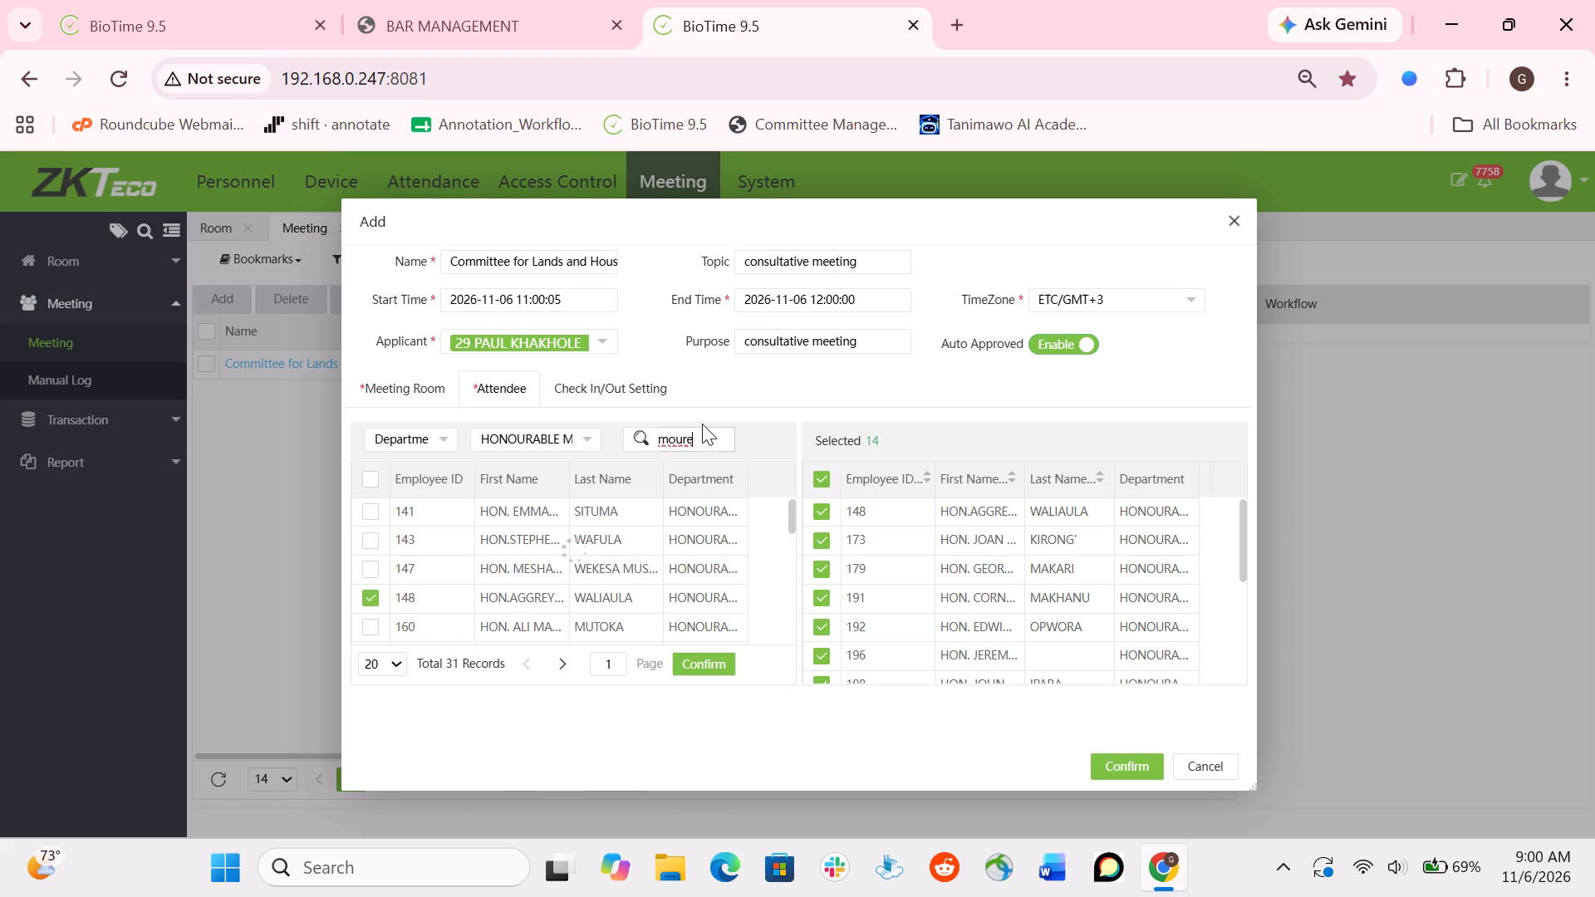
{"action": "left_click", "coordinate": [557, 511]}
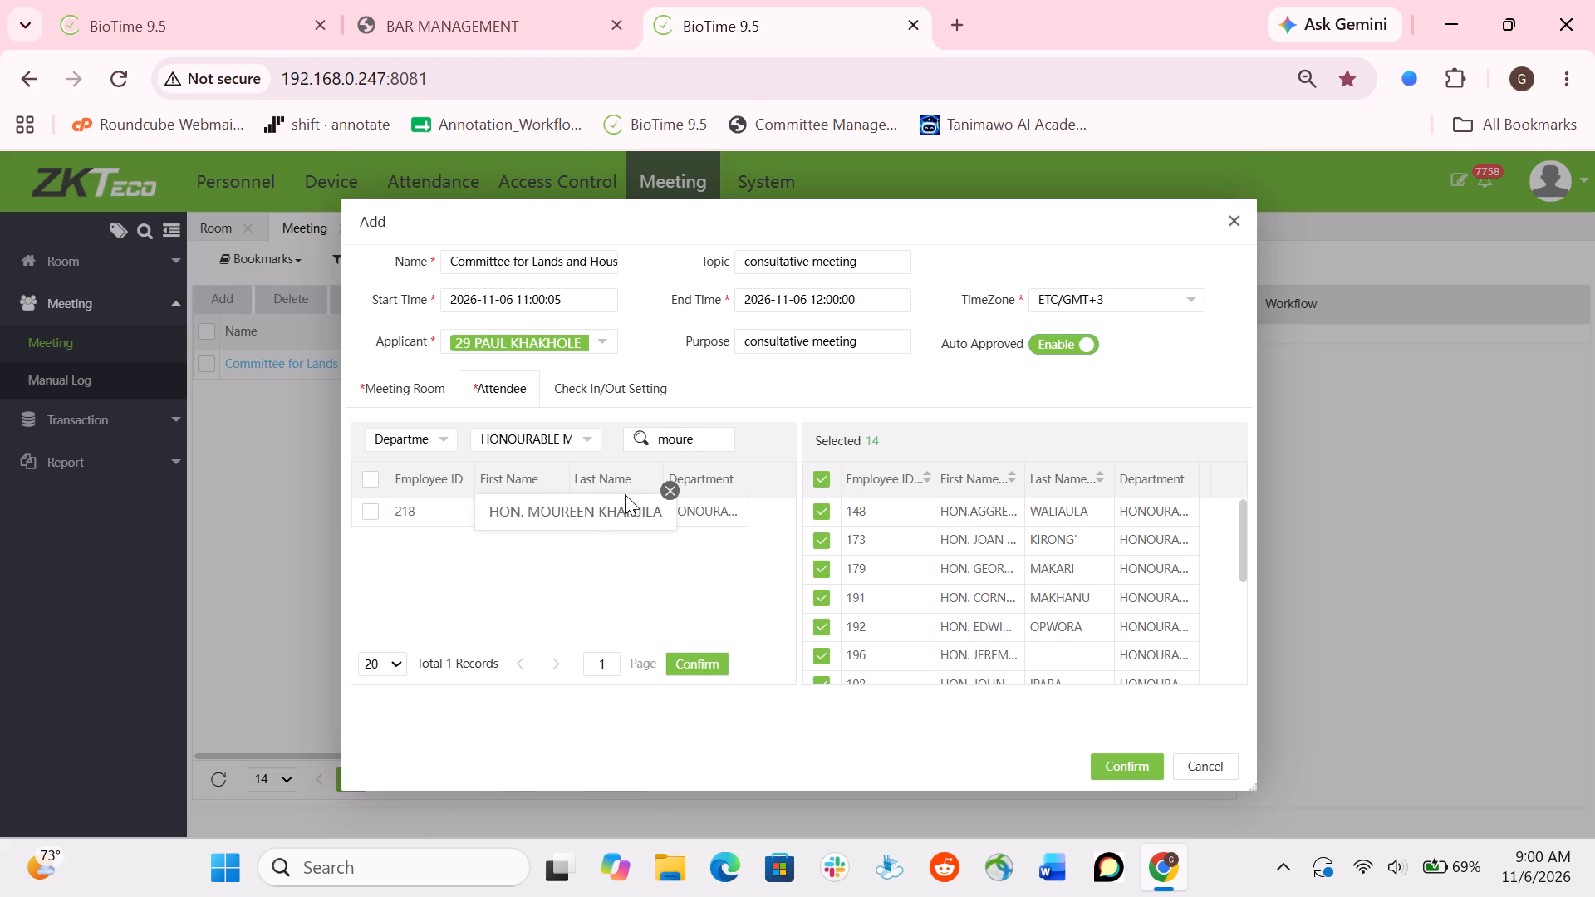
{"action": "left_click", "coordinate": [674, 483]}
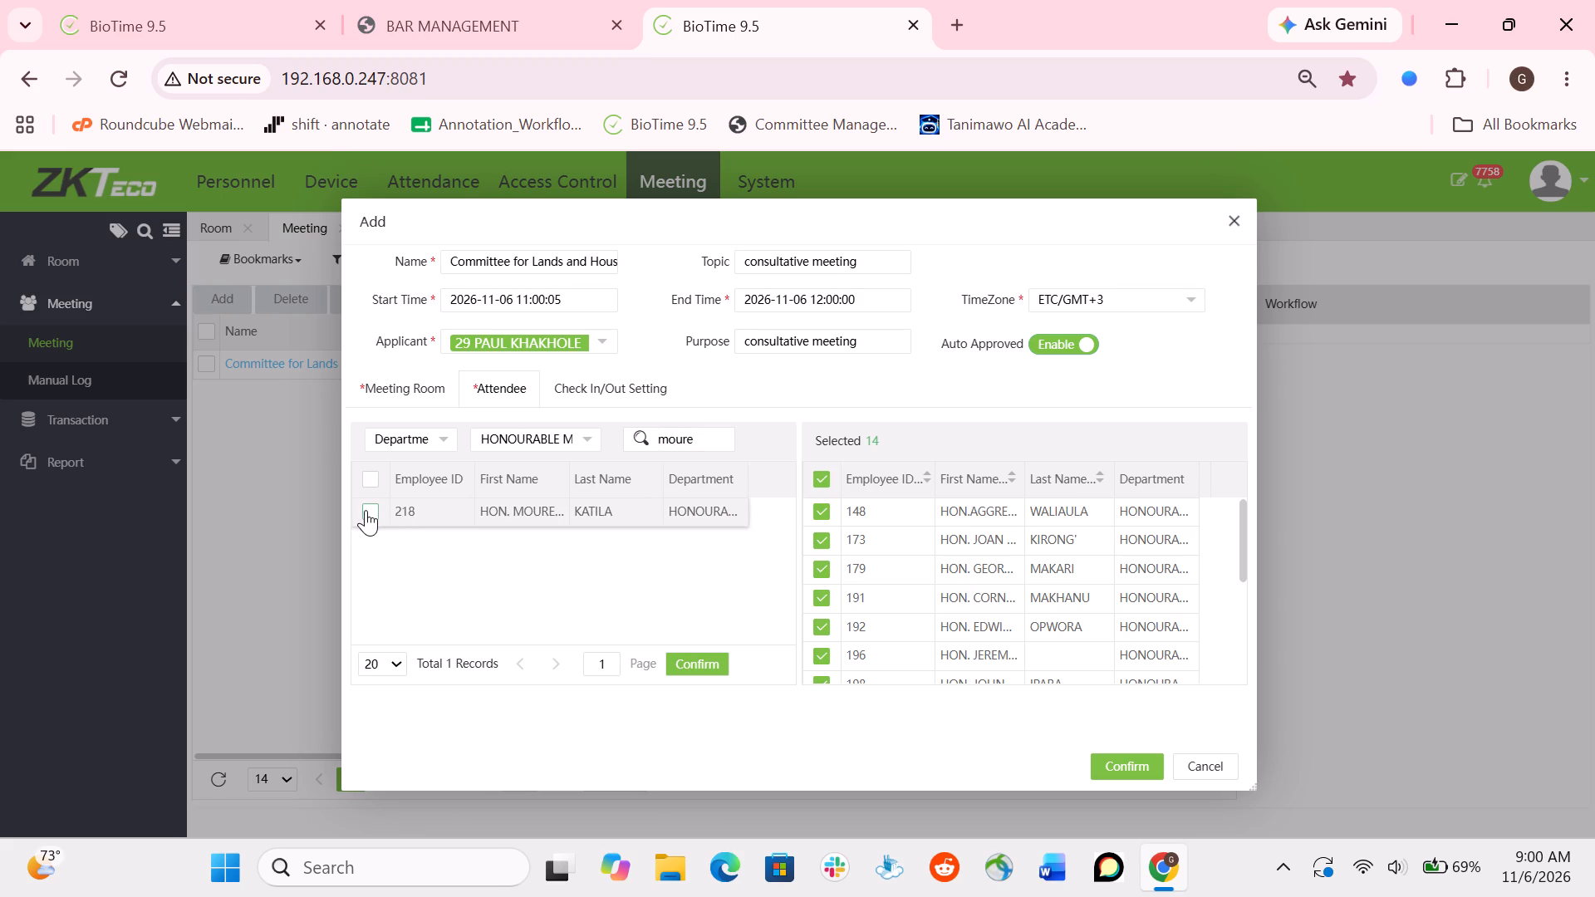
{"action": "left_click", "coordinate": [369, 510]}
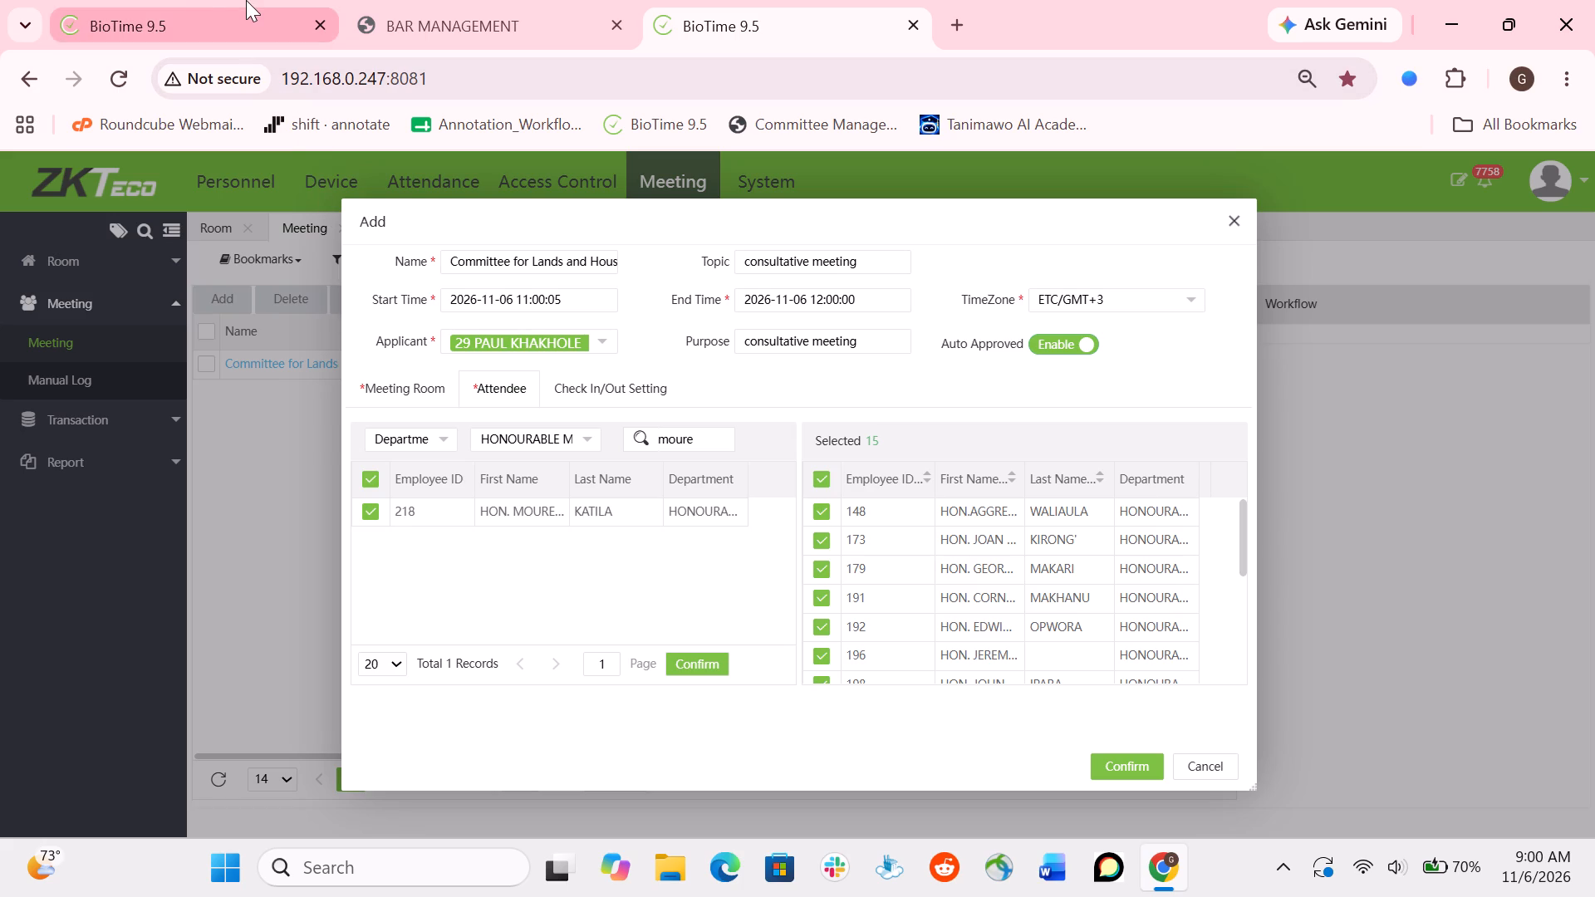
Check the last selected attendees of the existing meeting against the end of the new meeting's selected list.
{"action": "left_click", "coordinate": [180, 24]}
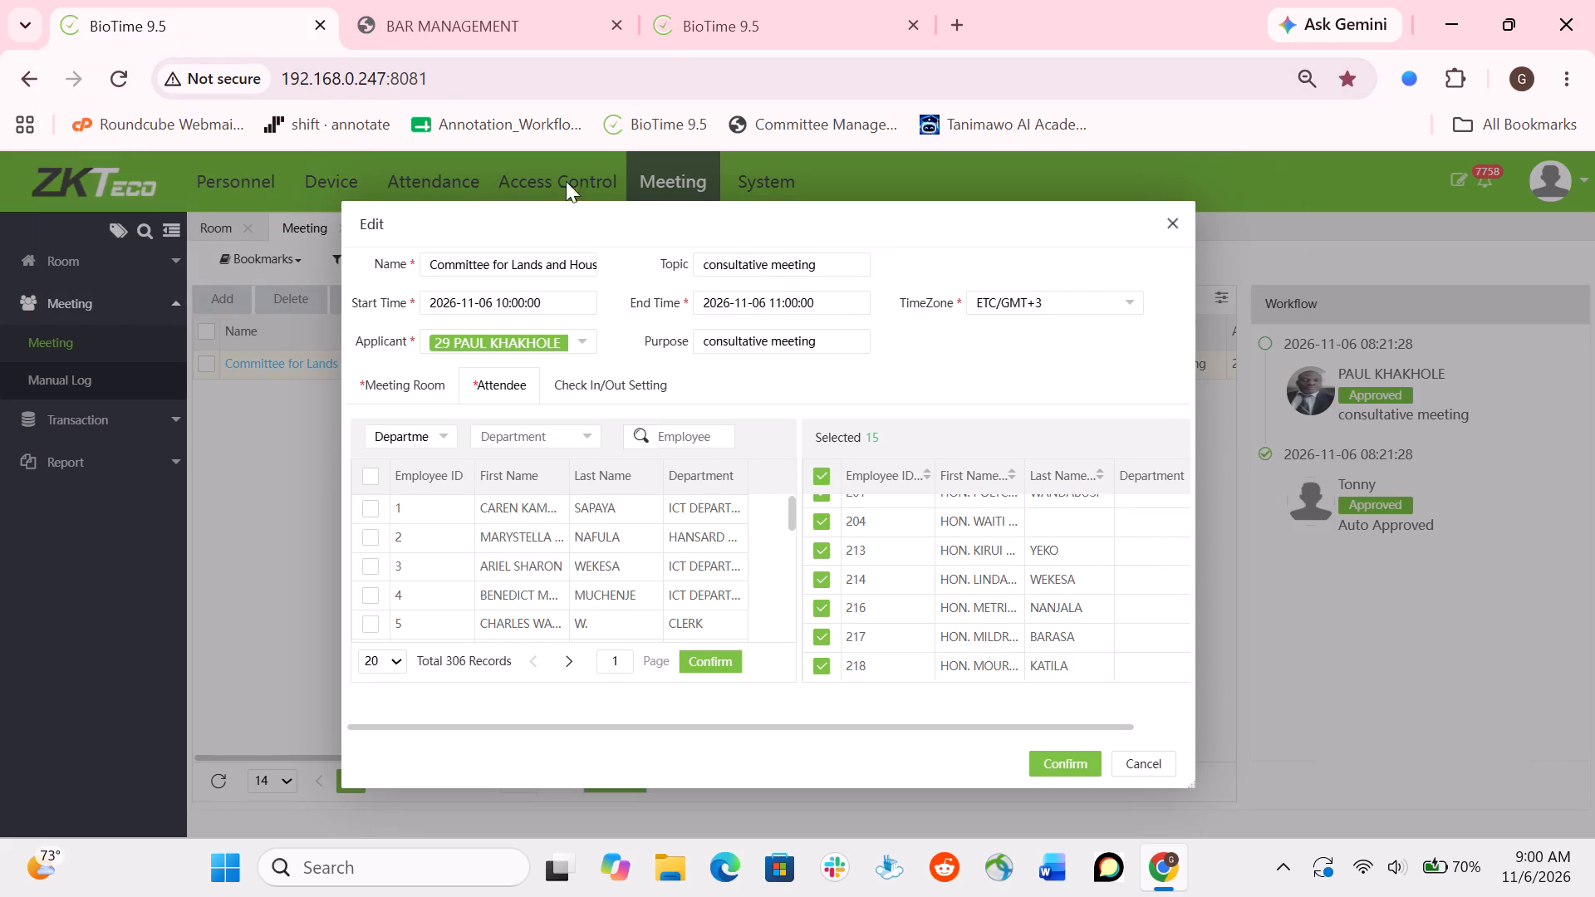
{"action": "scroll", "coordinate": [909, 566], "scroll_direction": "down", "scroll_amount": 3}
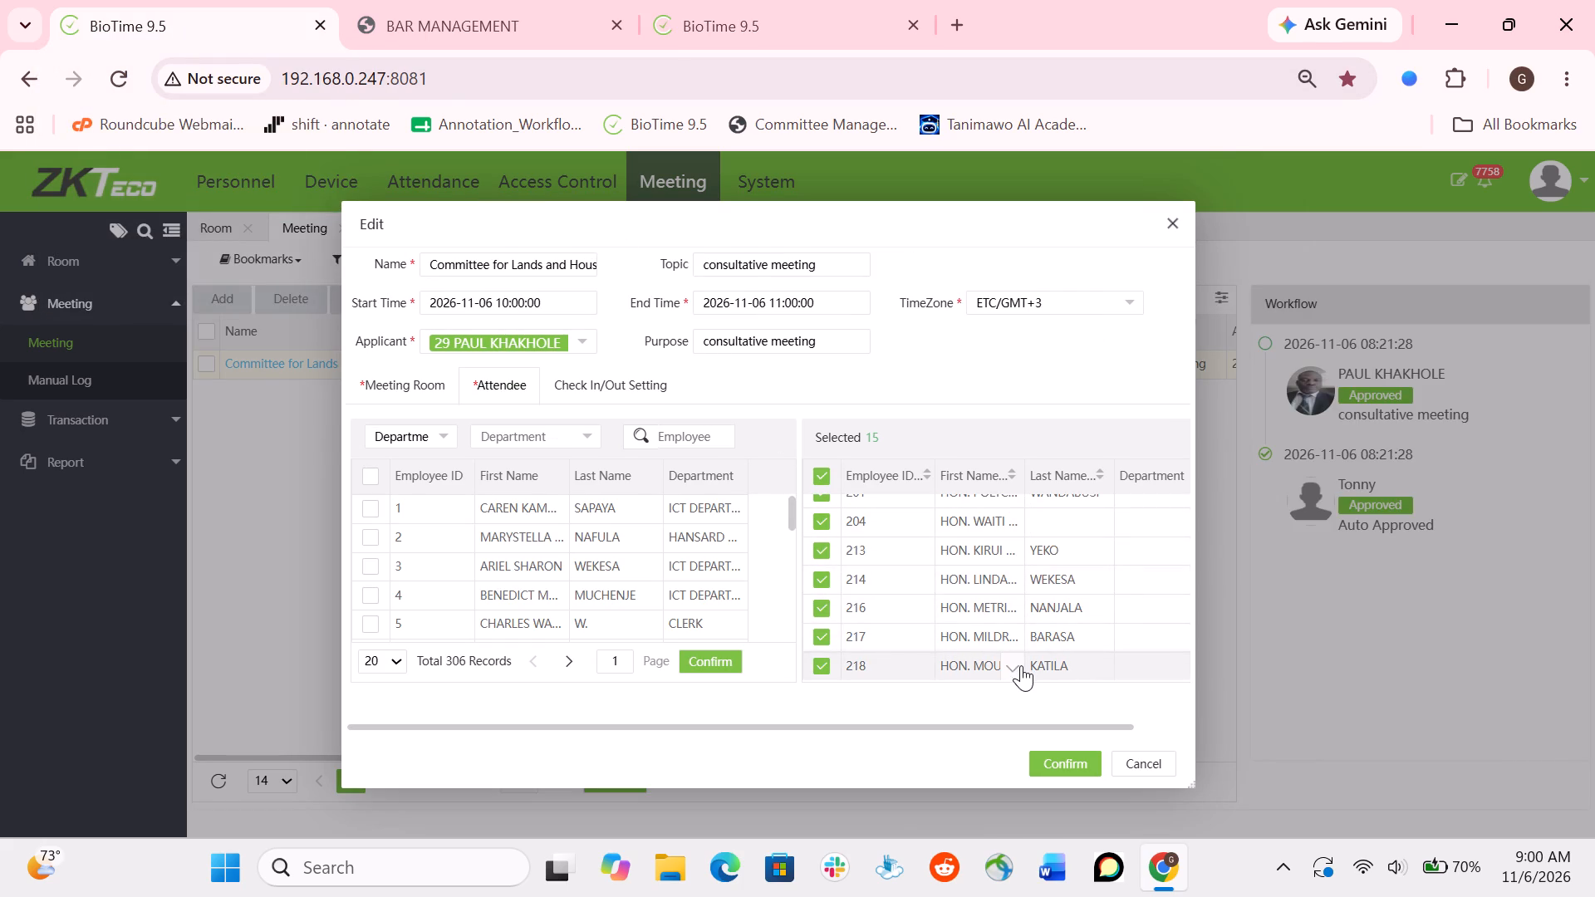
{"action": "left_click", "coordinate": [1021, 667]}
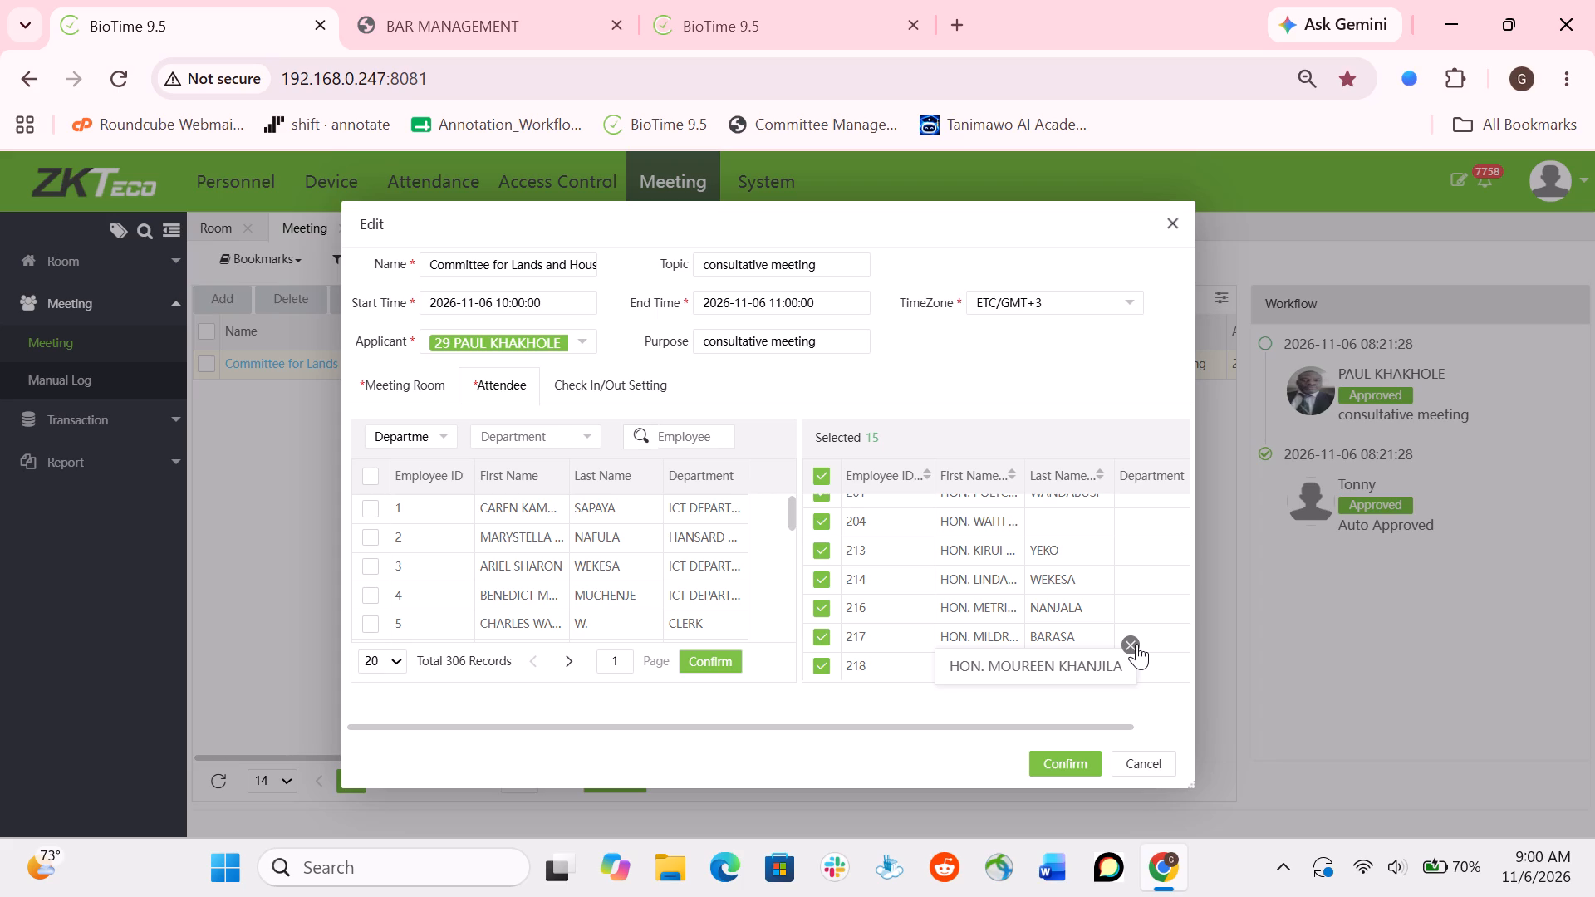
{"action": "left_click", "coordinate": [1136, 644]}
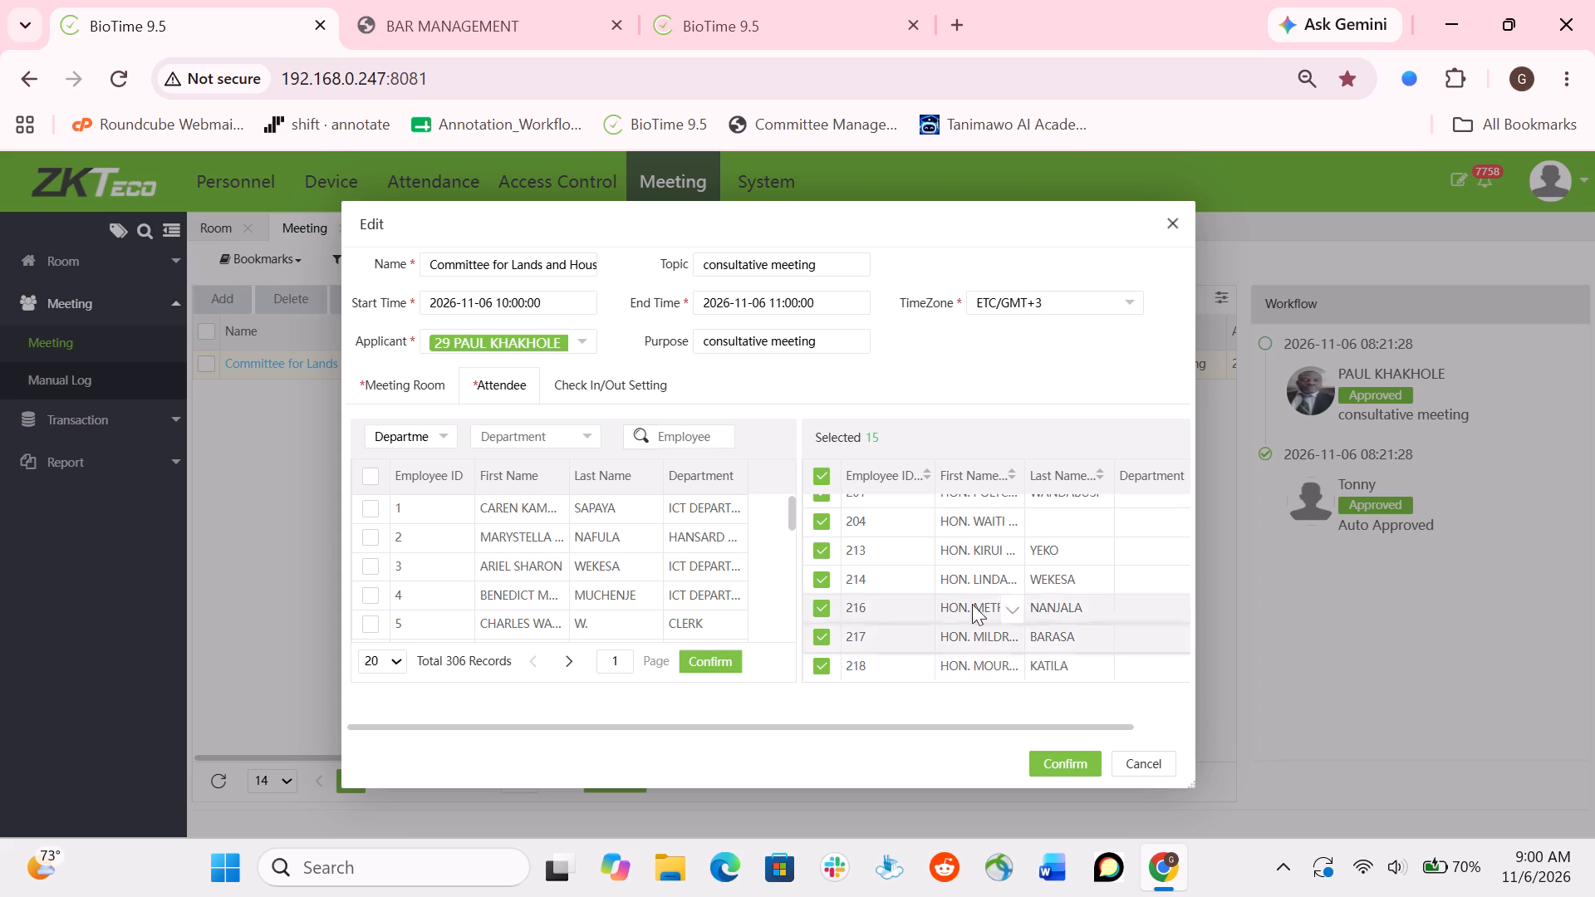
{"action": "scroll", "coordinate": [906, 557], "scroll_direction": "down", "scroll_amount": 3}
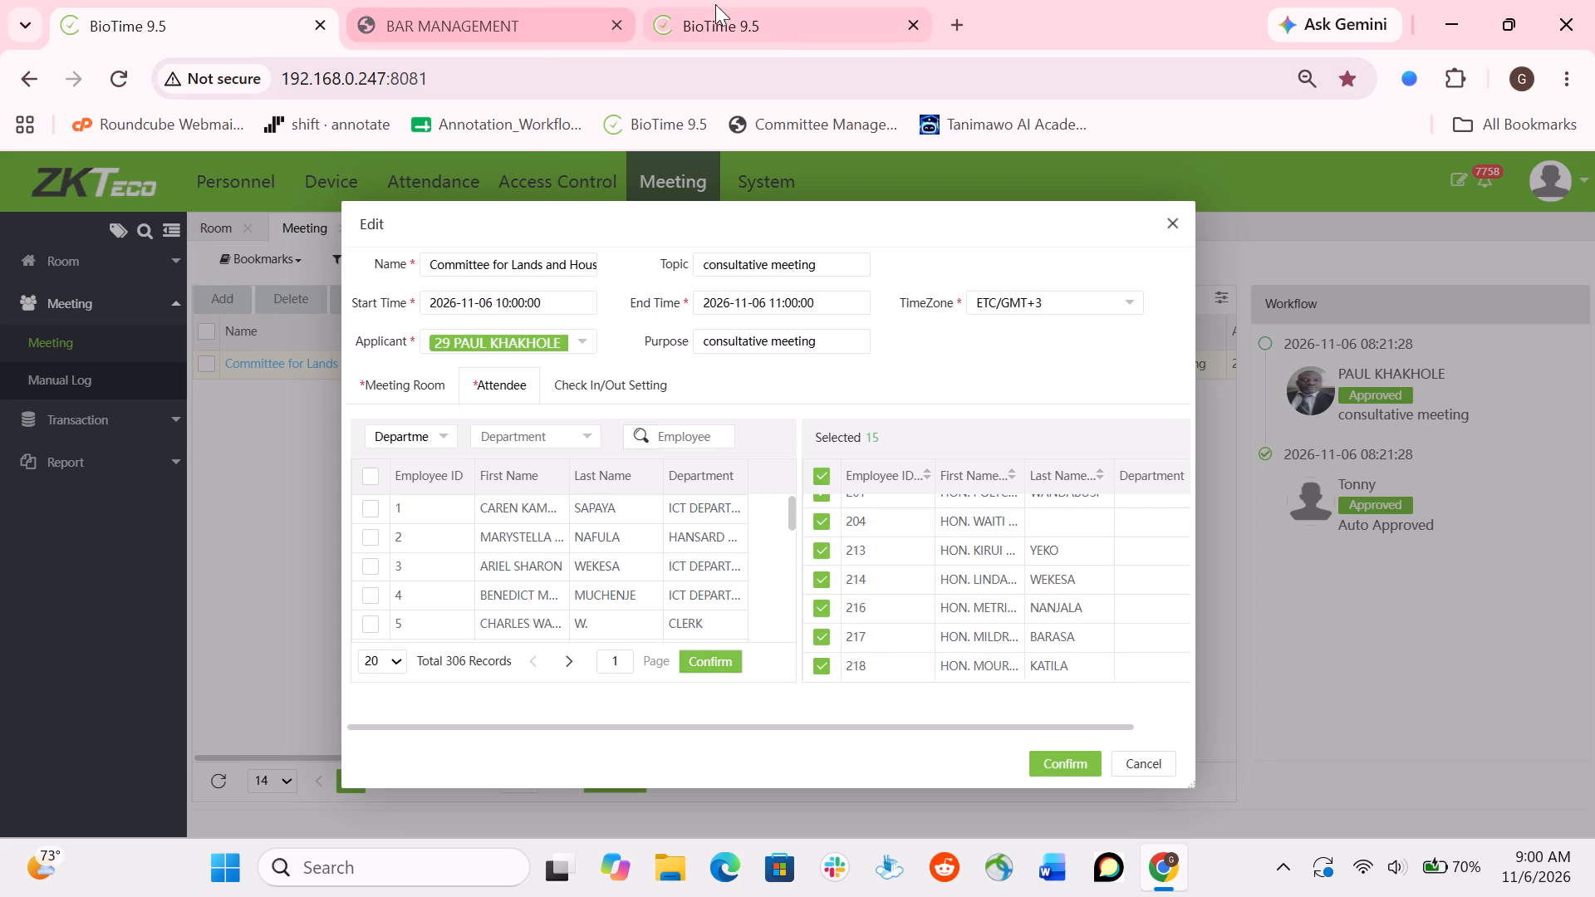
{"action": "left_click", "coordinate": [729, 19]}
{"action": "scroll", "coordinate": [1012, 580], "scroll_direction": "down", "scroll_amount": 2}
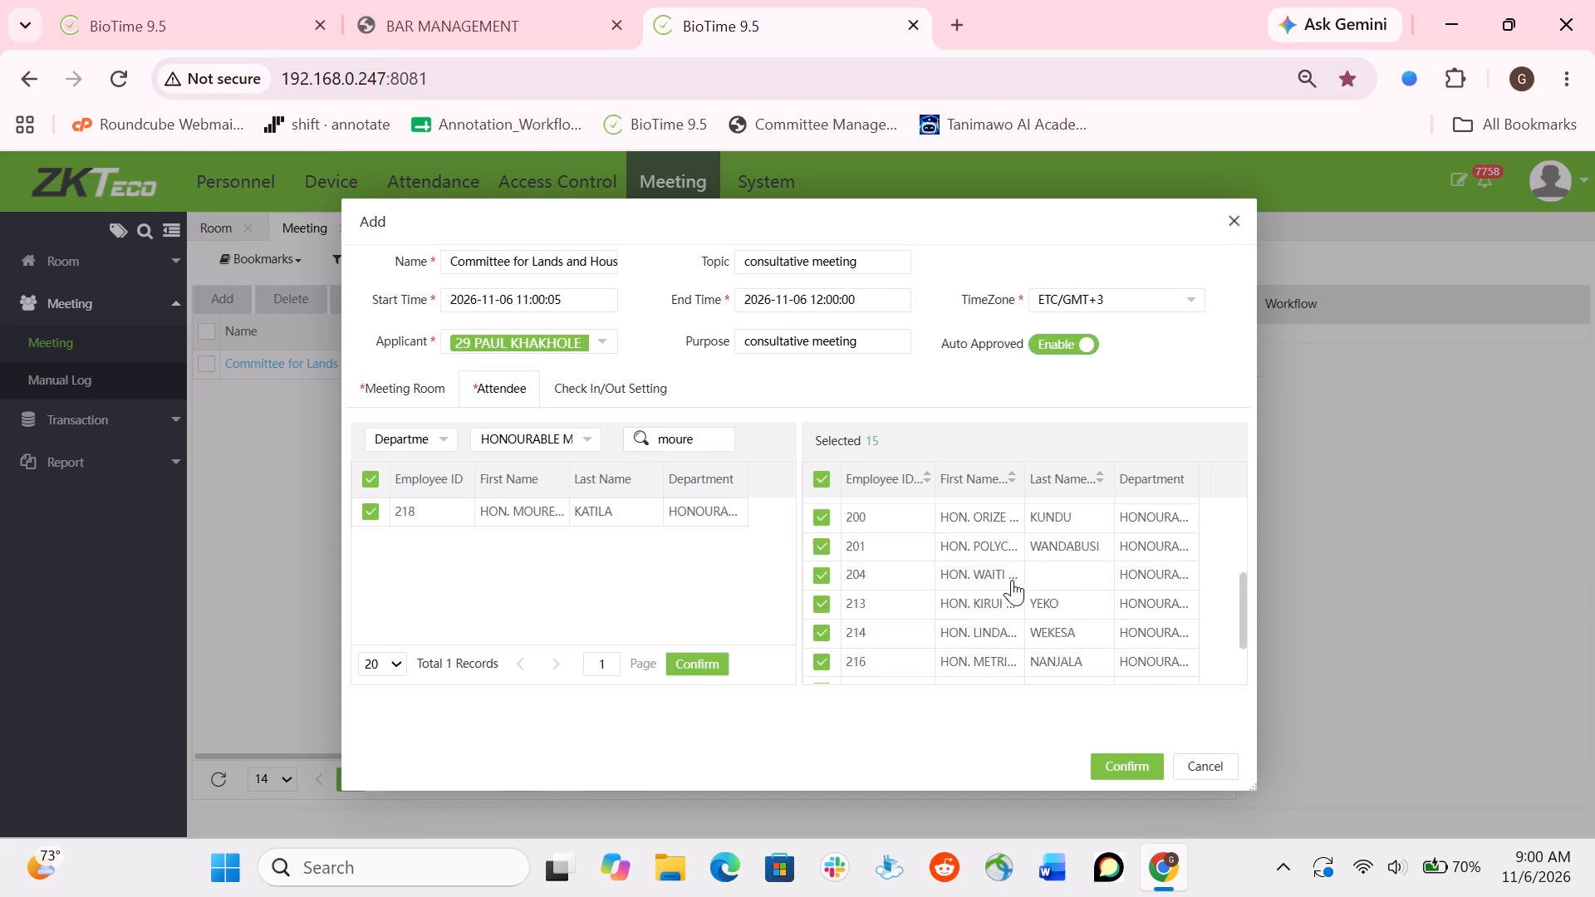
{"action": "scroll", "coordinate": [1012, 580], "scroll_direction": "down", "scroll_amount": 2}
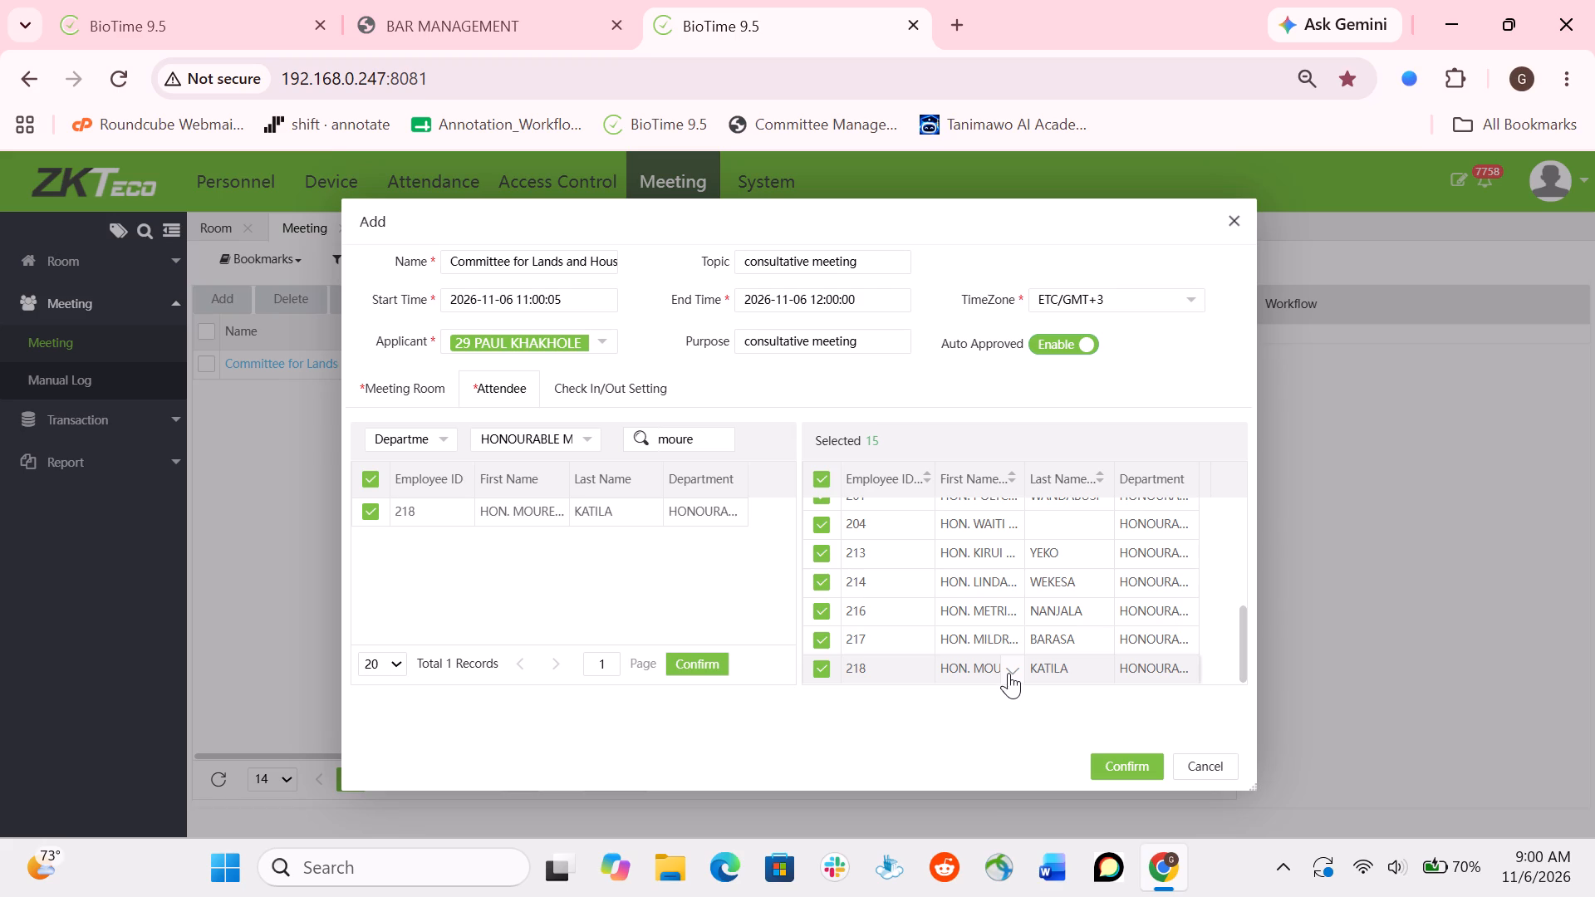
{"action": "left_click", "coordinate": [201, 16]}
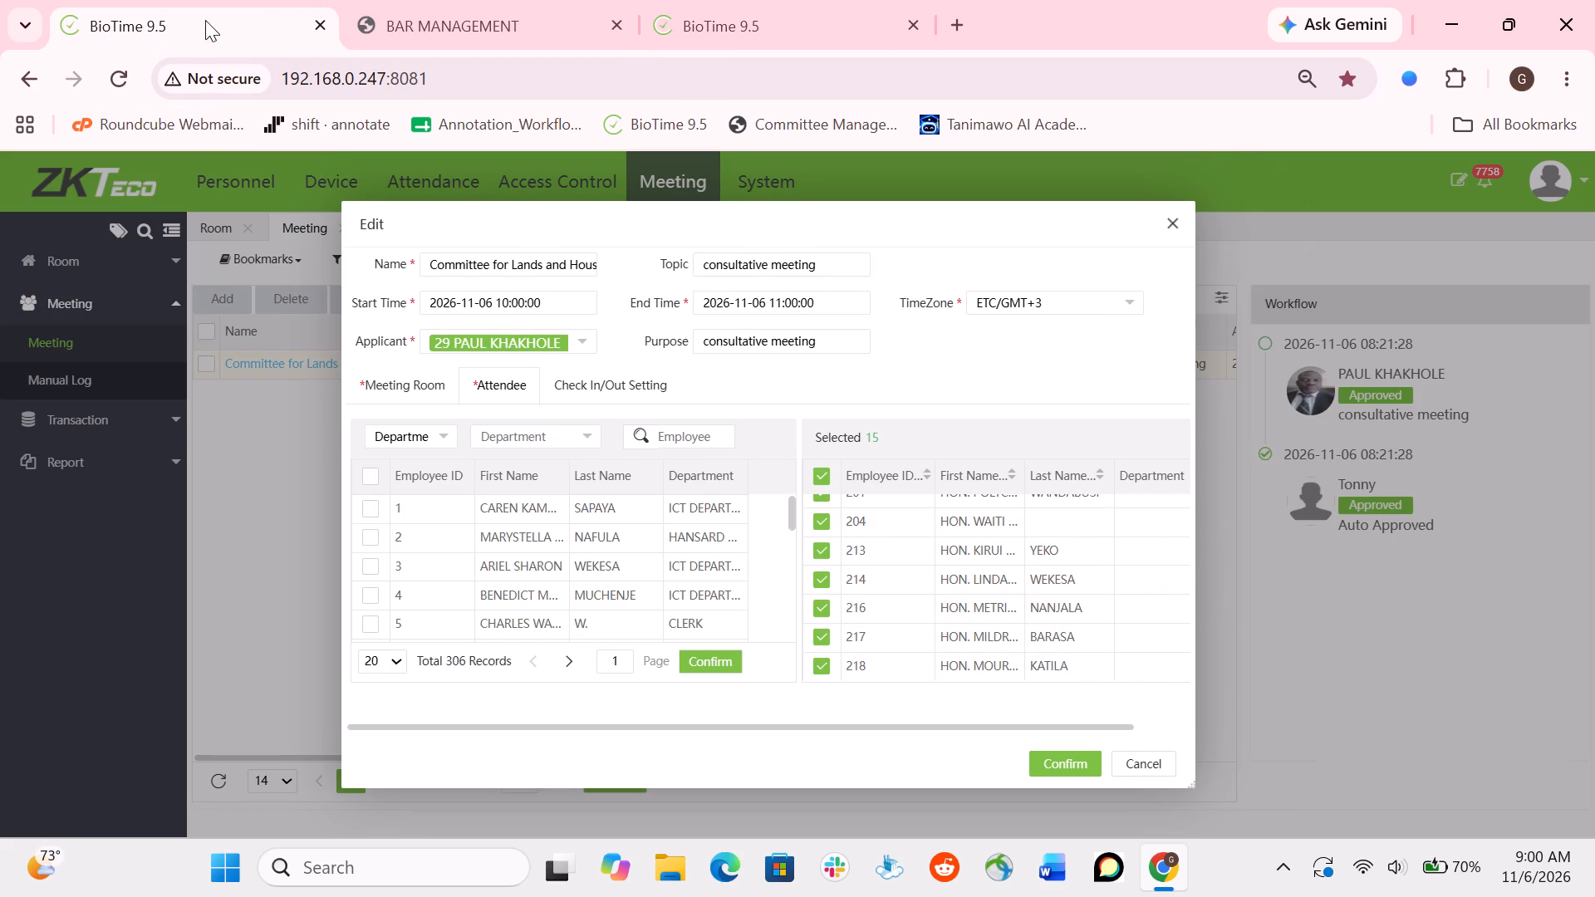
{"action": "scroll", "coordinate": [1018, 622], "scroll_direction": "down", "scroll_amount": 3}
{"action": "left_click", "coordinate": [758, 22]}
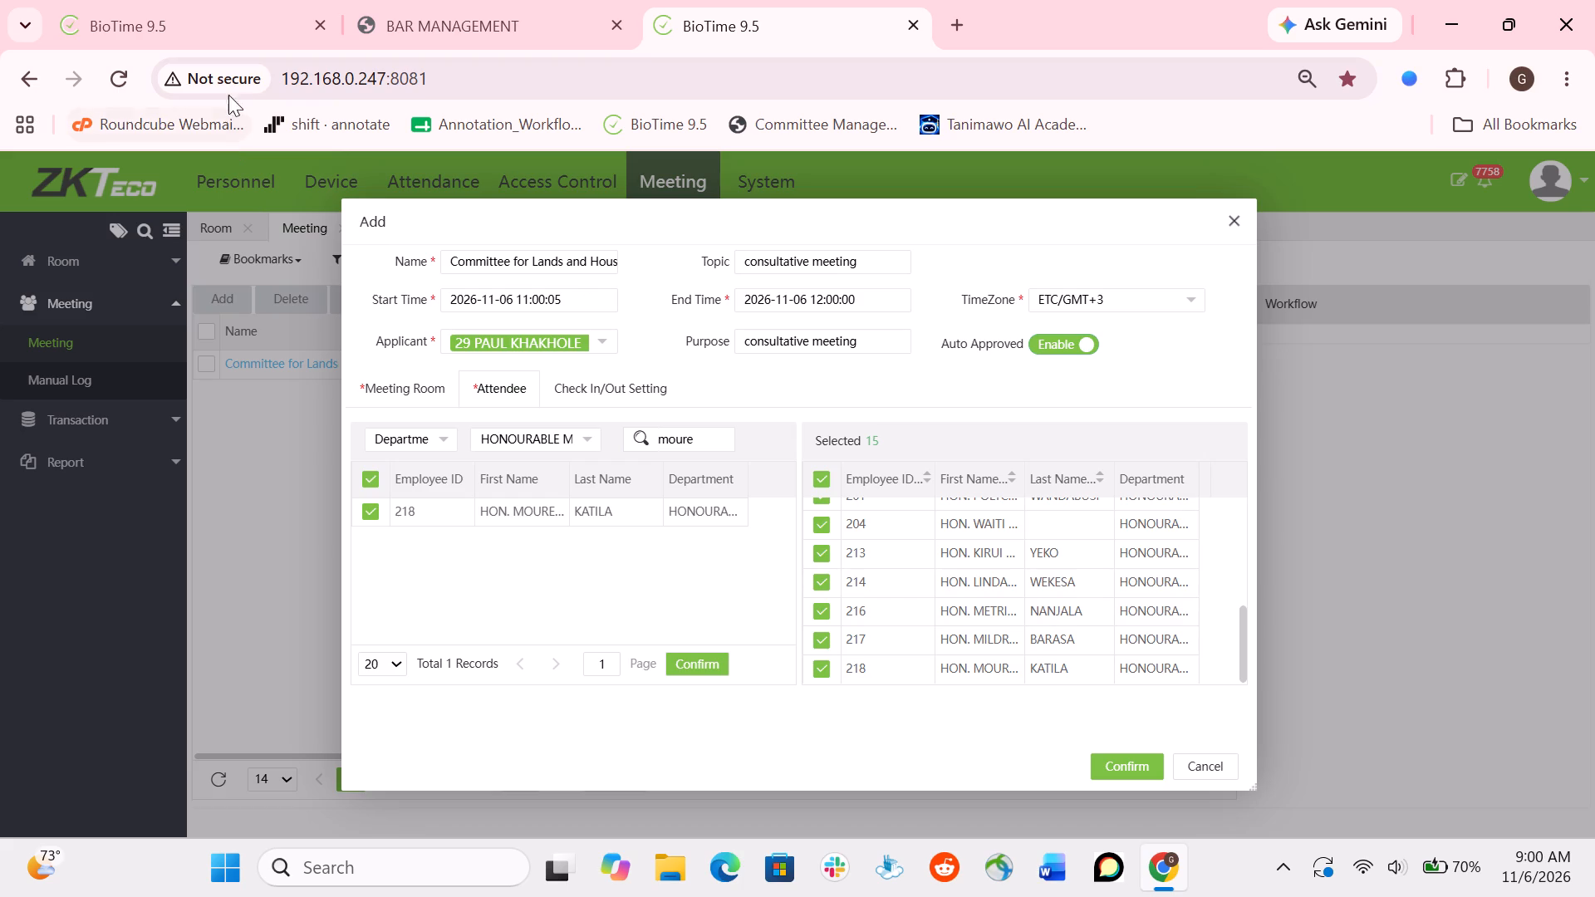
Compare the middle and first entries of the selected attendee lists between the existing and the new meeting.
{"action": "left_click", "coordinate": [209, 22]}
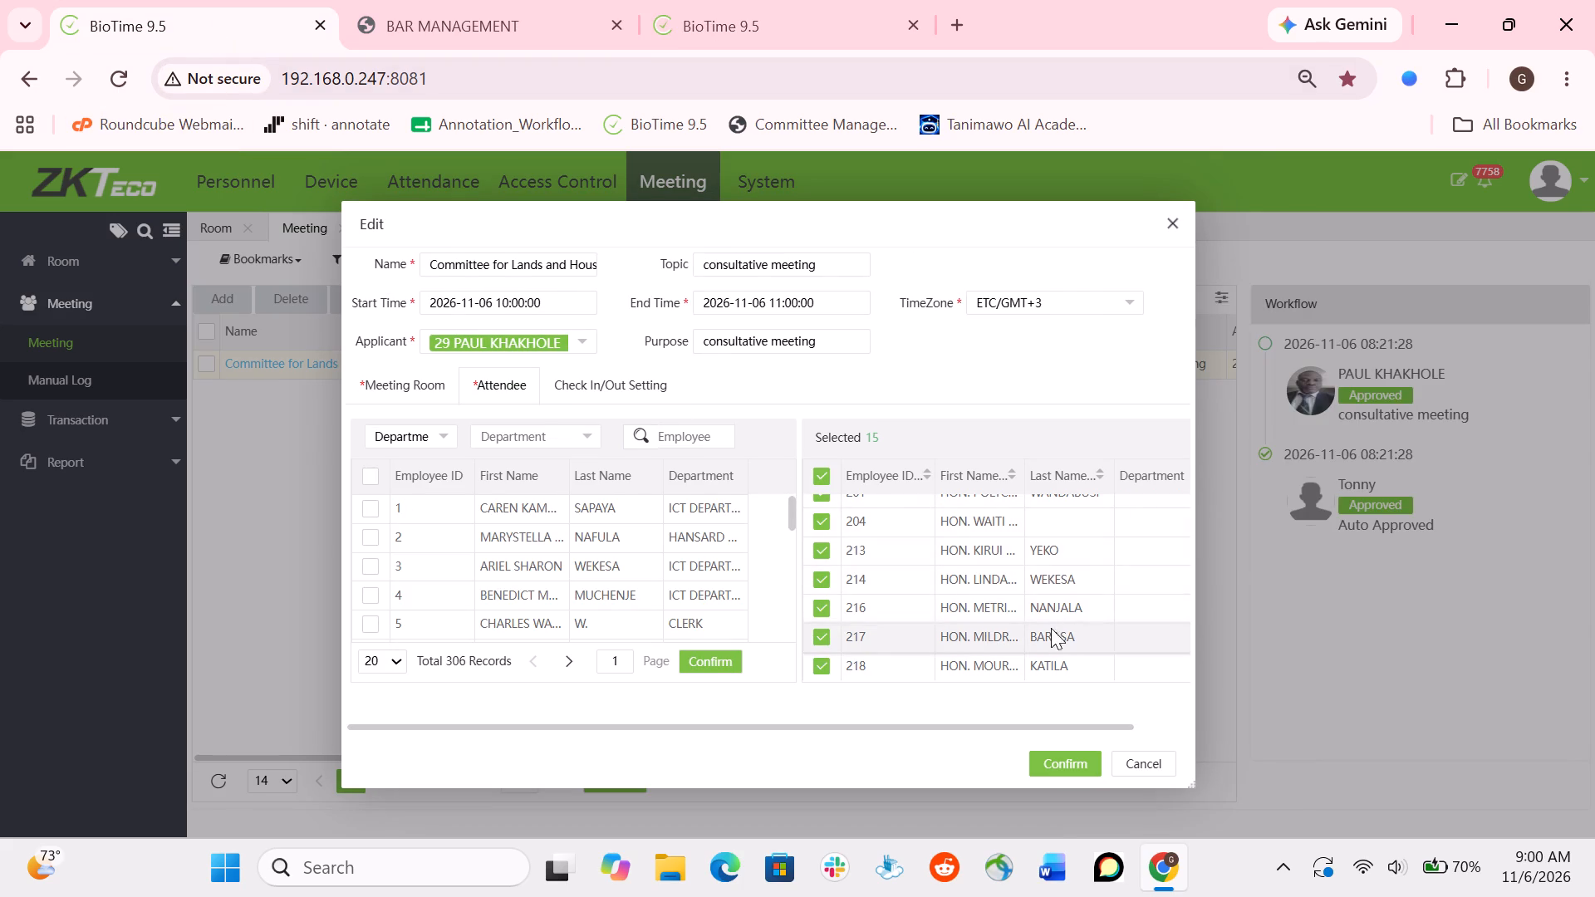
{"action": "scroll", "coordinate": [1079, 575], "scroll_direction": "up", "scroll_amount": 1}
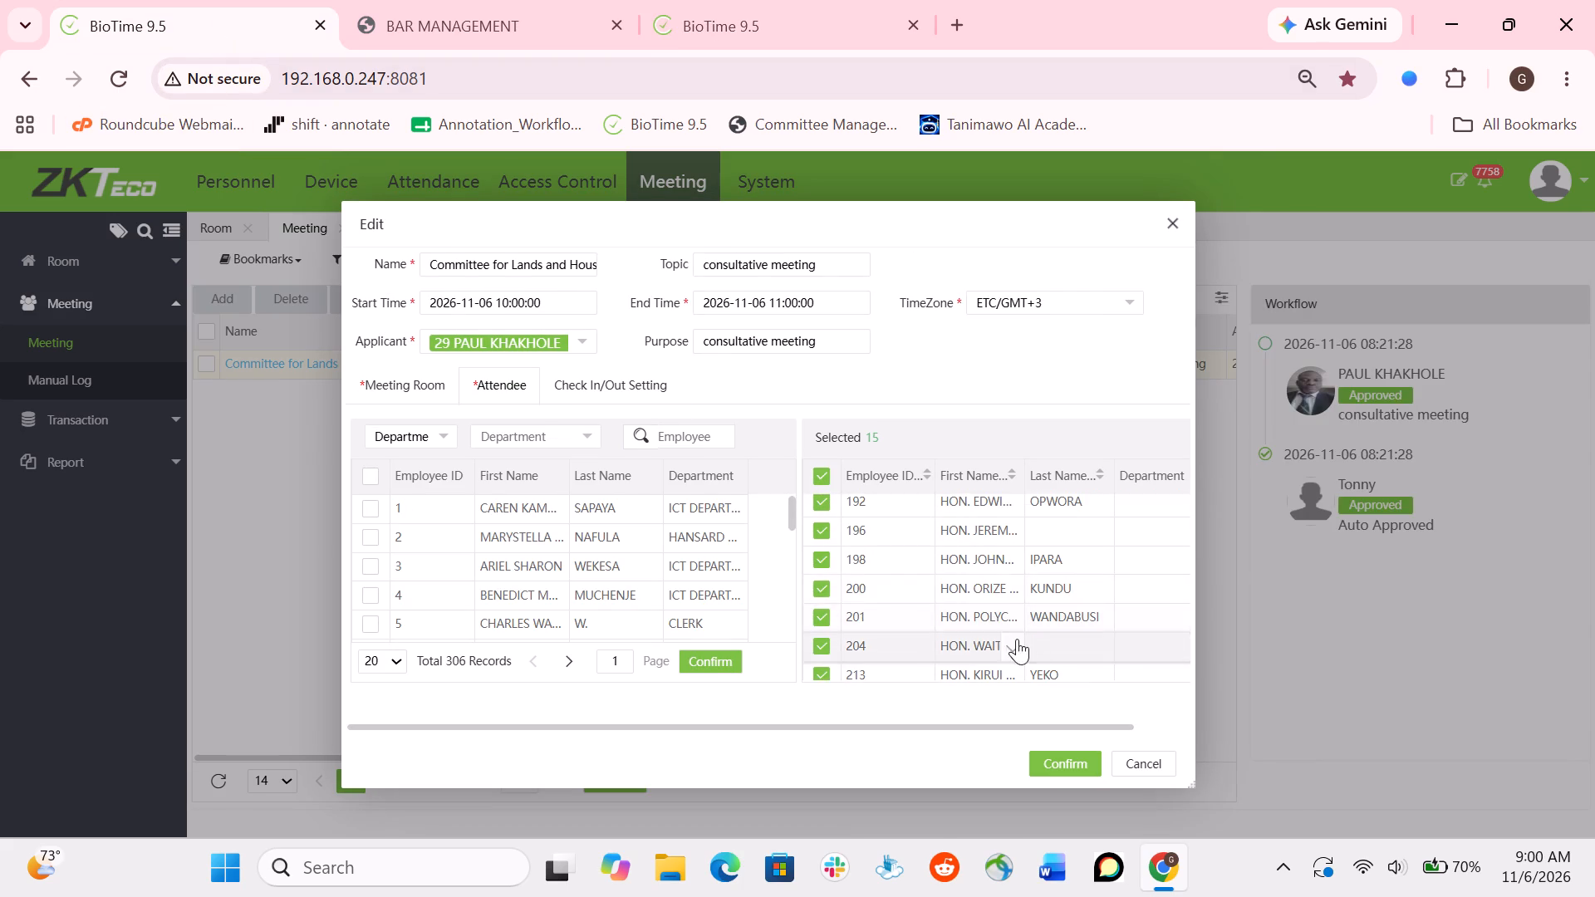
{"action": "left_click", "coordinate": [722, 17]}
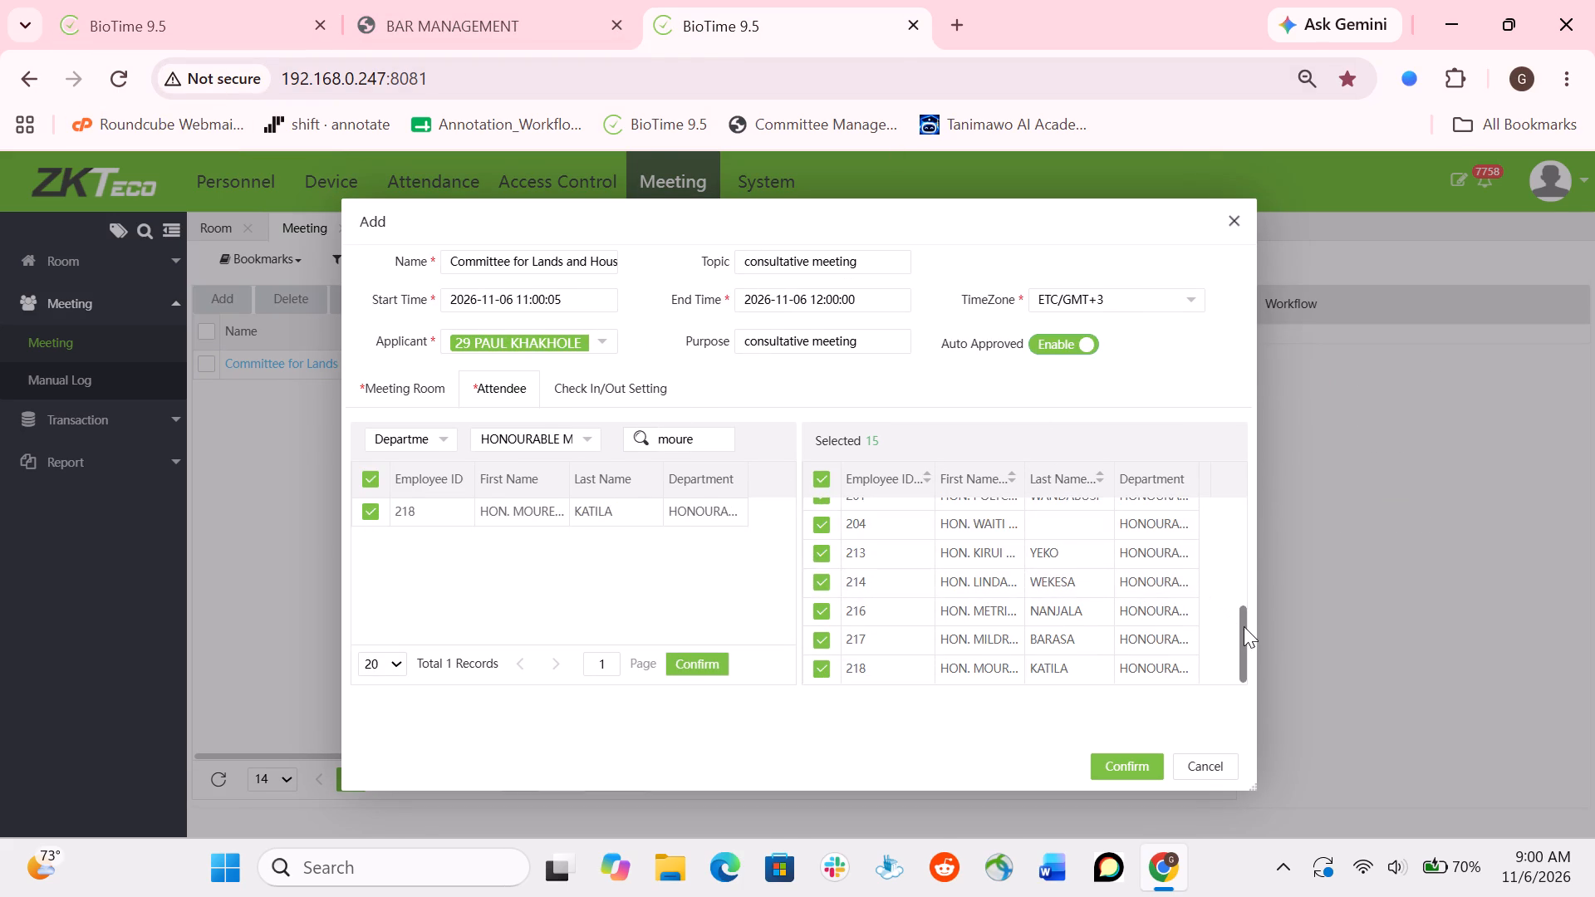
{"action": "left_click_drag", "start_coordinate": [1243, 626], "coordinate": [1243, 595]}
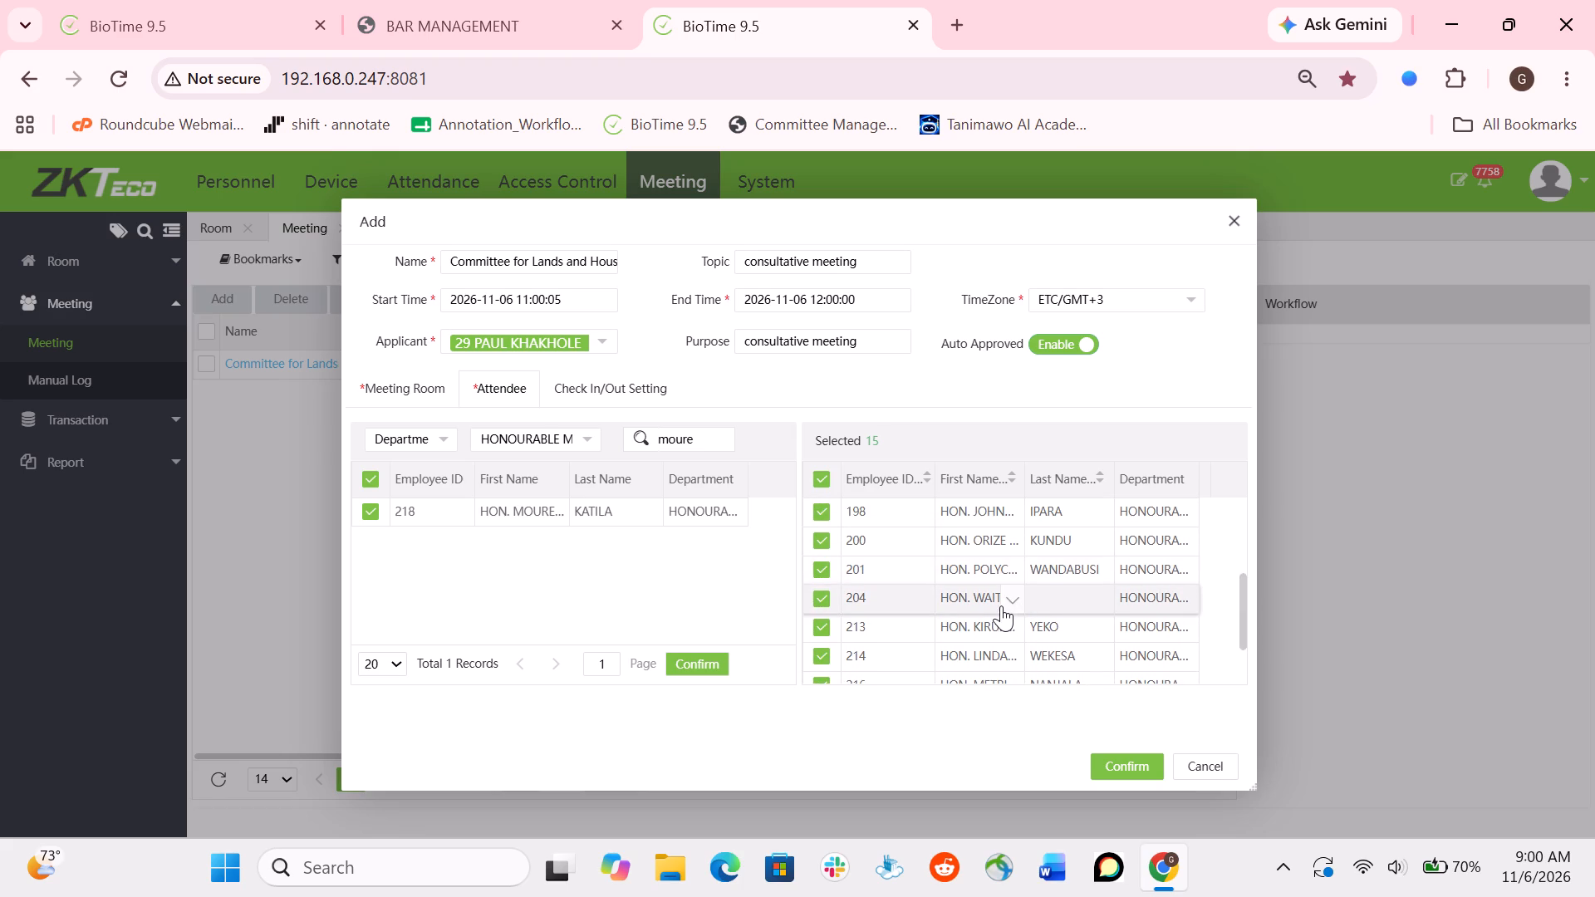
{"action": "left_click", "coordinate": [234, 25]}
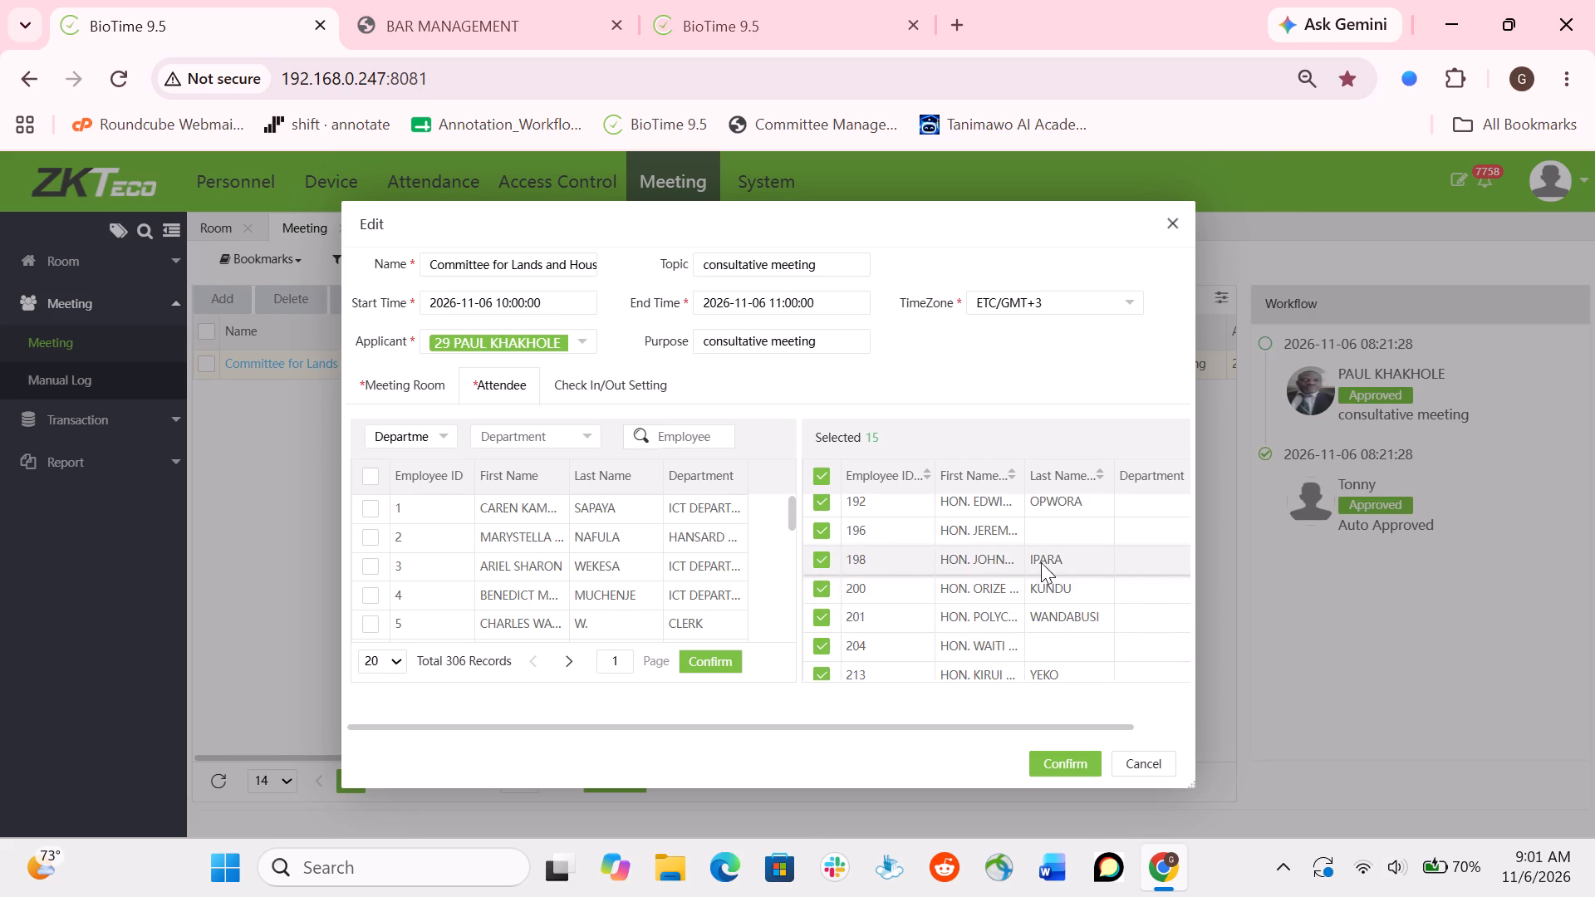
{"action": "left_click", "coordinate": [747, 25]}
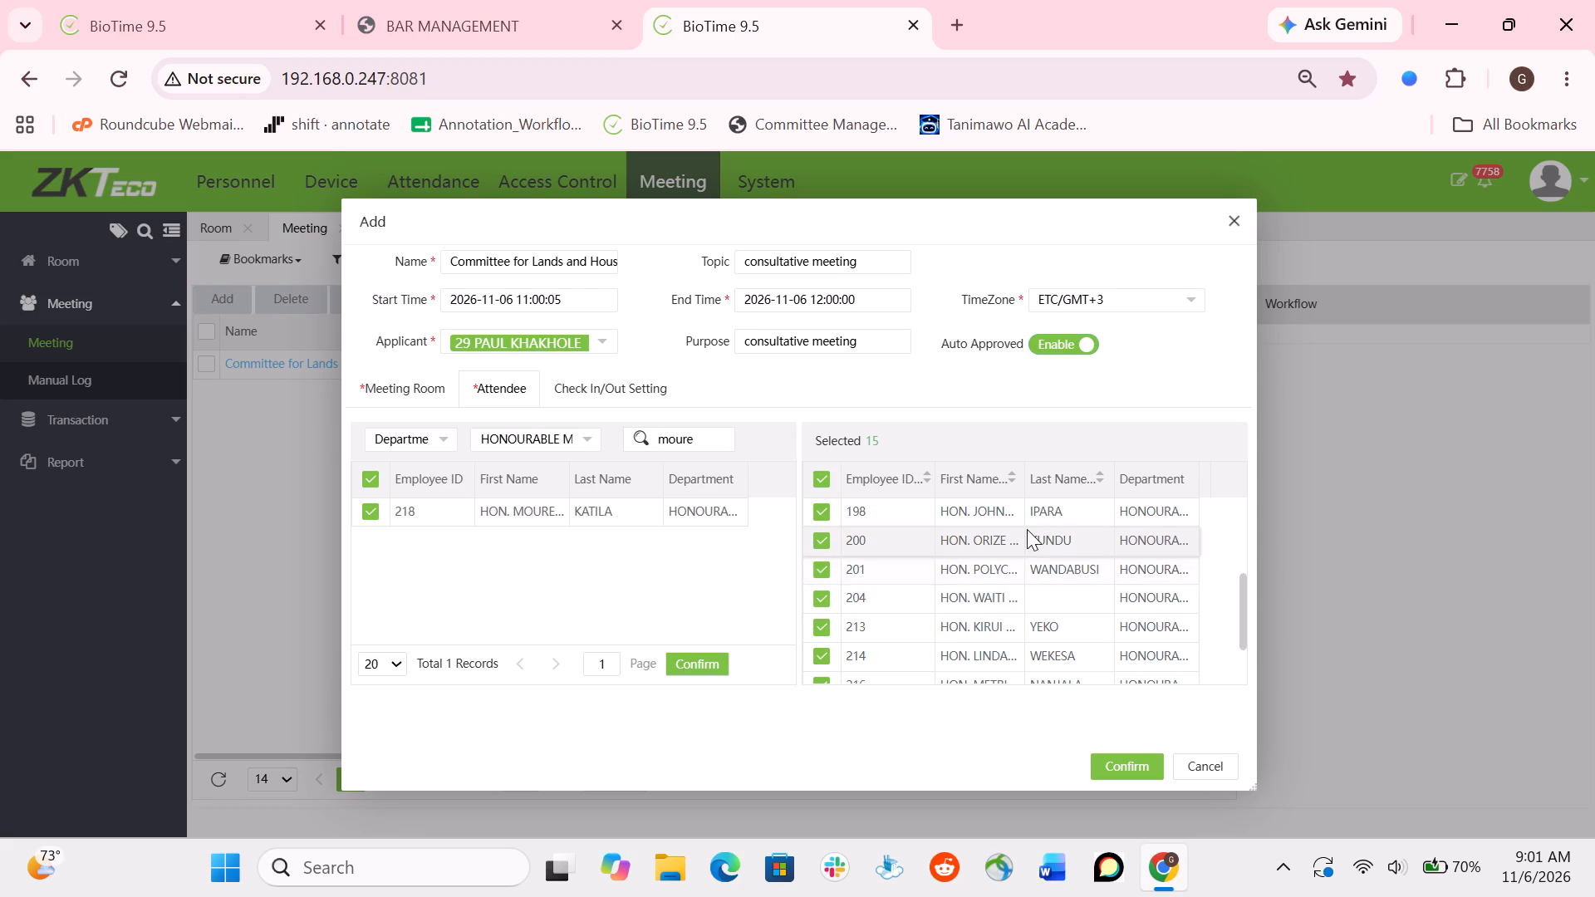
{"action": "left_click_drag", "start_coordinate": [1244, 588], "coordinate": [1247, 565]}
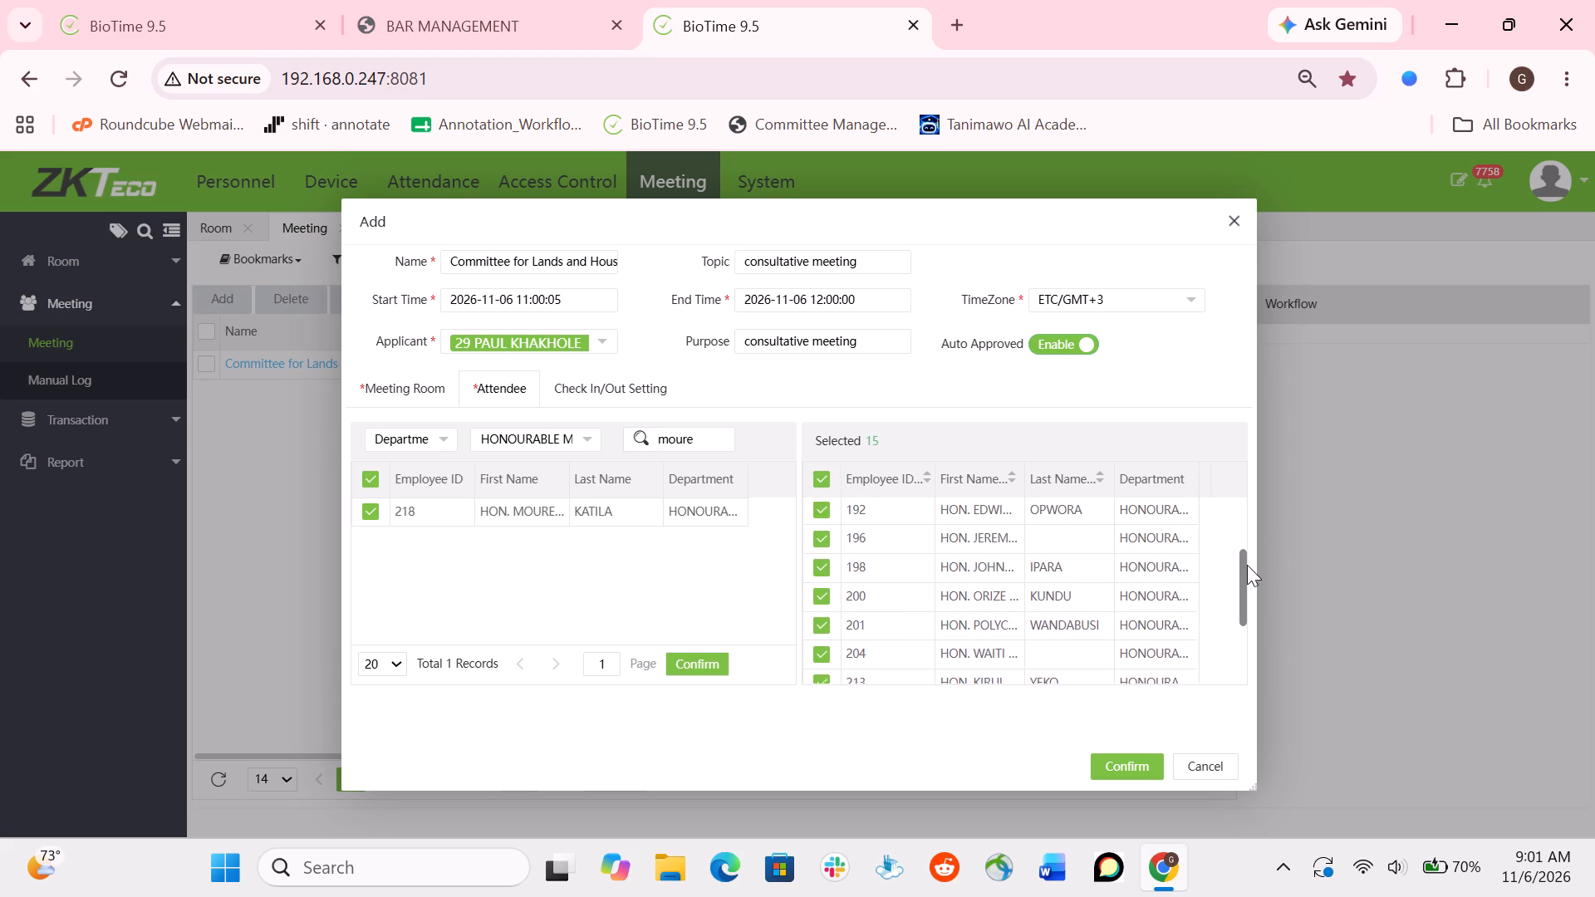
{"action": "left_click_drag", "start_coordinate": [1247, 565], "coordinate": [1250, 554]}
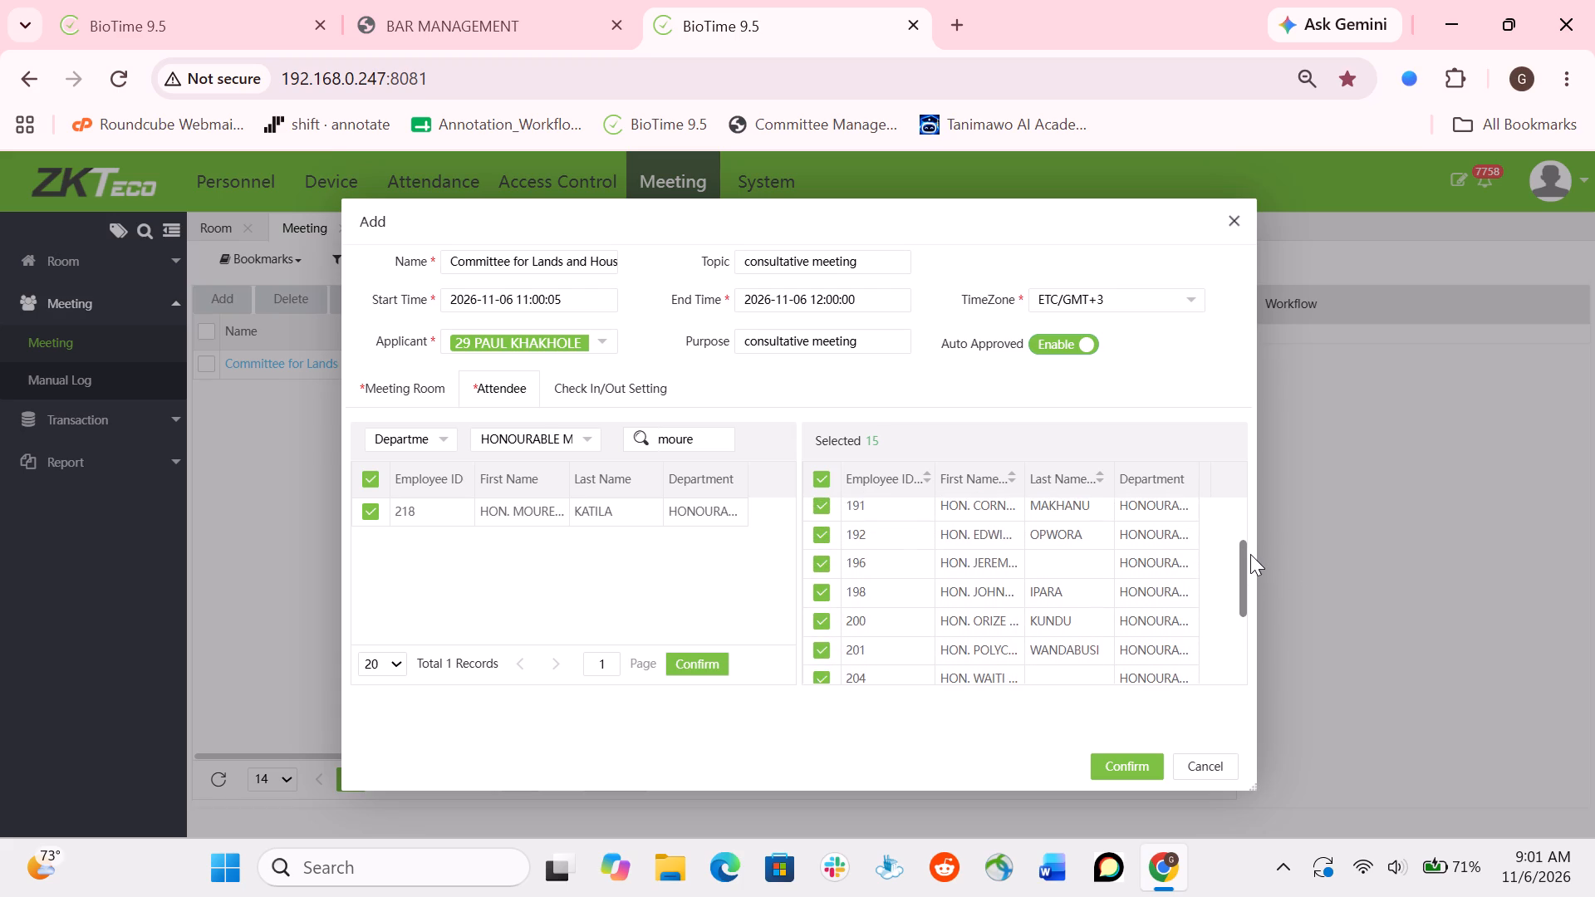
{"action": "left_click_drag", "start_coordinate": [1250, 554], "coordinate": [1267, 462]}
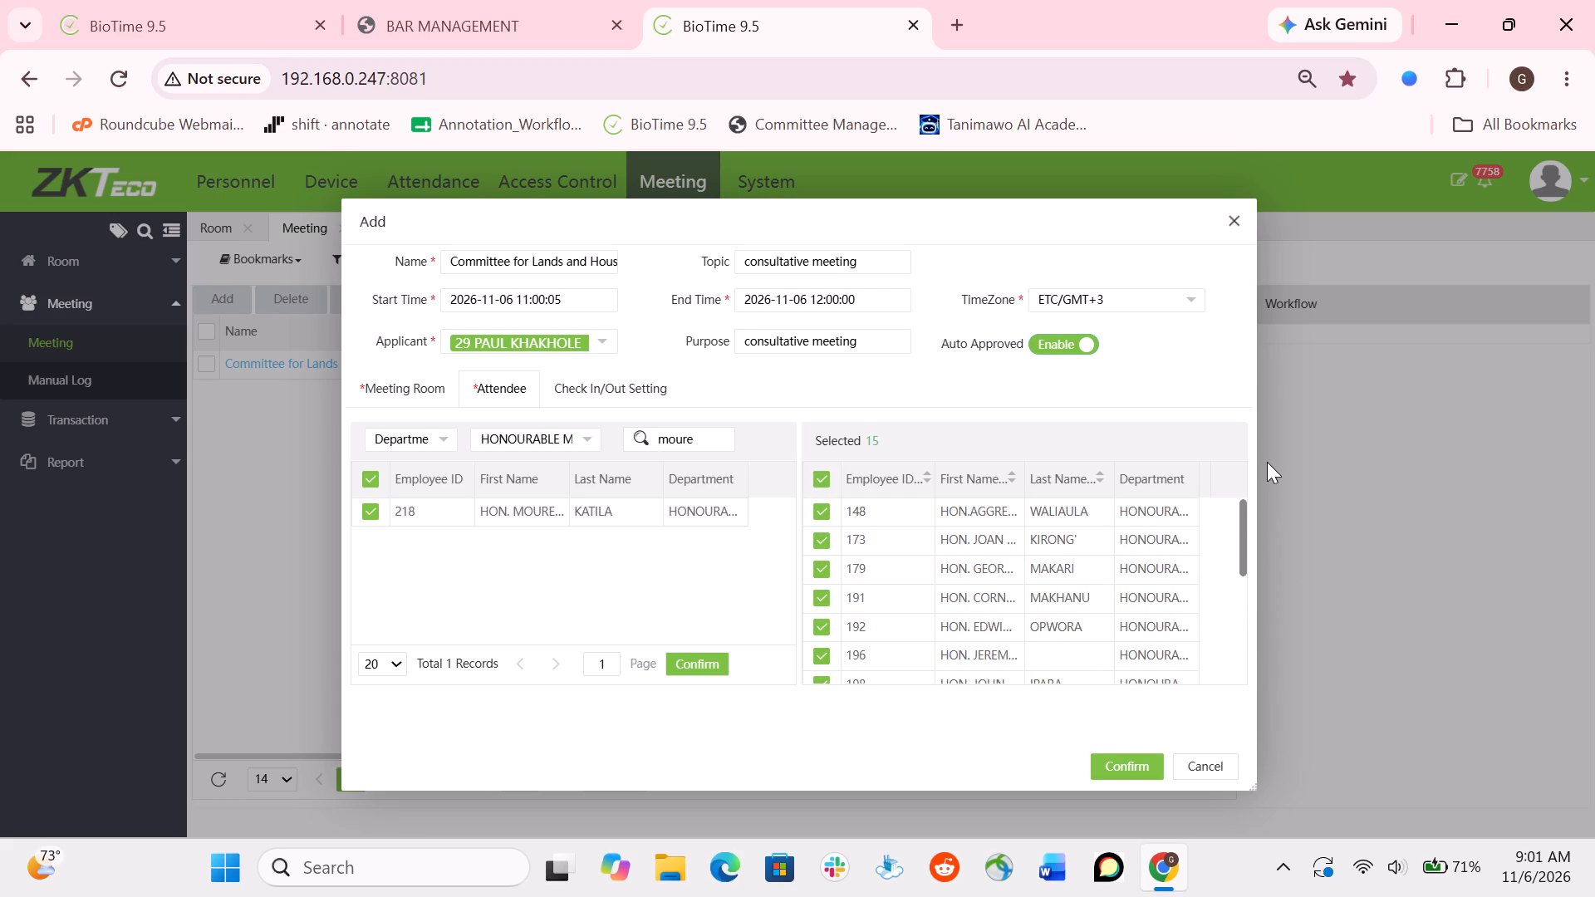
{"action": "left_click_drag", "start_coordinate": [1267, 462], "coordinate": [1267, 450]}
{"action": "left_click", "coordinate": [209, 28]}
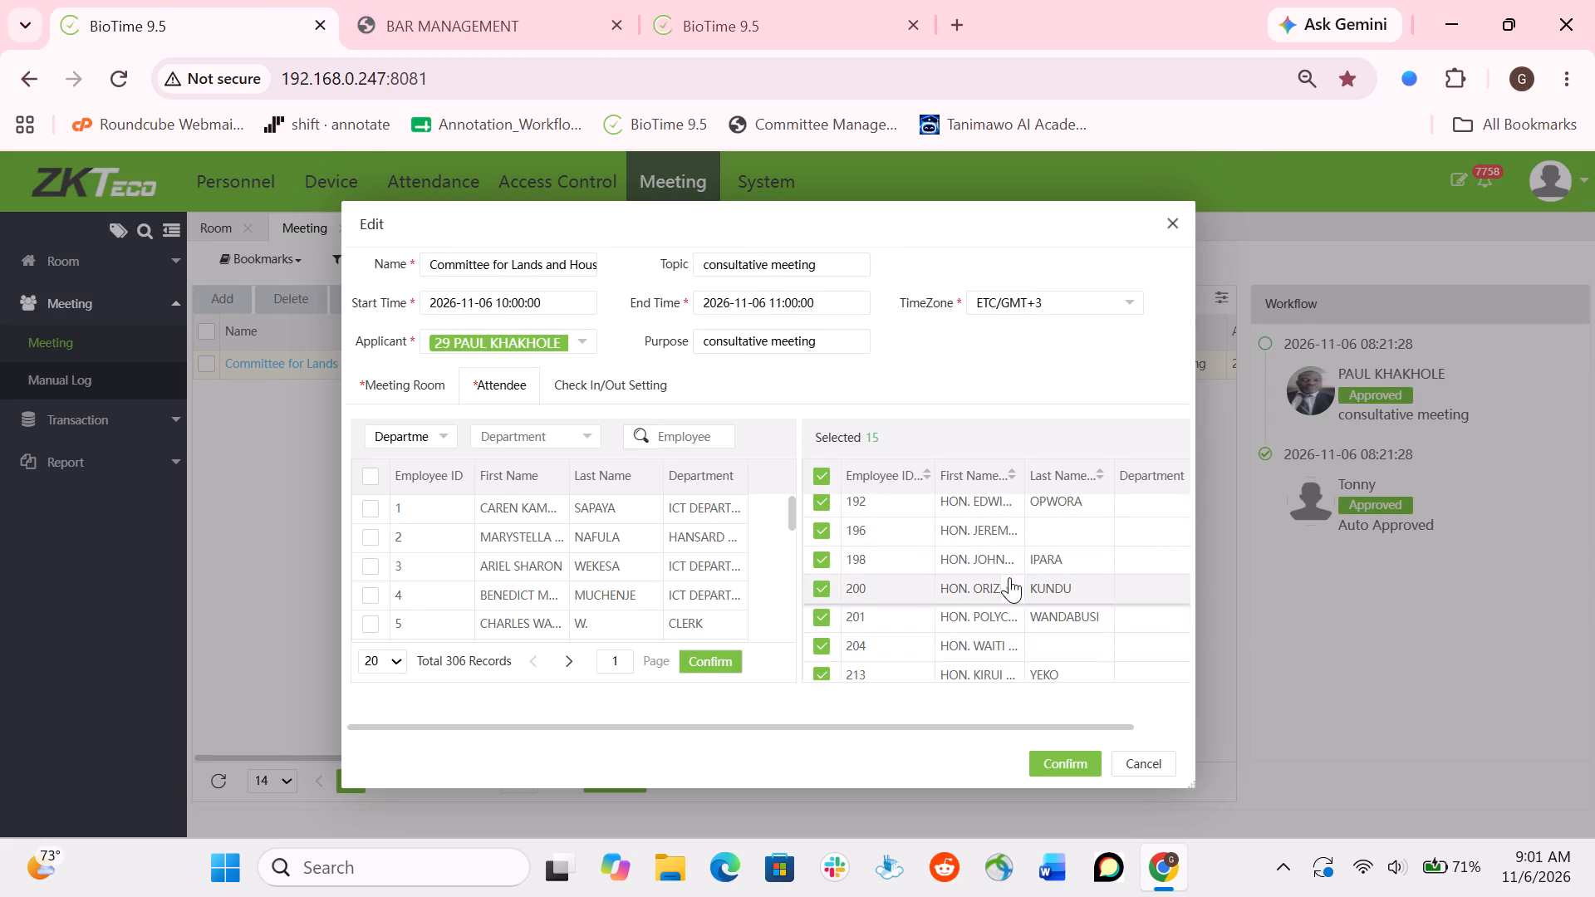
{"action": "scroll", "coordinate": [1072, 532], "scroll_direction": "up", "scroll_amount": 1}
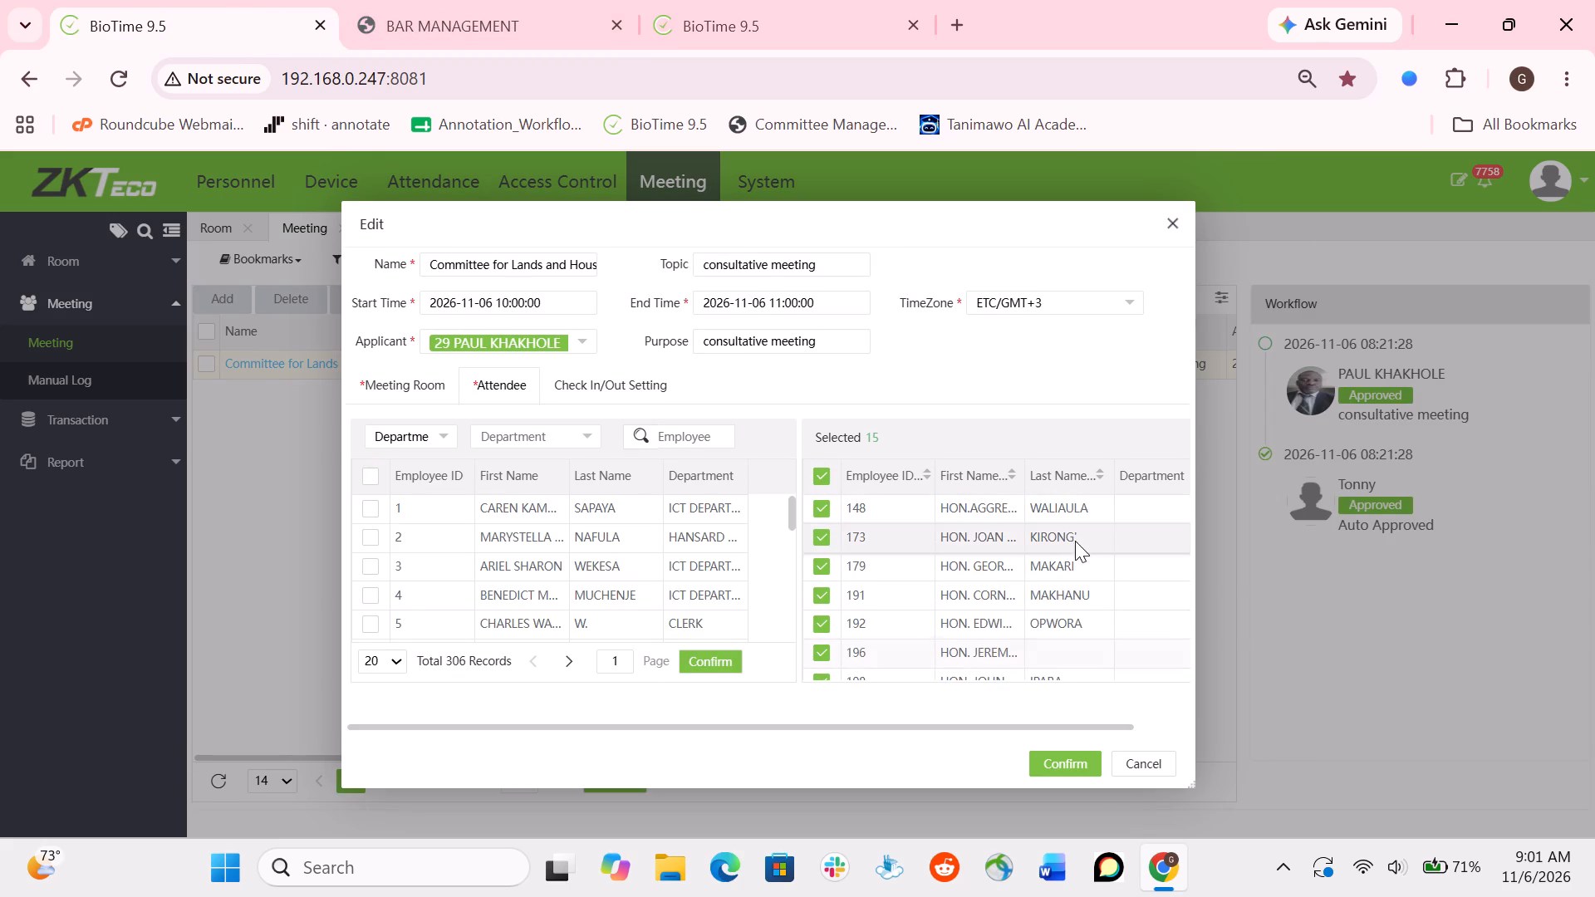
{"action": "scroll", "coordinate": [1076, 632], "scroll_direction": "up", "scroll_amount": 1}
{"action": "left_click", "coordinate": [719, 22]}
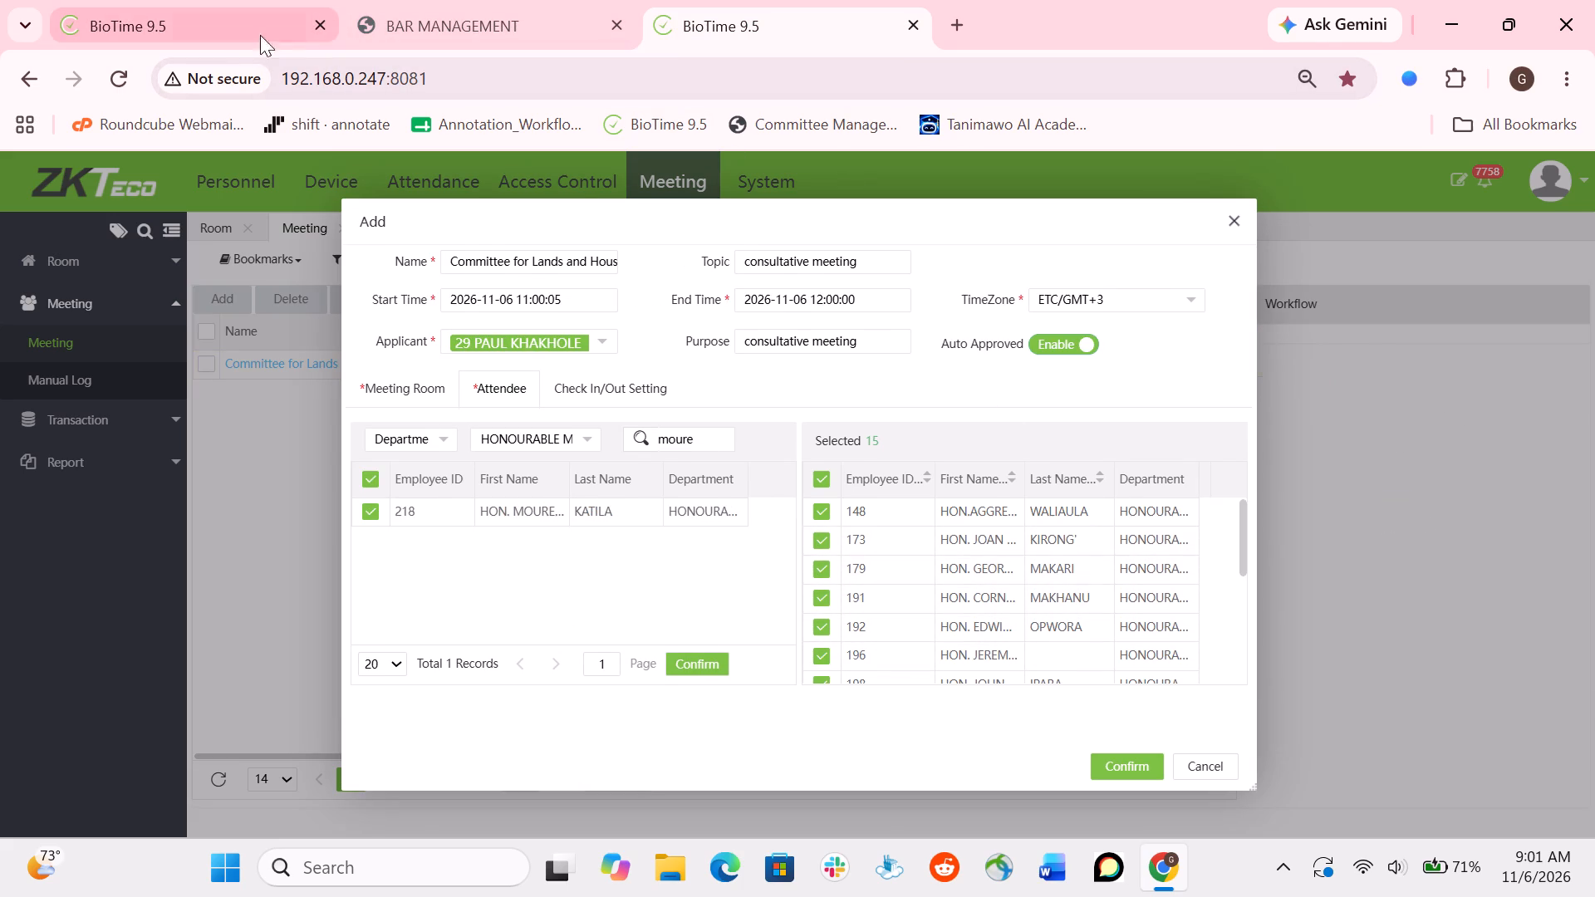
{"action": "left_click", "coordinate": [230, 32]}
{"action": "scroll", "coordinate": [1094, 530], "scroll_direction": "up", "scroll_amount": 3}
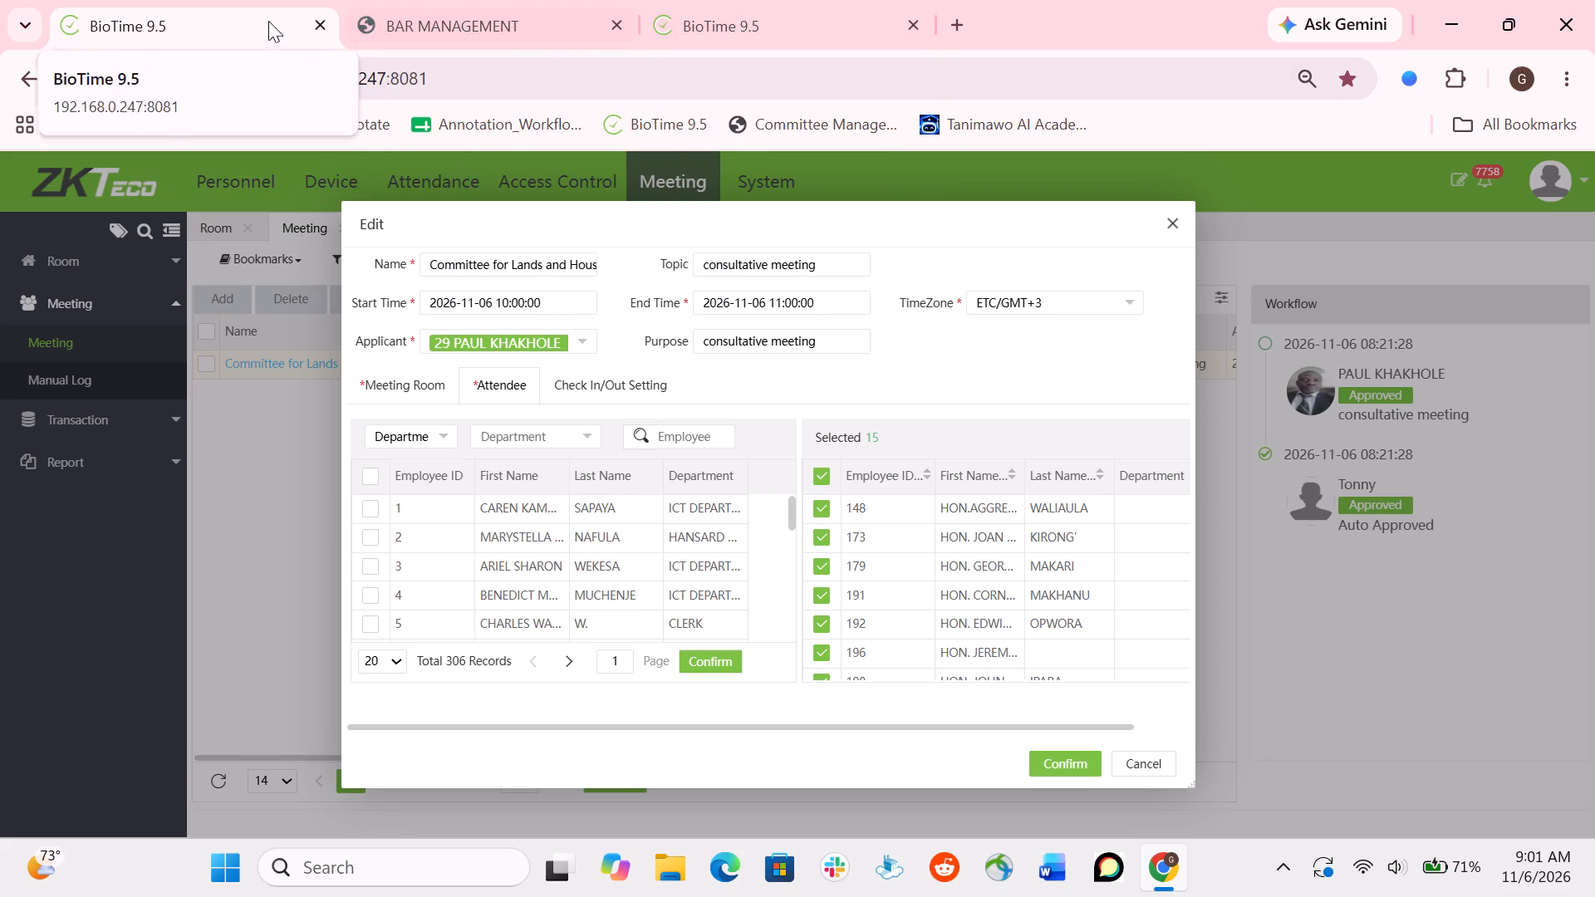
Require check-in for the new Committee for Lands and Housing meeting.
{"action": "left_click", "coordinate": [784, 27]}
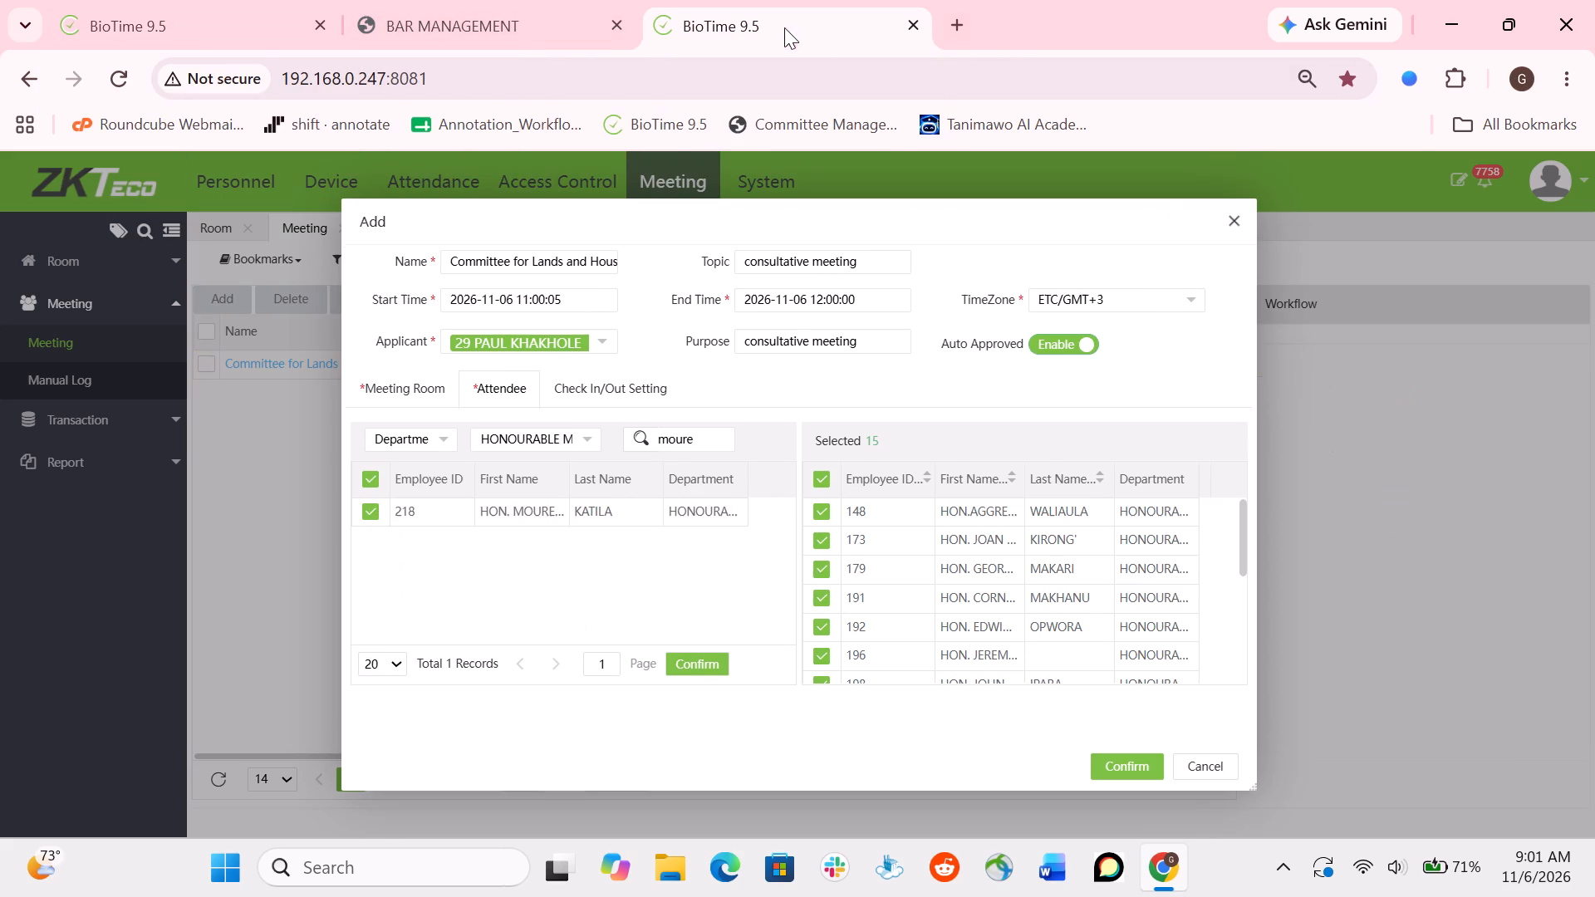
{"action": "left_click", "coordinate": [766, 31]}
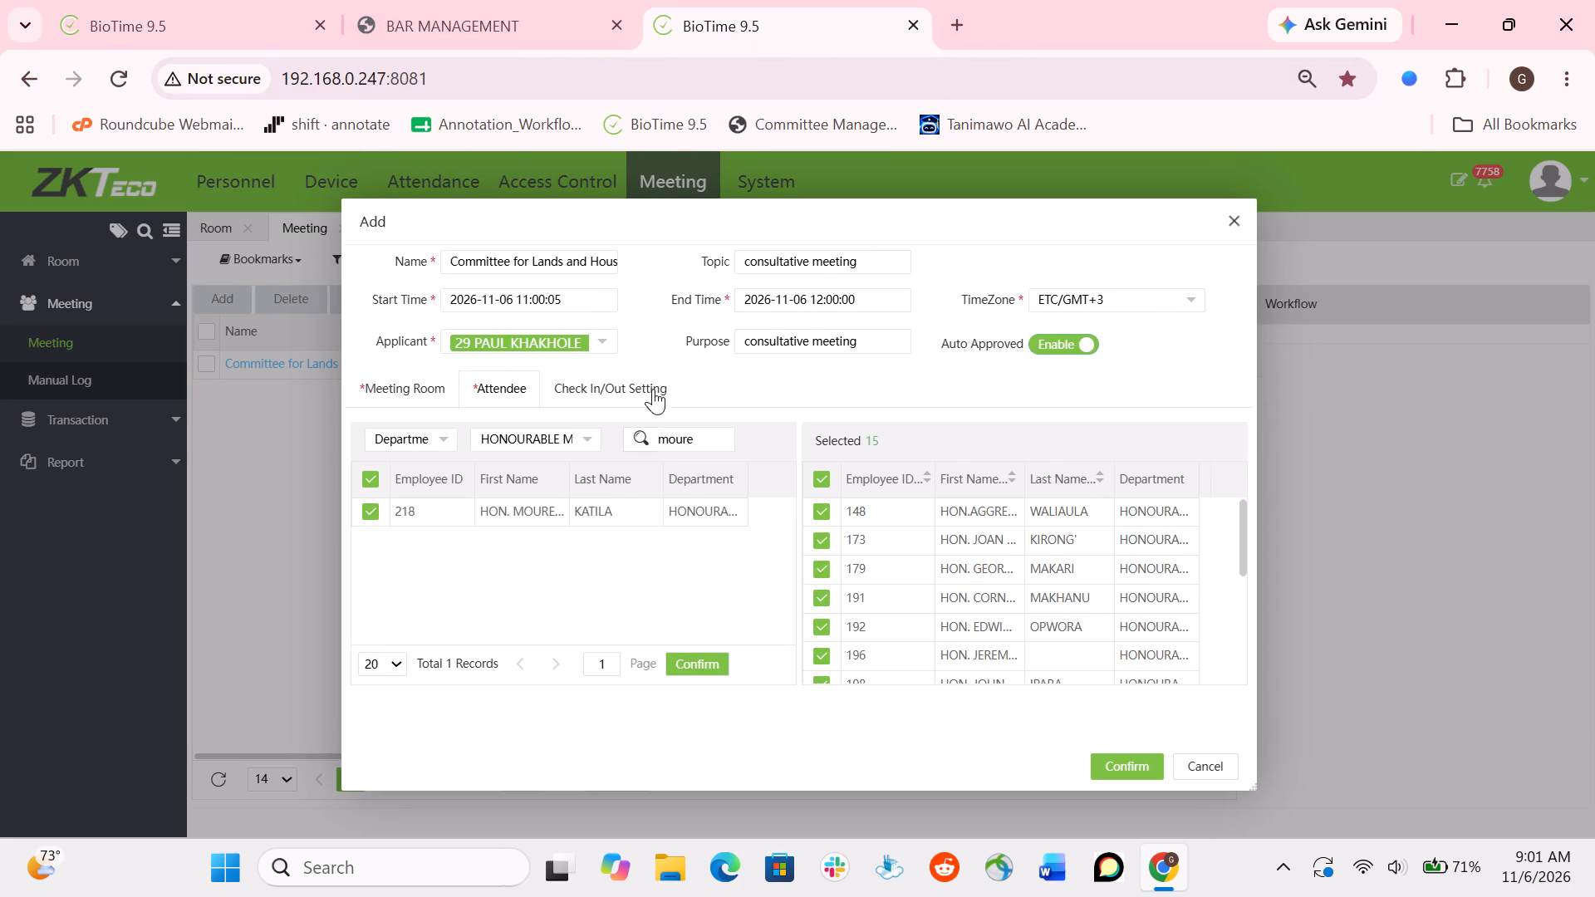
{"action": "left_click", "coordinate": [643, 383]}
{"action": "left_click", "coordinate": [529, 439]}
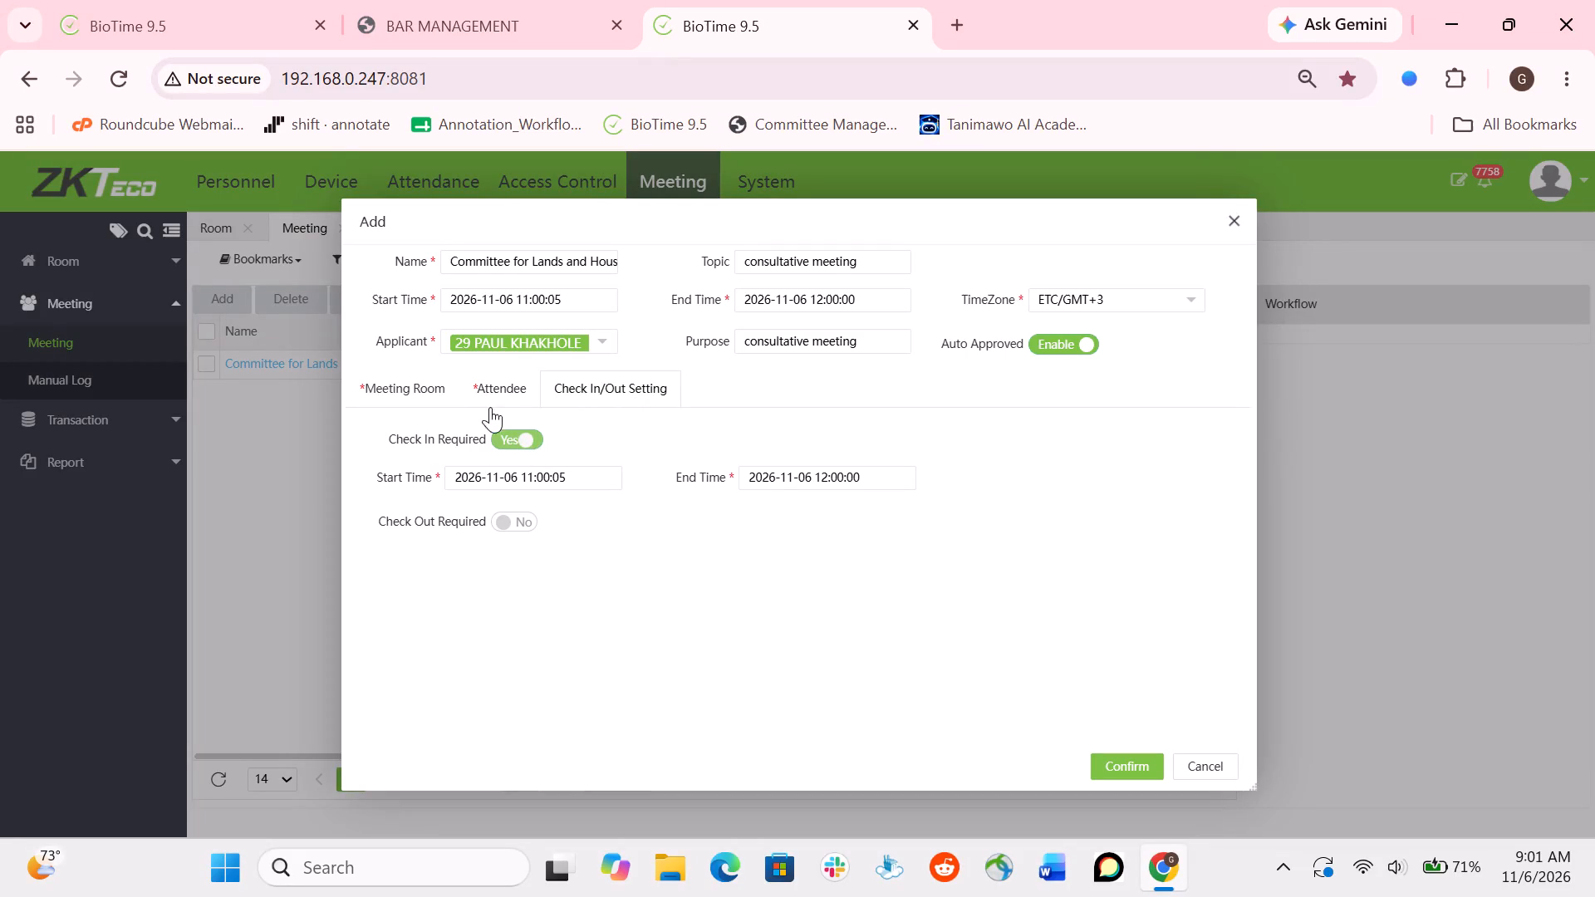
Check the new meeting's attendees, check-in settings and room against the existing meeting, and save the new meeting.
{"action": "left_click", "coordinate": [502, 383]}
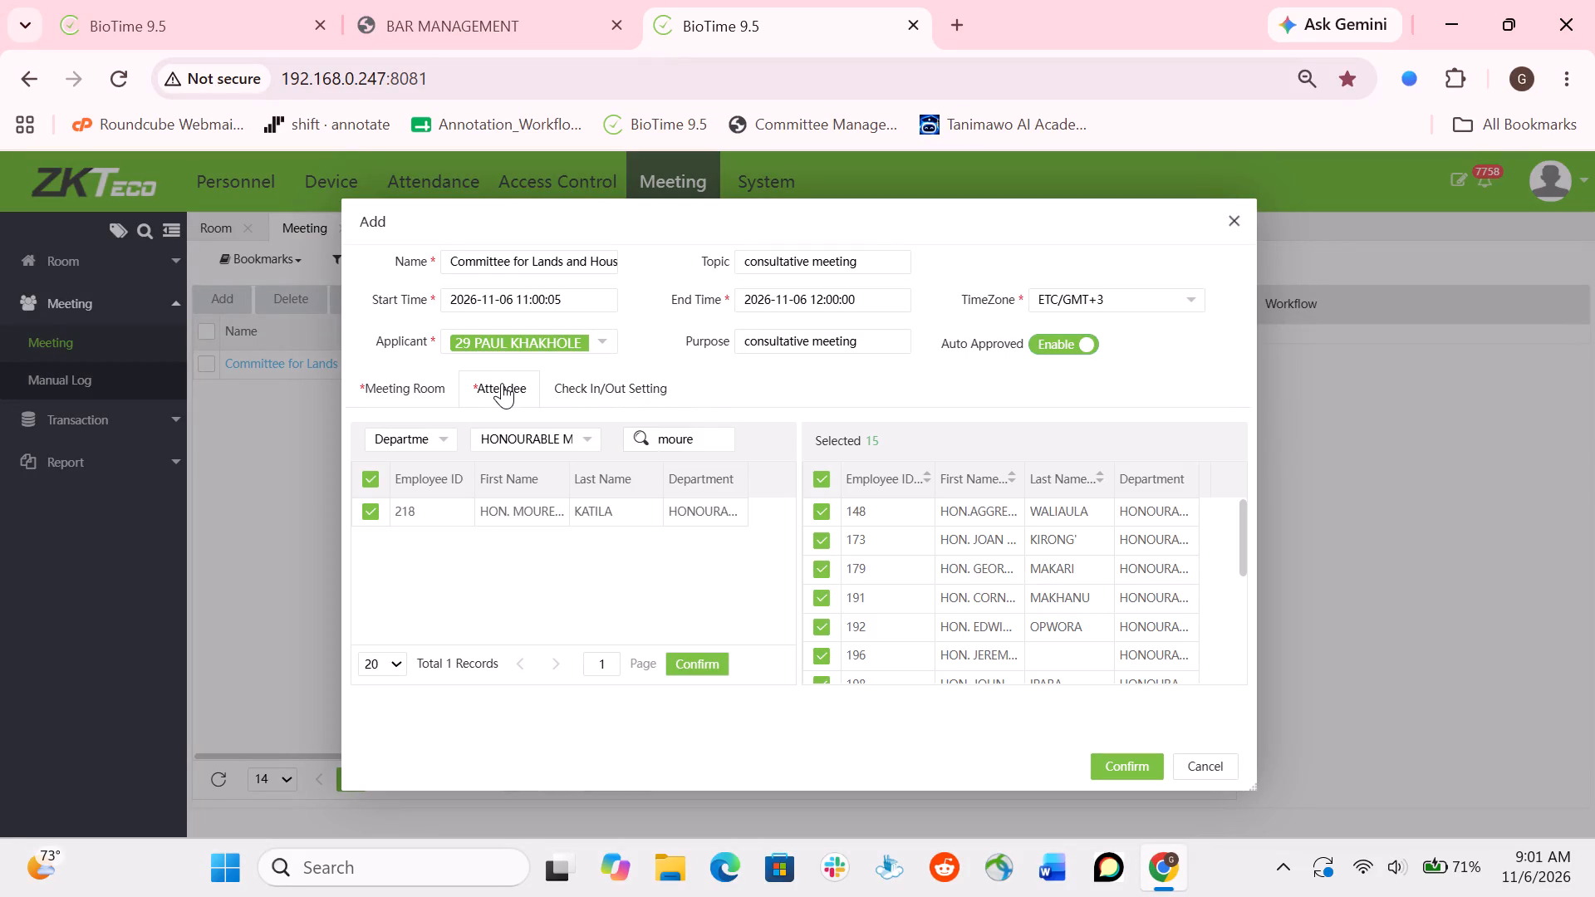
{"action": "left_click", "coordinate": [606, 385]}
{"action": "left_click", "coordinate": [425, 379]}
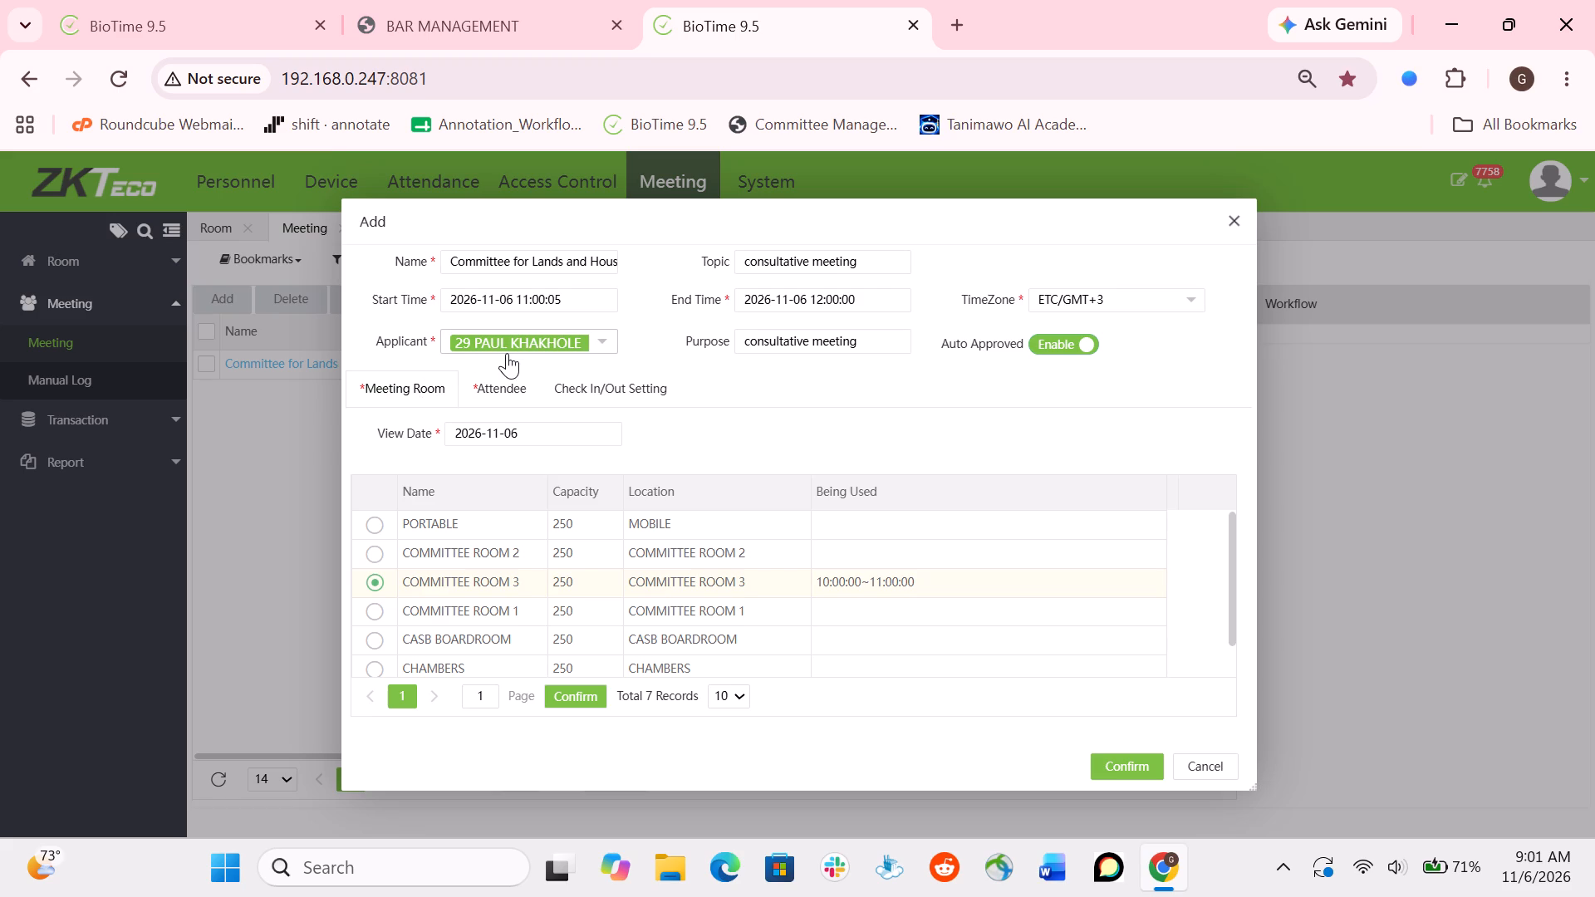
{"action": "left_click", "coordinate": [205, 29]}
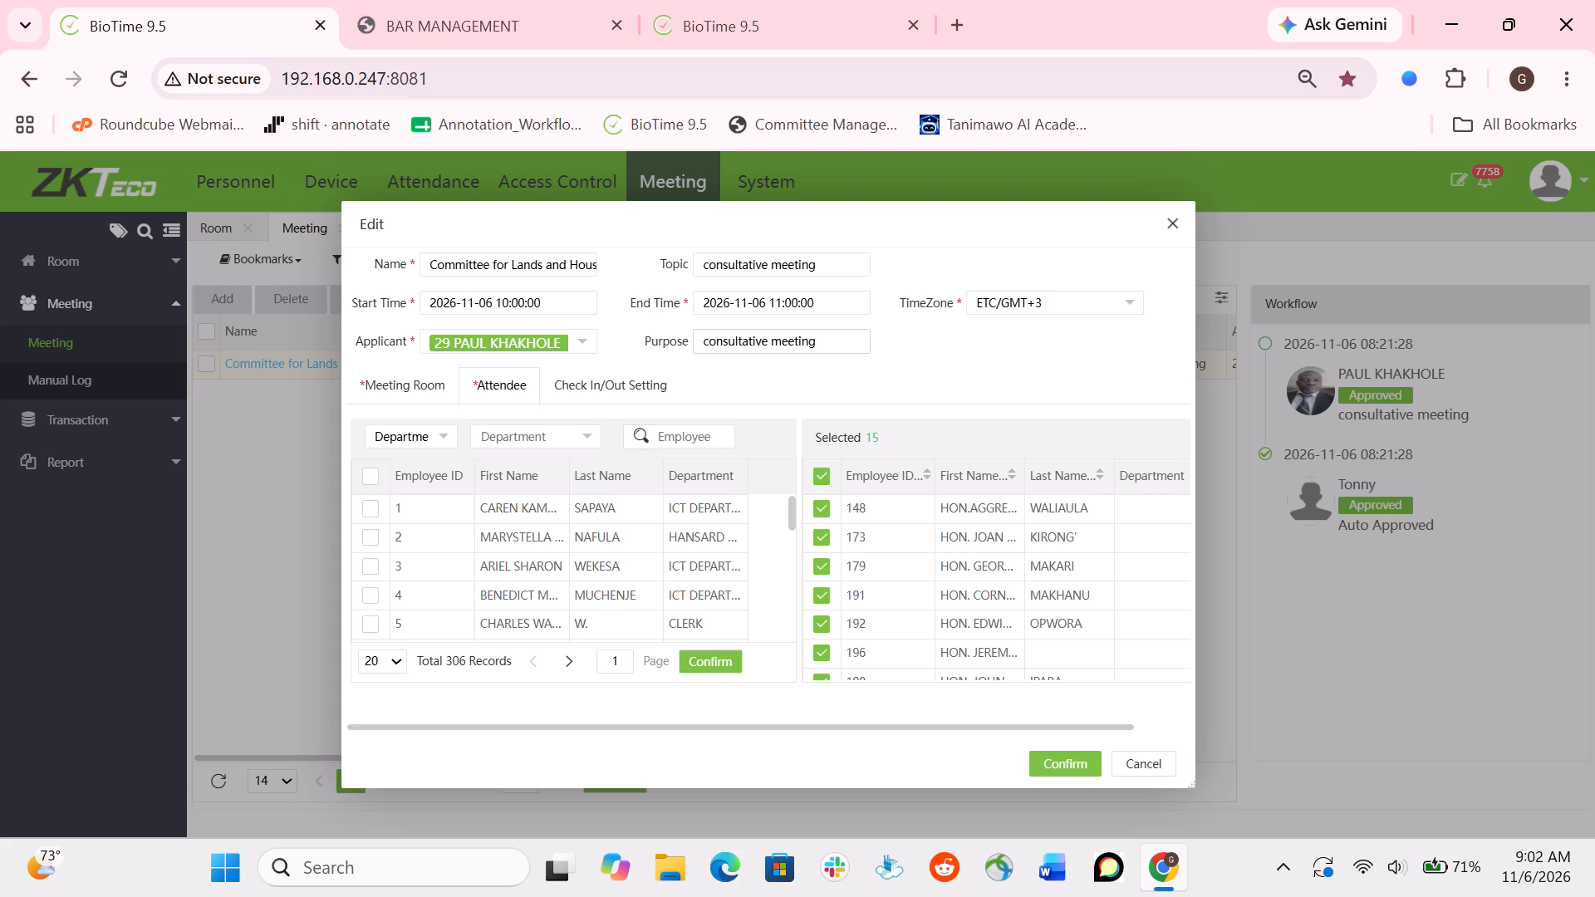
{"action": "left_click", "coordinate": [412, 383]}
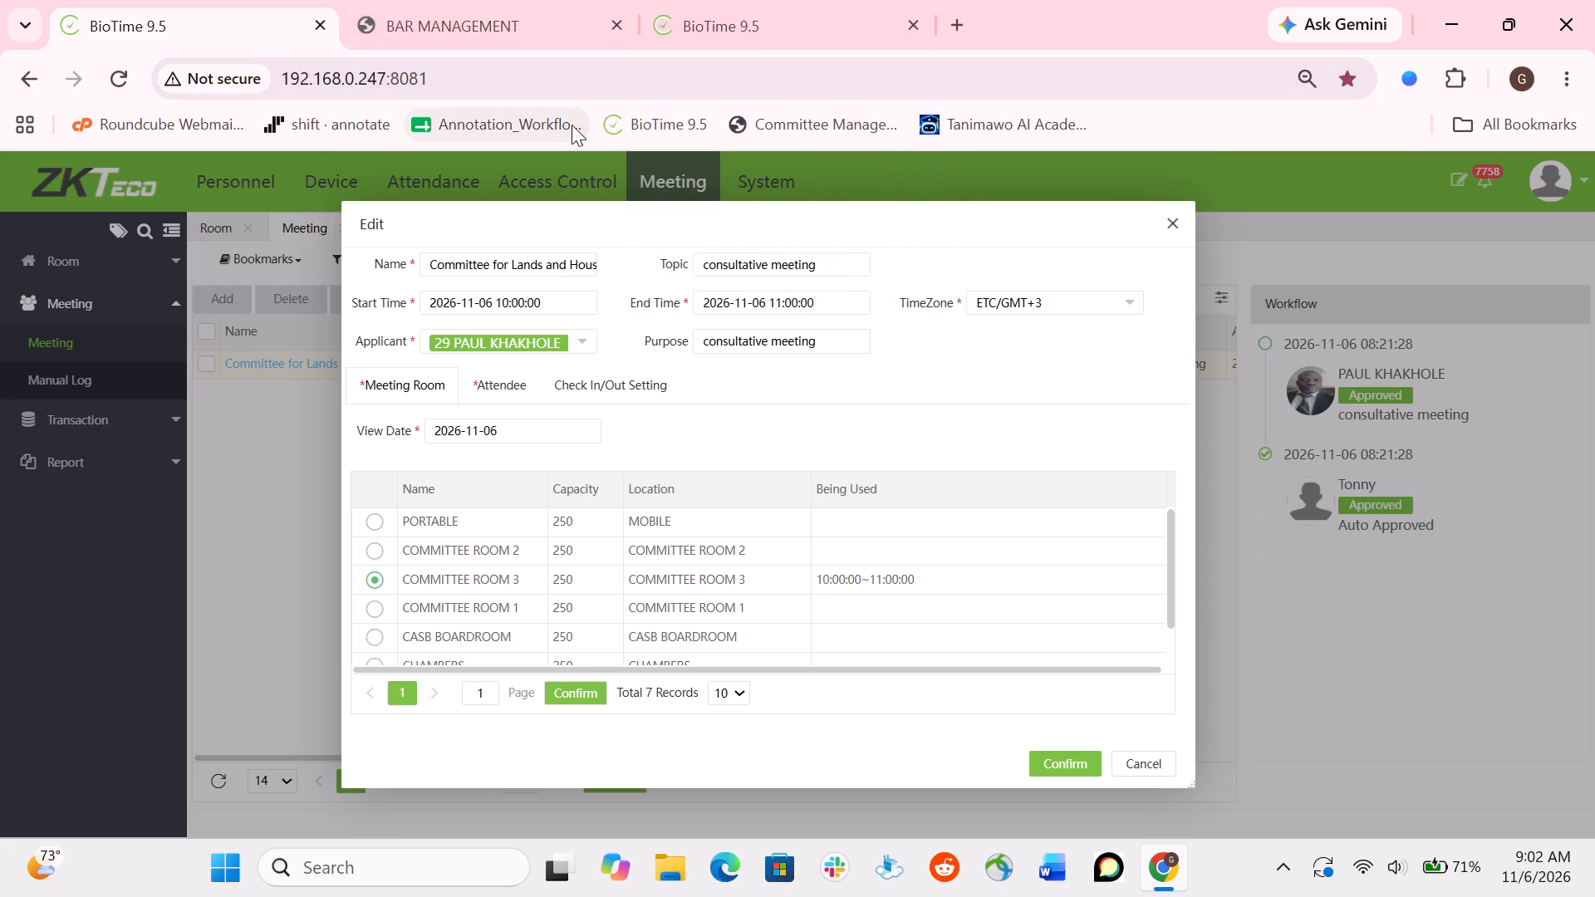
{"action": "left_click", "coordinate": [714, 31]}
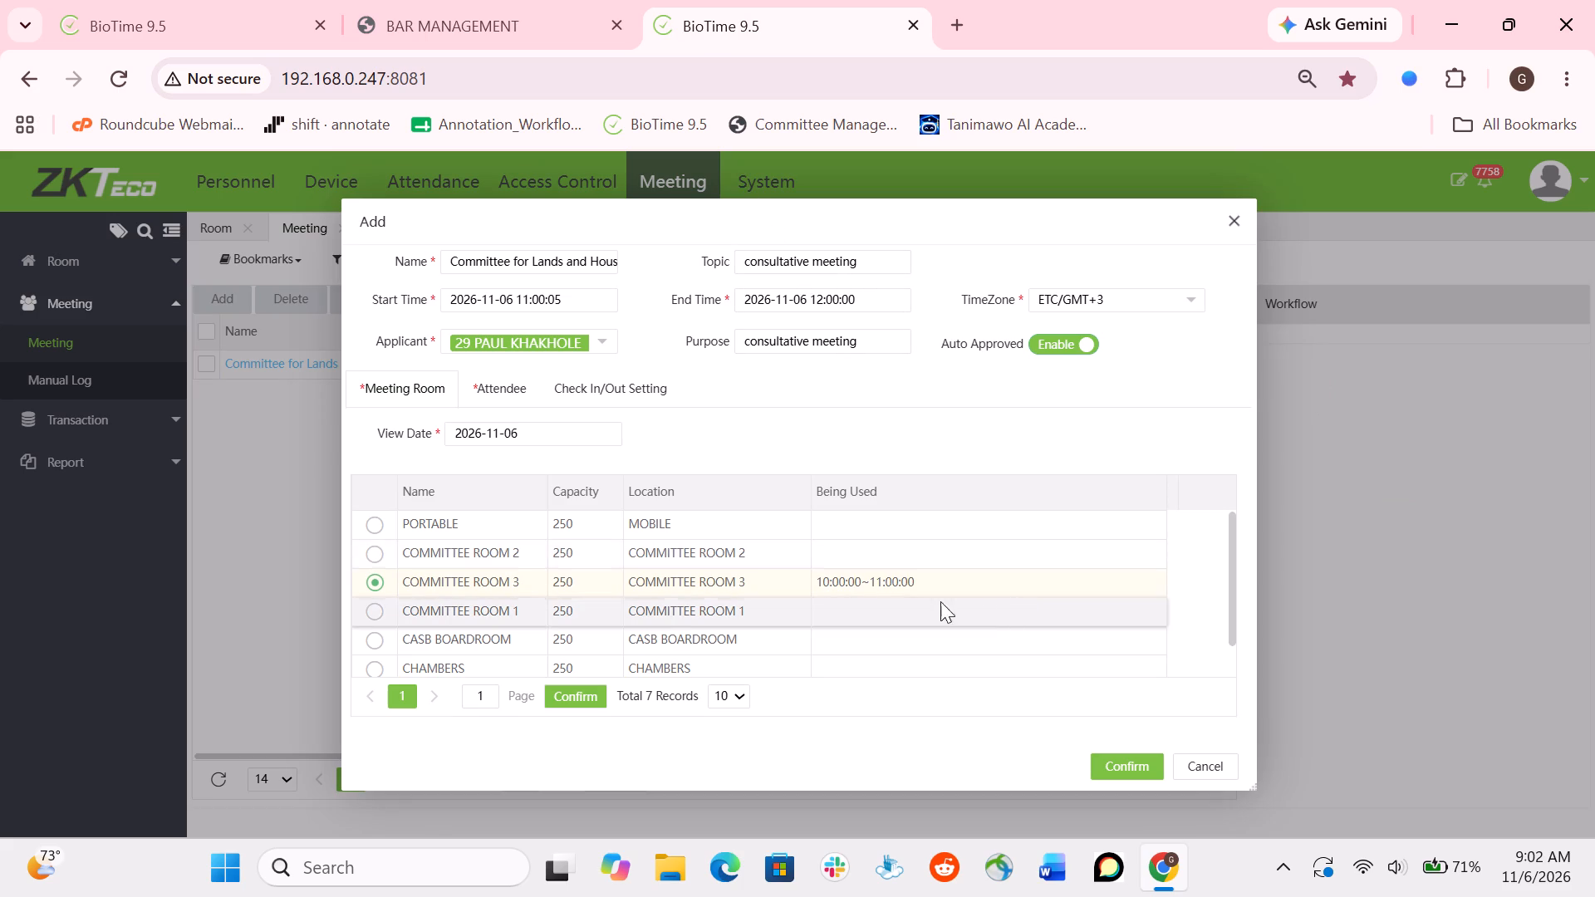
{"action": "left_click", "coordinate": [648, 390]}
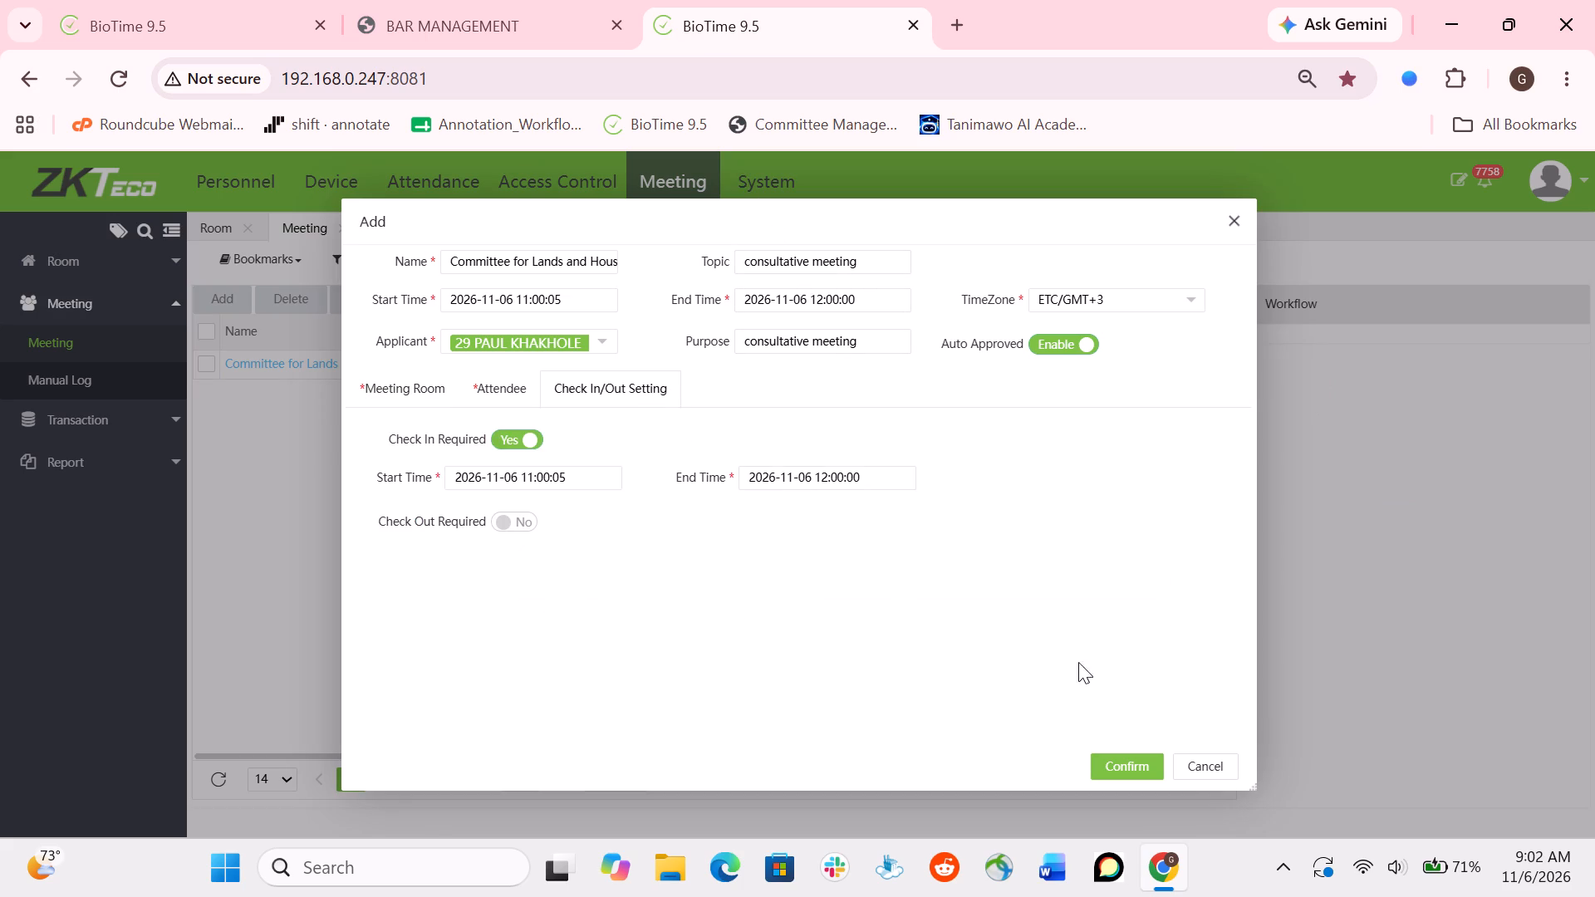
{"action": "left_click", "coordinate": [1117, 765]}
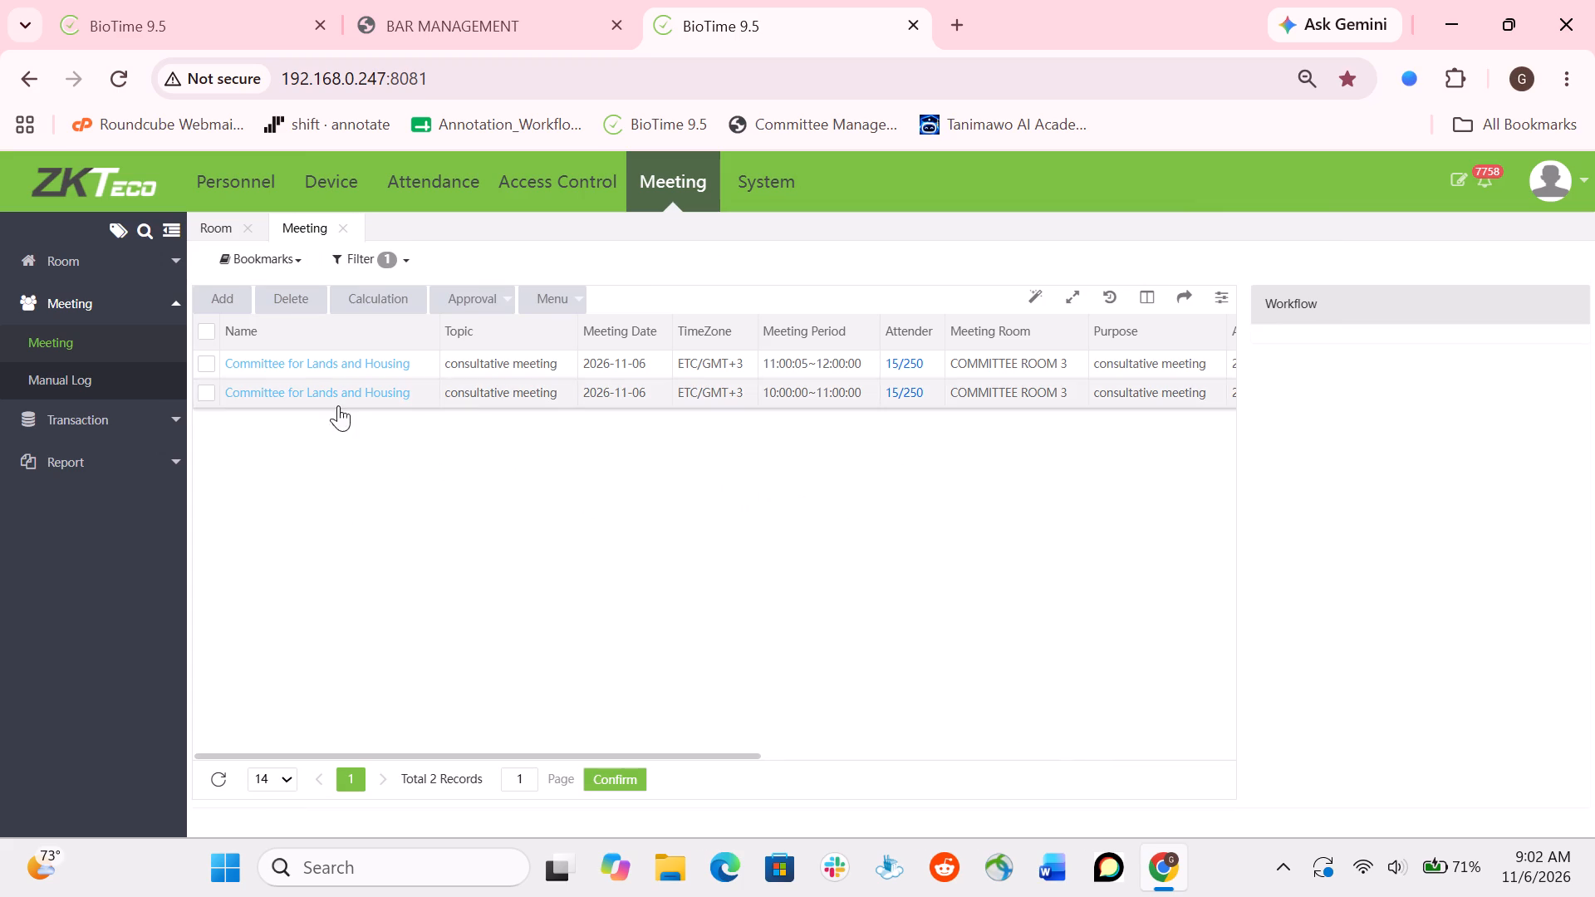
Sync the new 11:00:05–12:00:00 Committee for Lands and Housing meeting to the meeting room devices.
{"action": "left_click", "coordinate": [210, 368]}
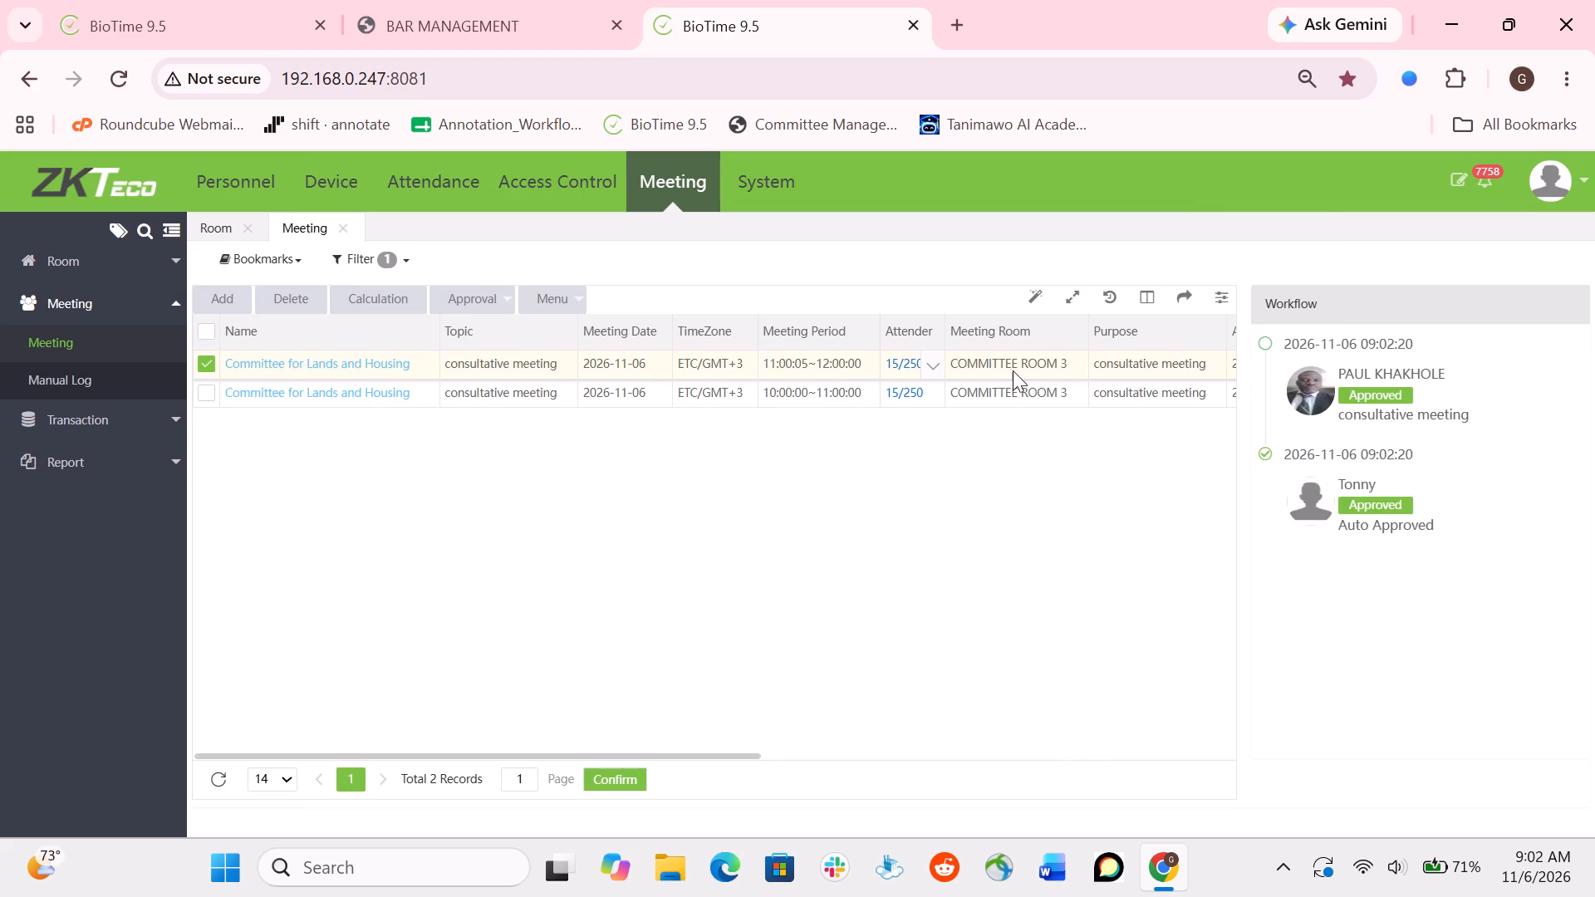
{"action": "left_click", "coordinate": [576, 300]}
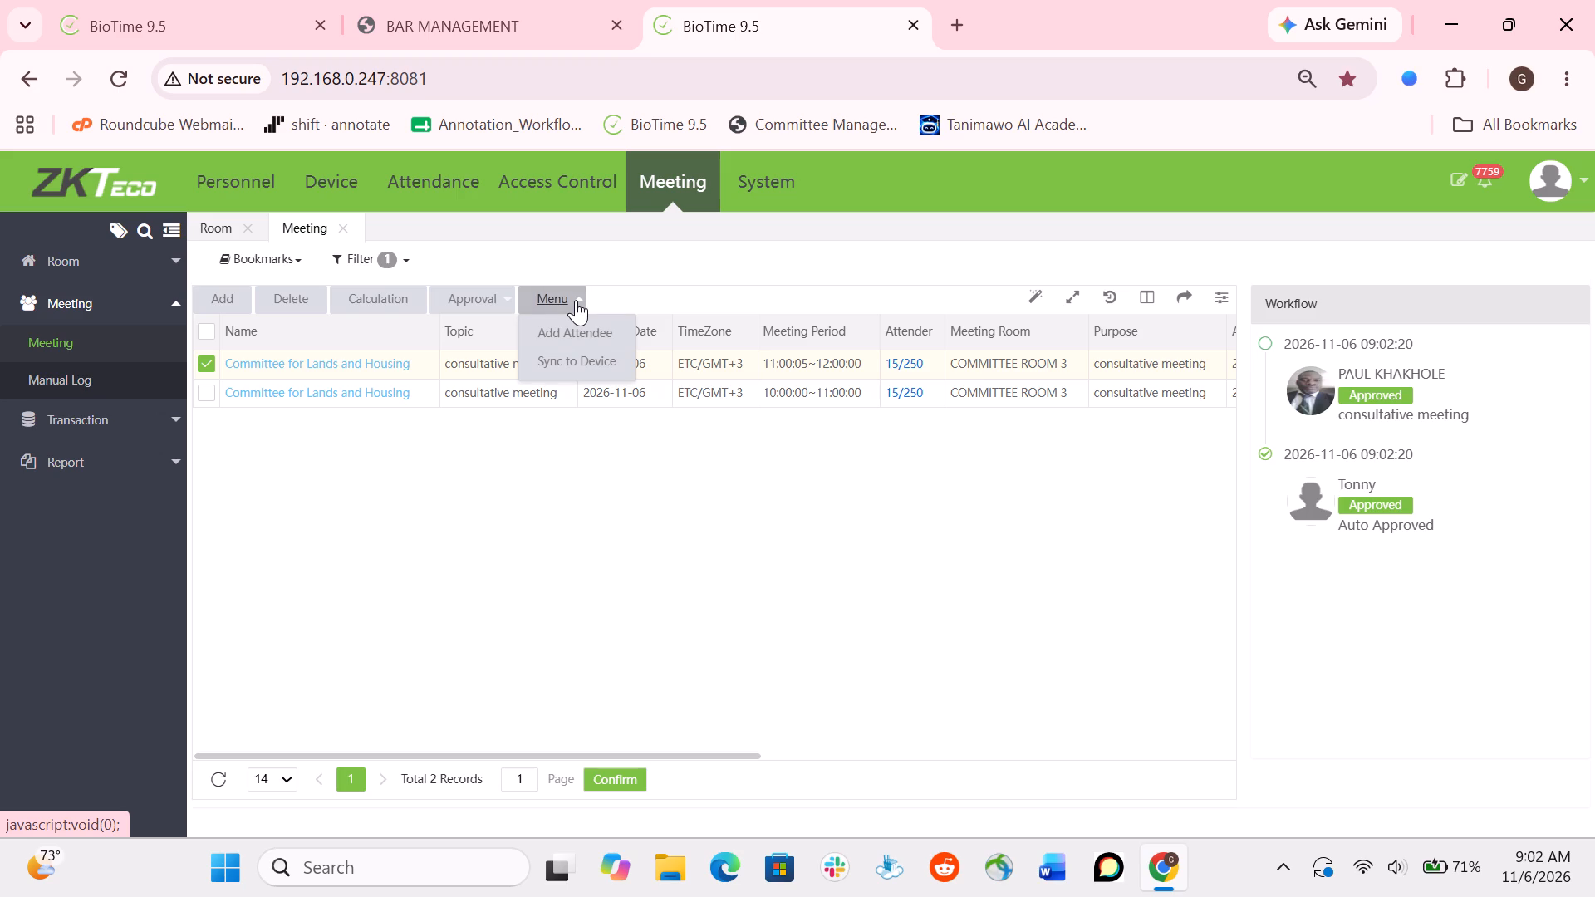
{"action": "left_click", "coordinate": [578, 357]}
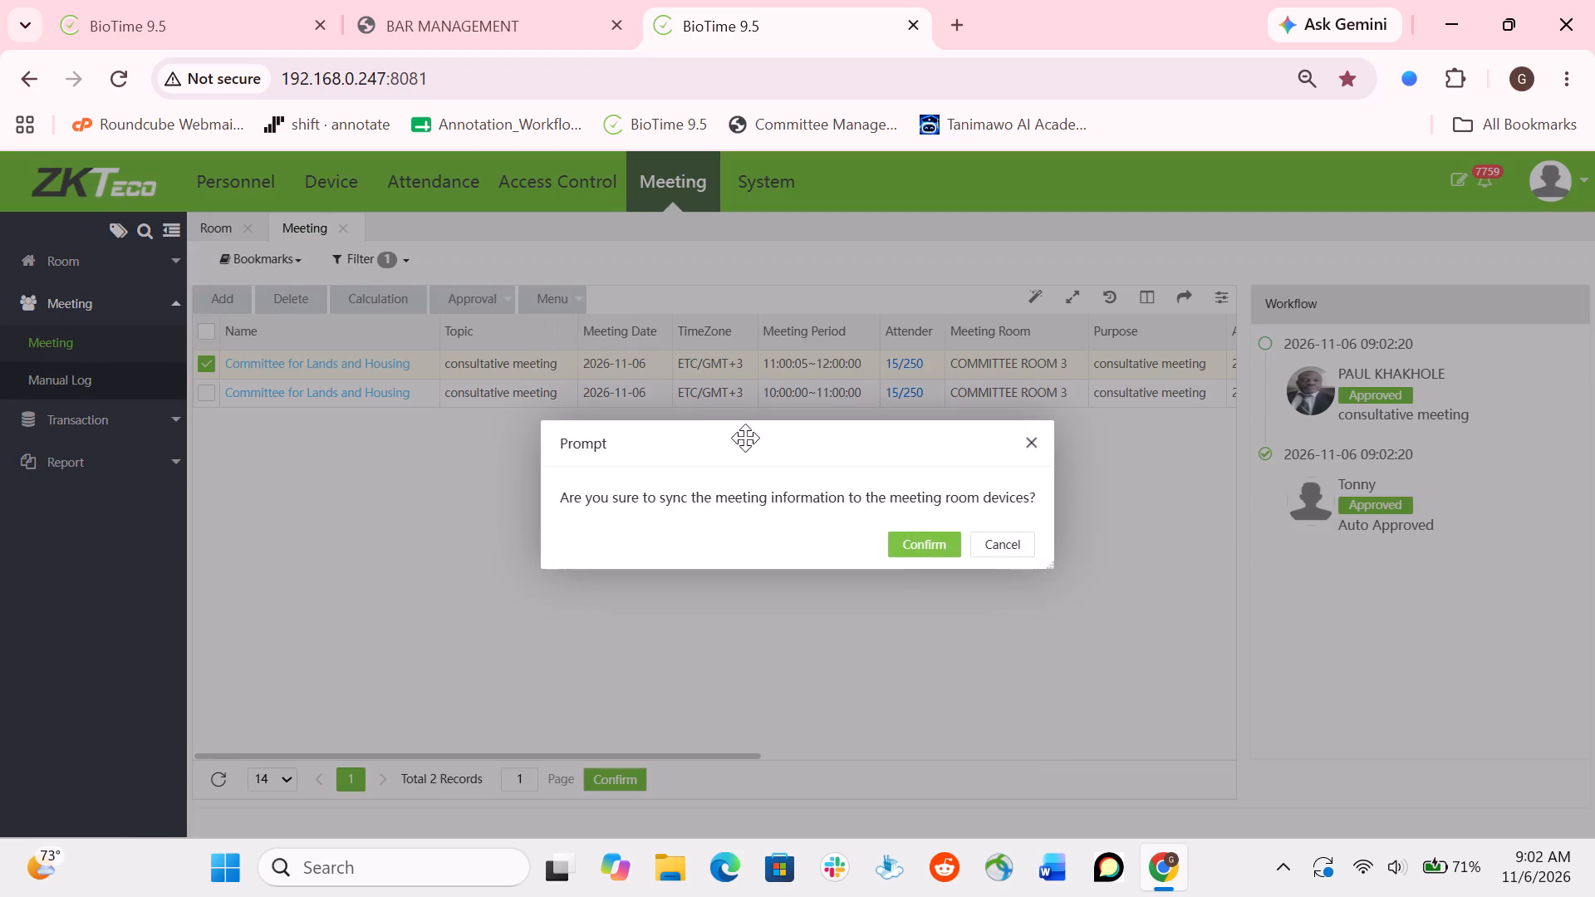
{"action": "left_click", "coordinate": [918, 540]}
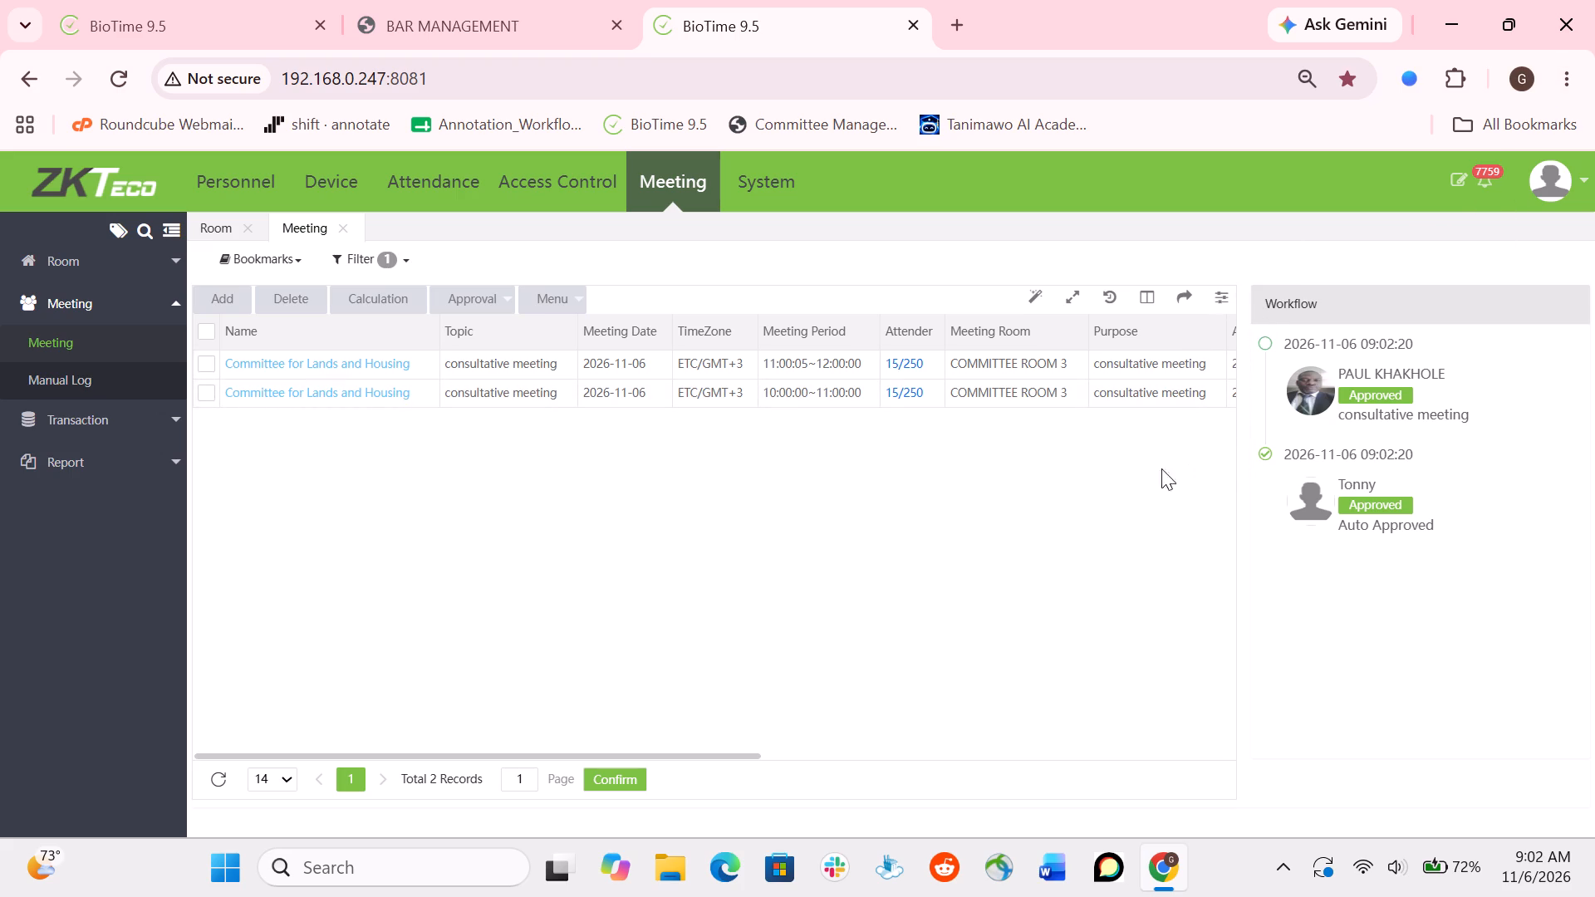
Examine all columns of the meeting list for both Committee for Lands and Housing meetings, including applicant and approval status.
{"action": "left_click", "coordinate": [1116, 479]}
{"action": "left_click_drag", "start_coordinate": [731, 755], "coordinate": [770, 746]}
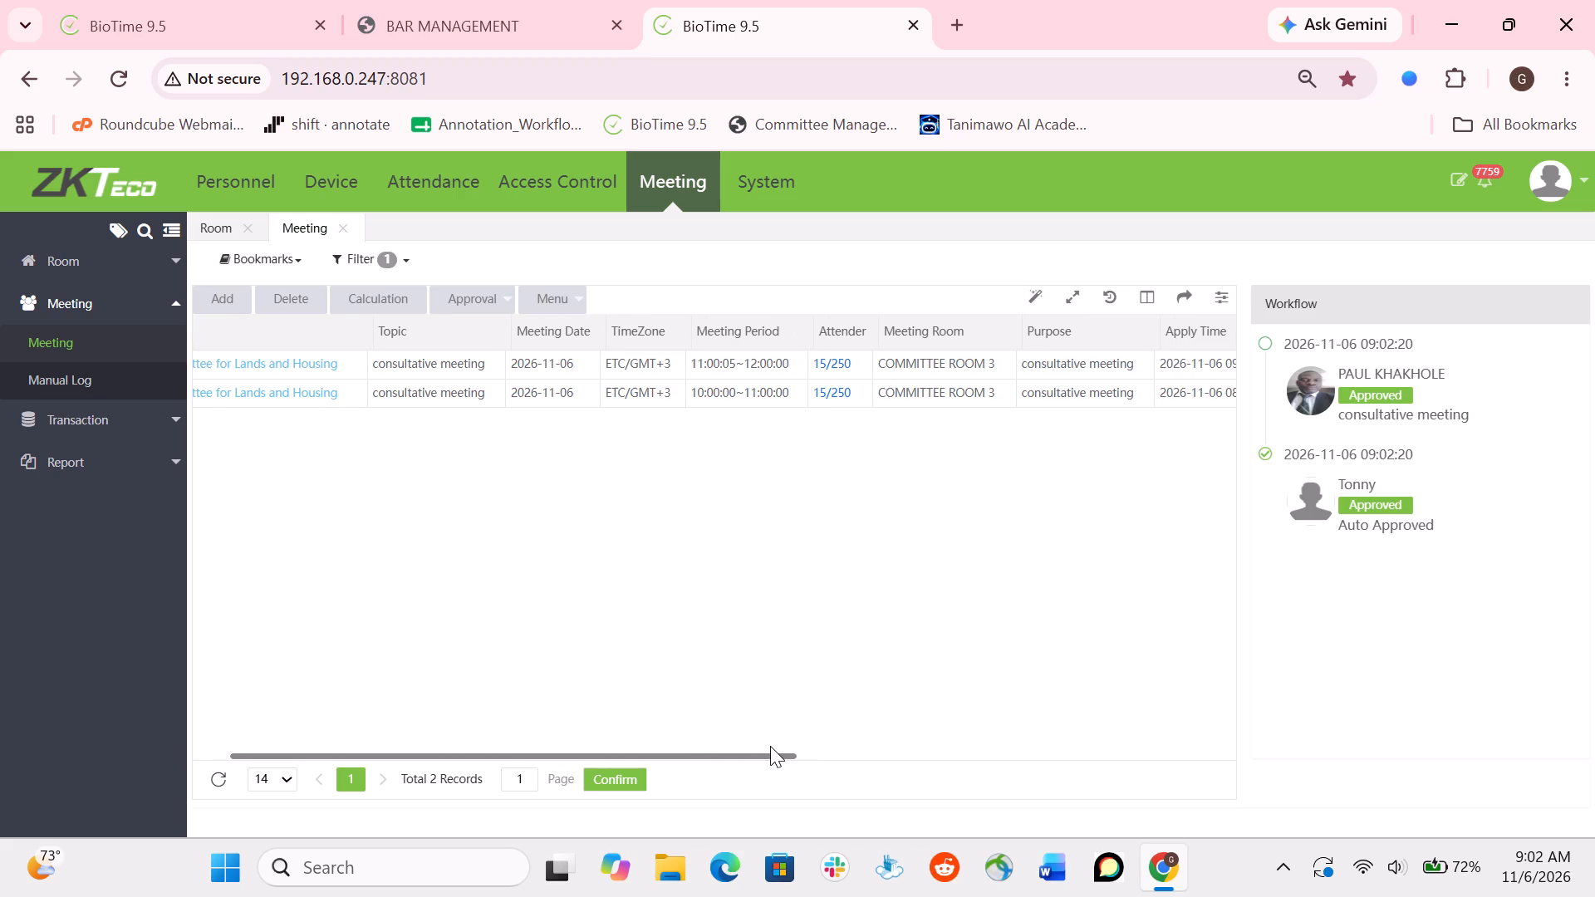
{"action": "left_click_drag", "start_coordinate": [770, 746], "coordinate": [796, 751]}
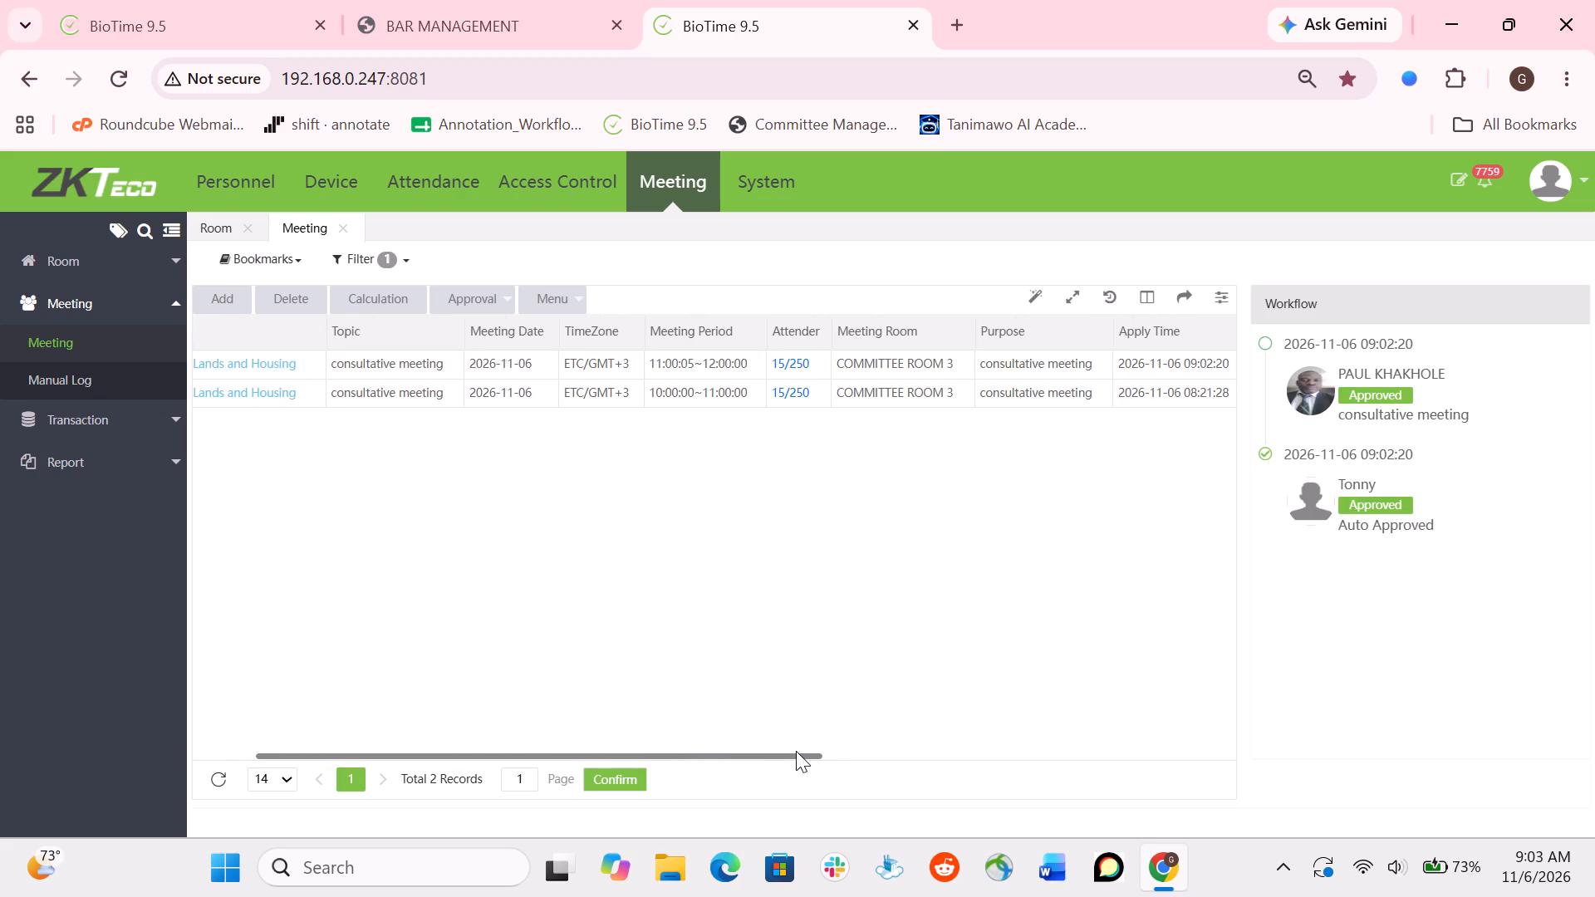
{"action": "left_click_drag", "start_coordinate": [796, 751], "coordinate": [807, 750]}
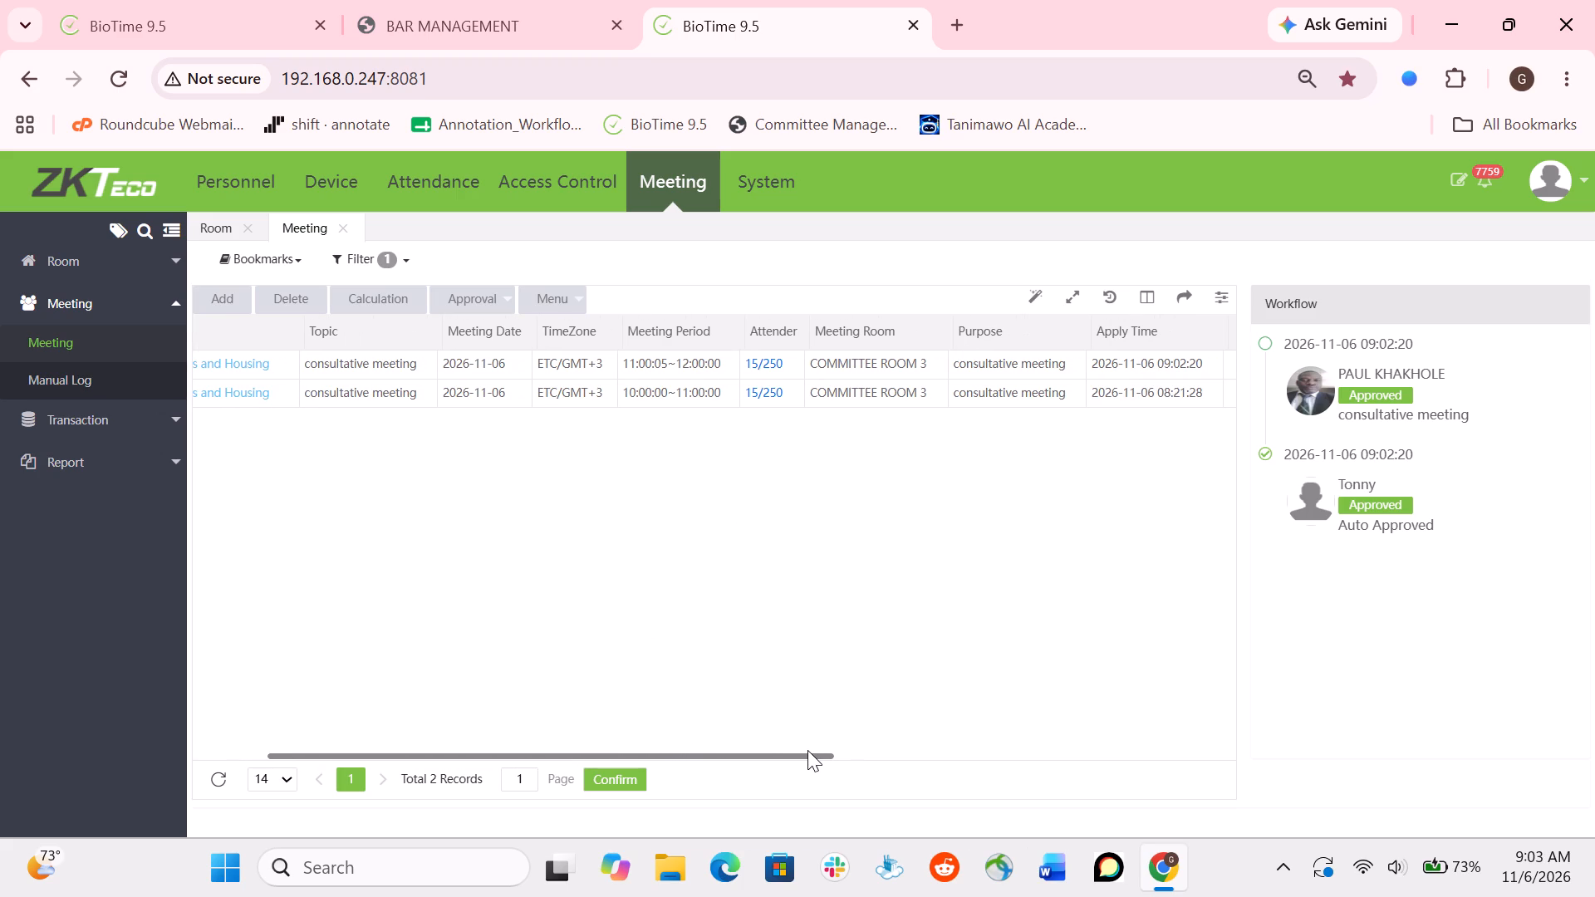
{"action": "left_click_drag", "start_coordinate": [807, 750], "coordinate": [827, 749]}
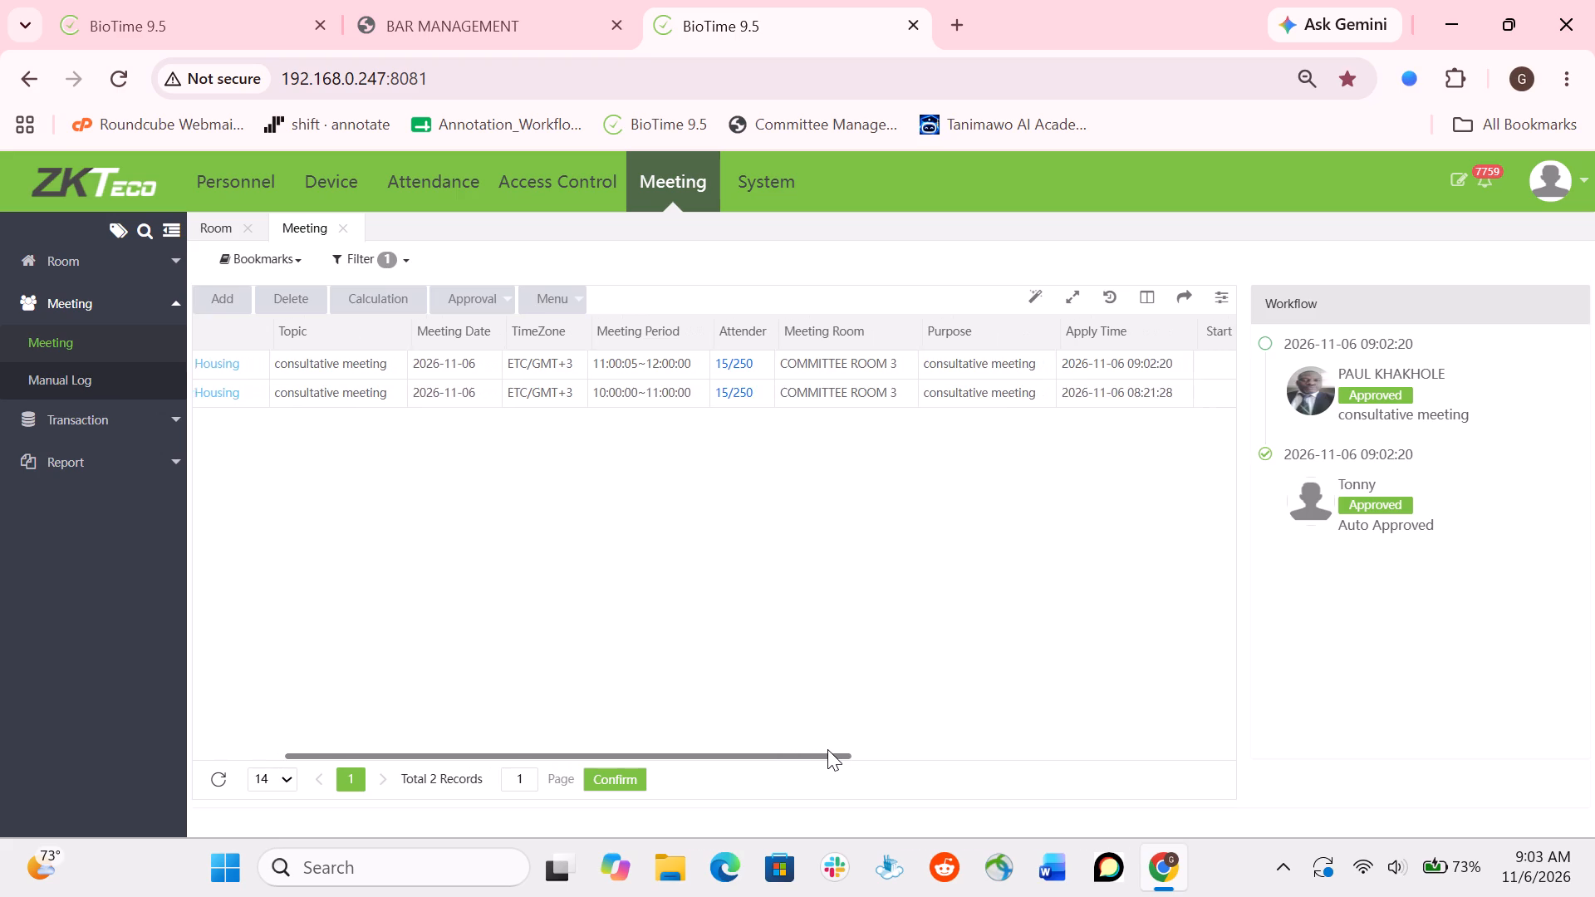
{"action": "left_click_drag", "start_coordinate": [827, 749], "coordinate": [1021, 754]}
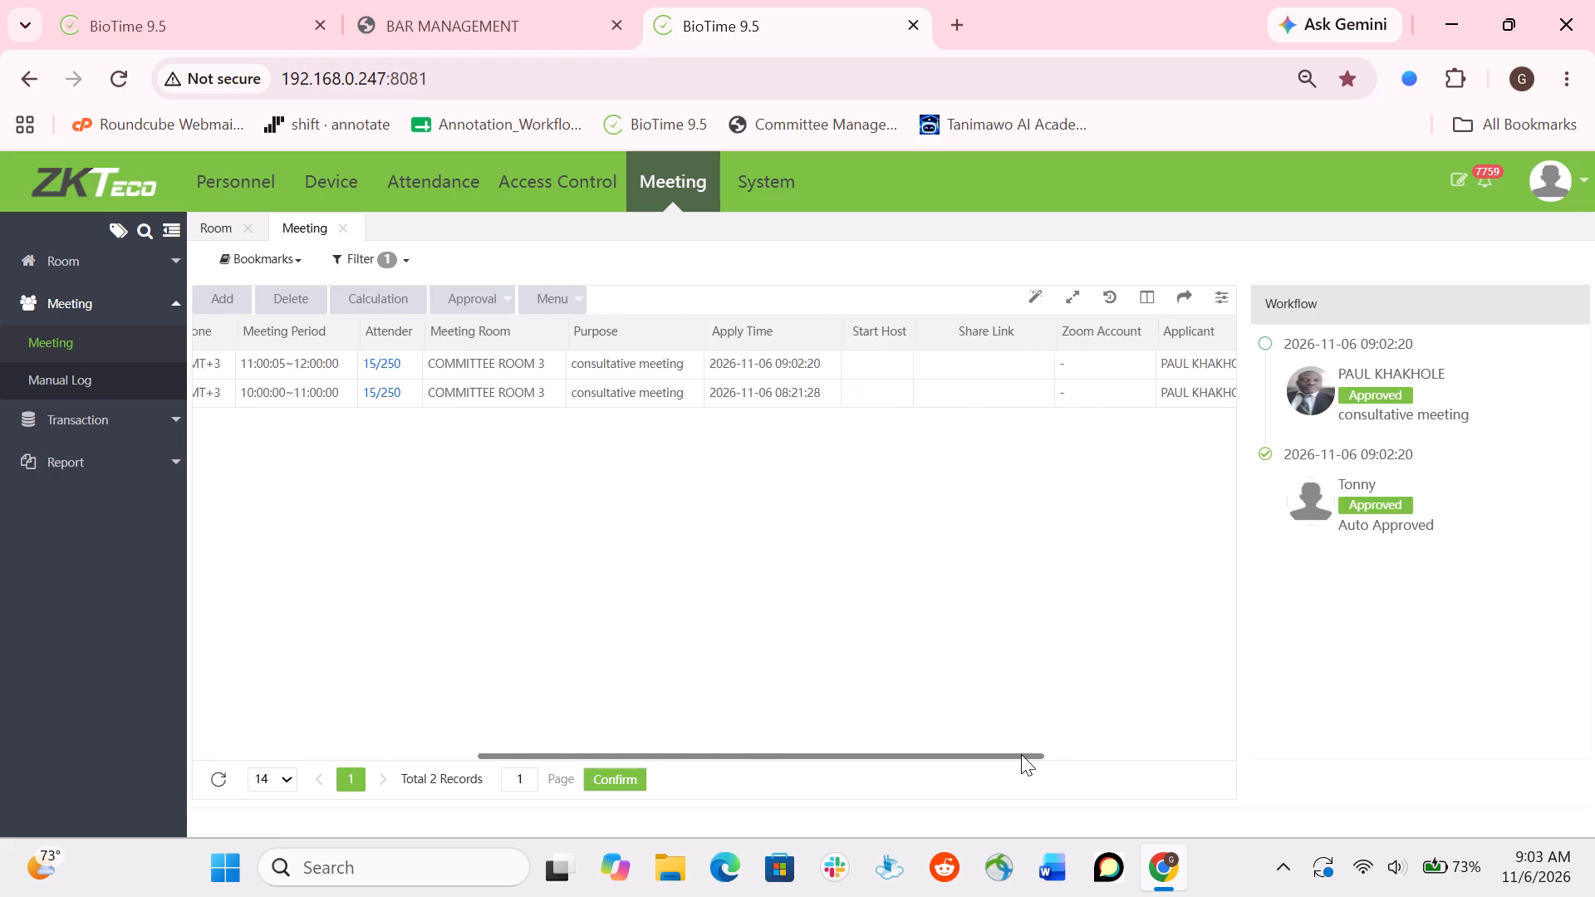
{"action": "left_click_drag", "start_coordinate": [1021, 754], "coordinate": [1121, 758]}
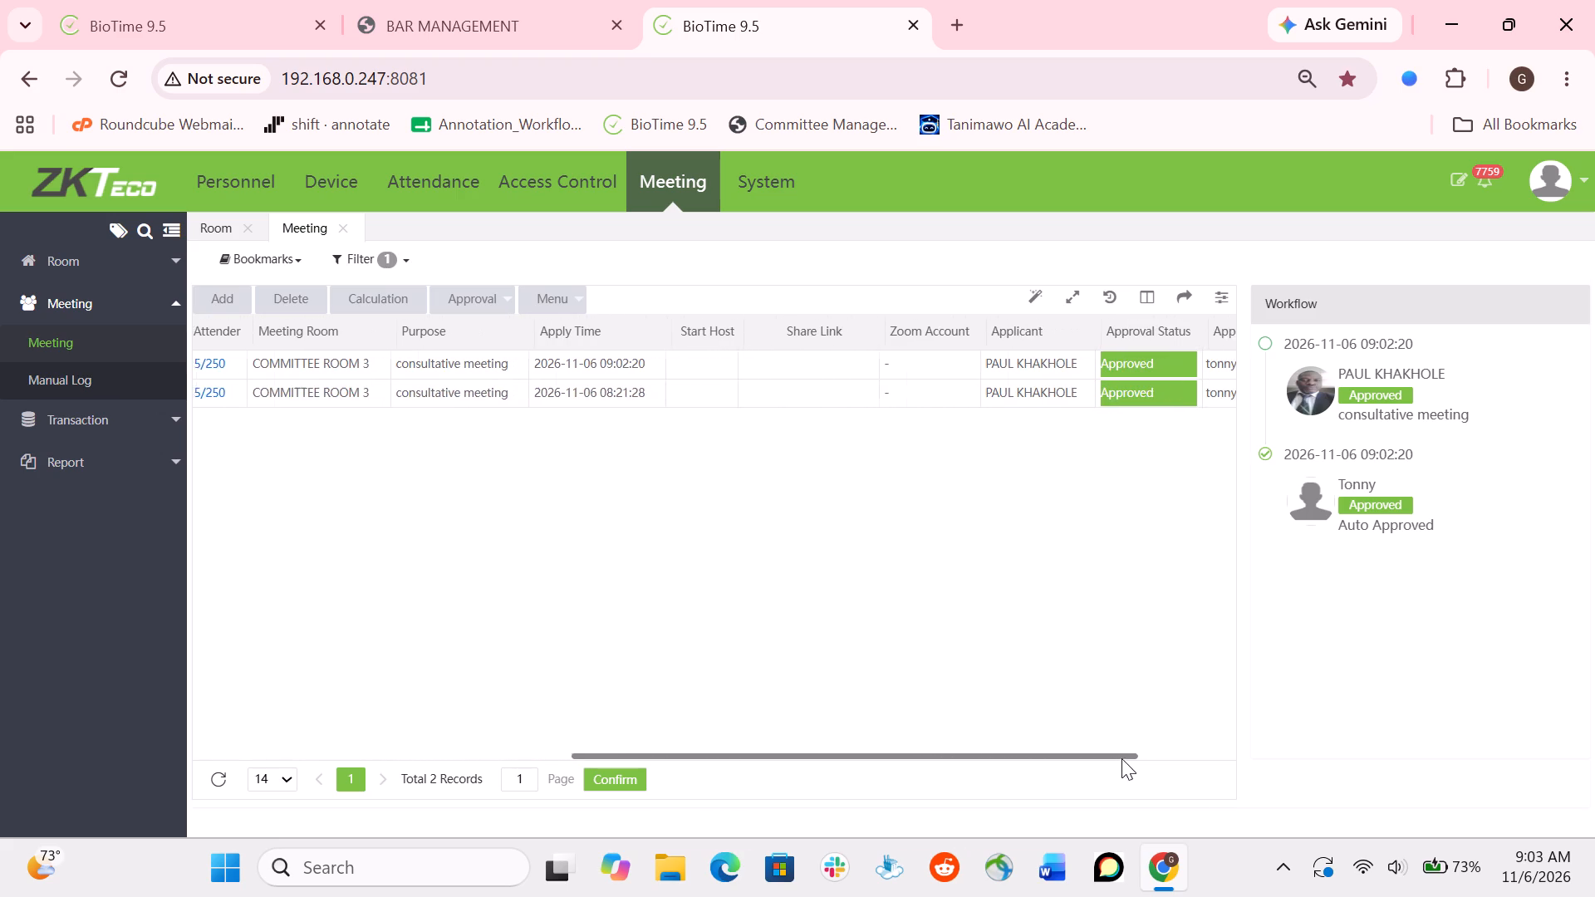
{"action": "left_click_drag", "start_coordinate": [1121, 758], "coordinate": [1232, 745]}
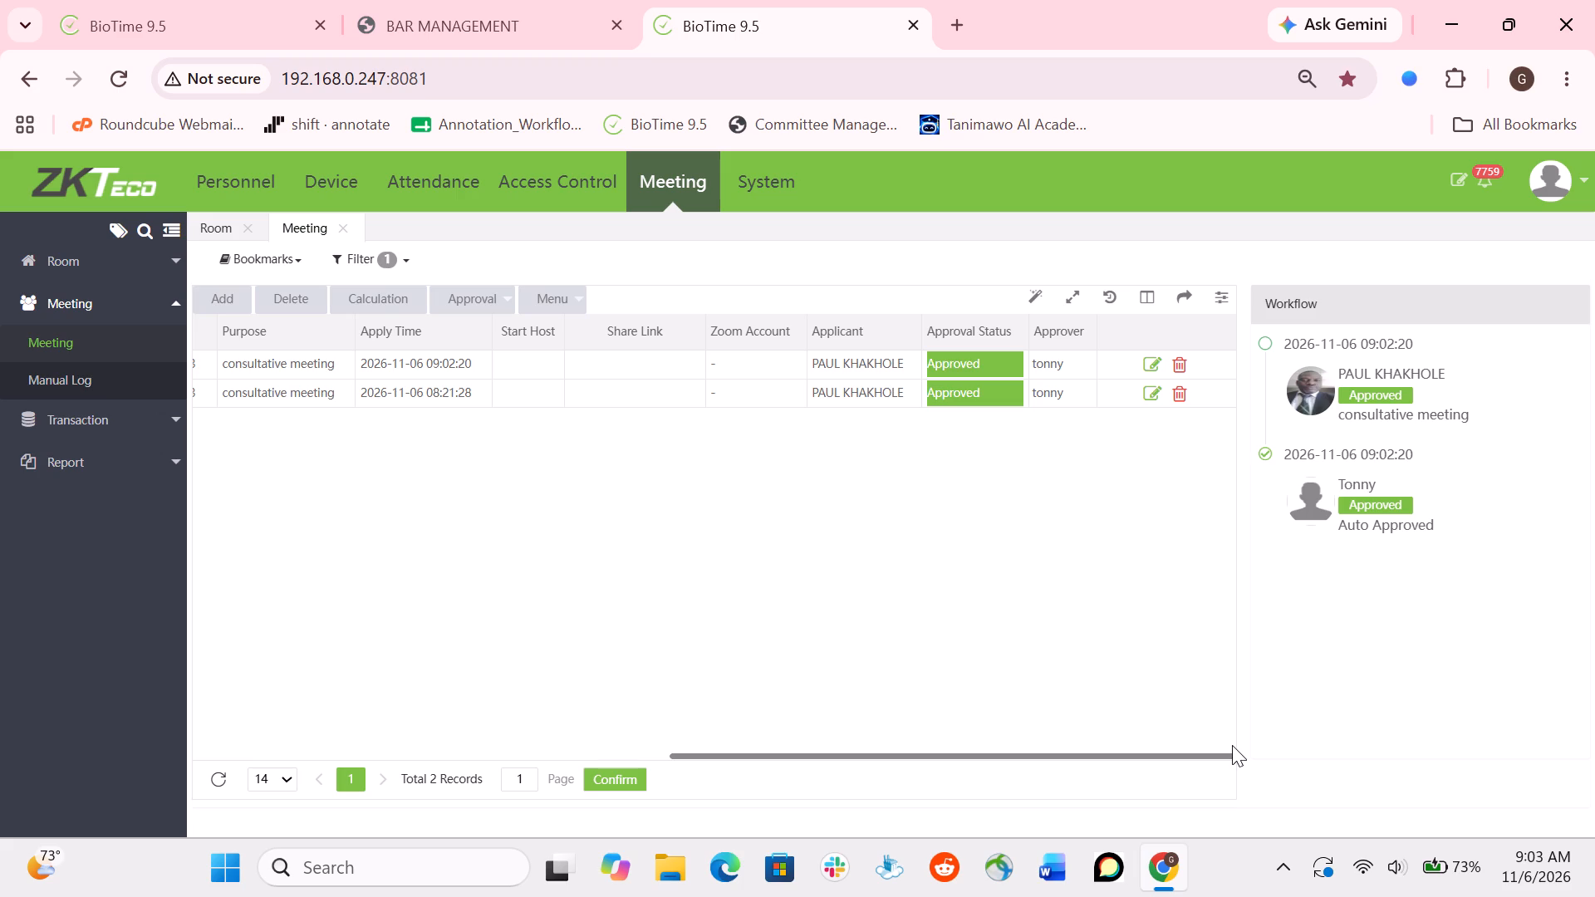
{"action": "left_click_drag", "start_coordinate": [1232, 745], "coordinate": [1204, 747]}
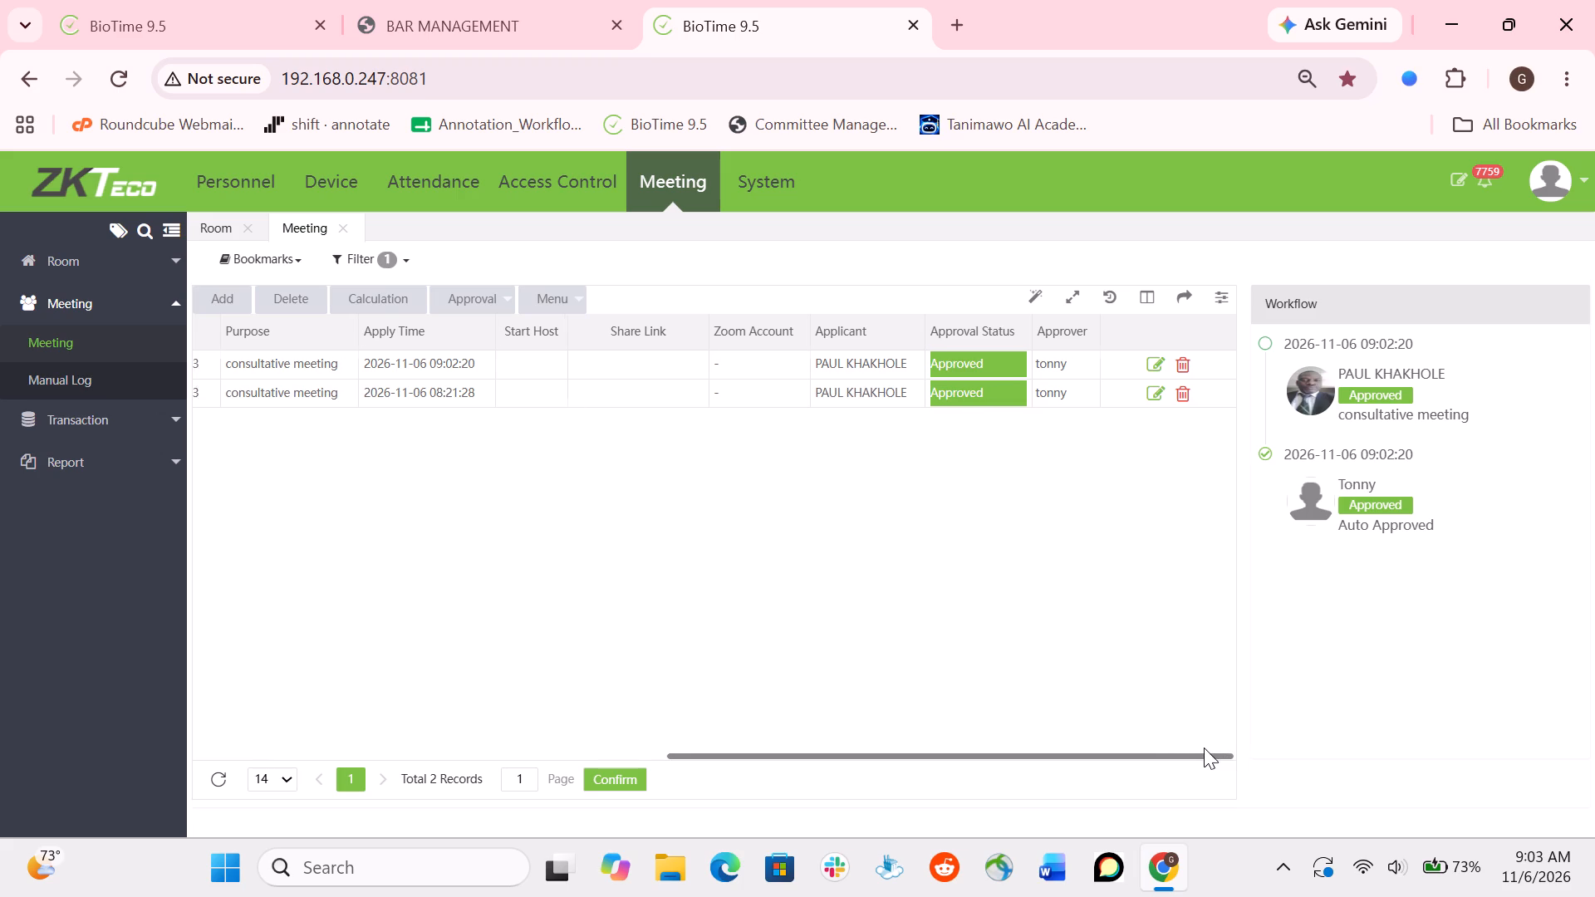
{"action": "left_click_drag", "start_coordinate": [1204, 747], "coordinate": [1129, 757]}
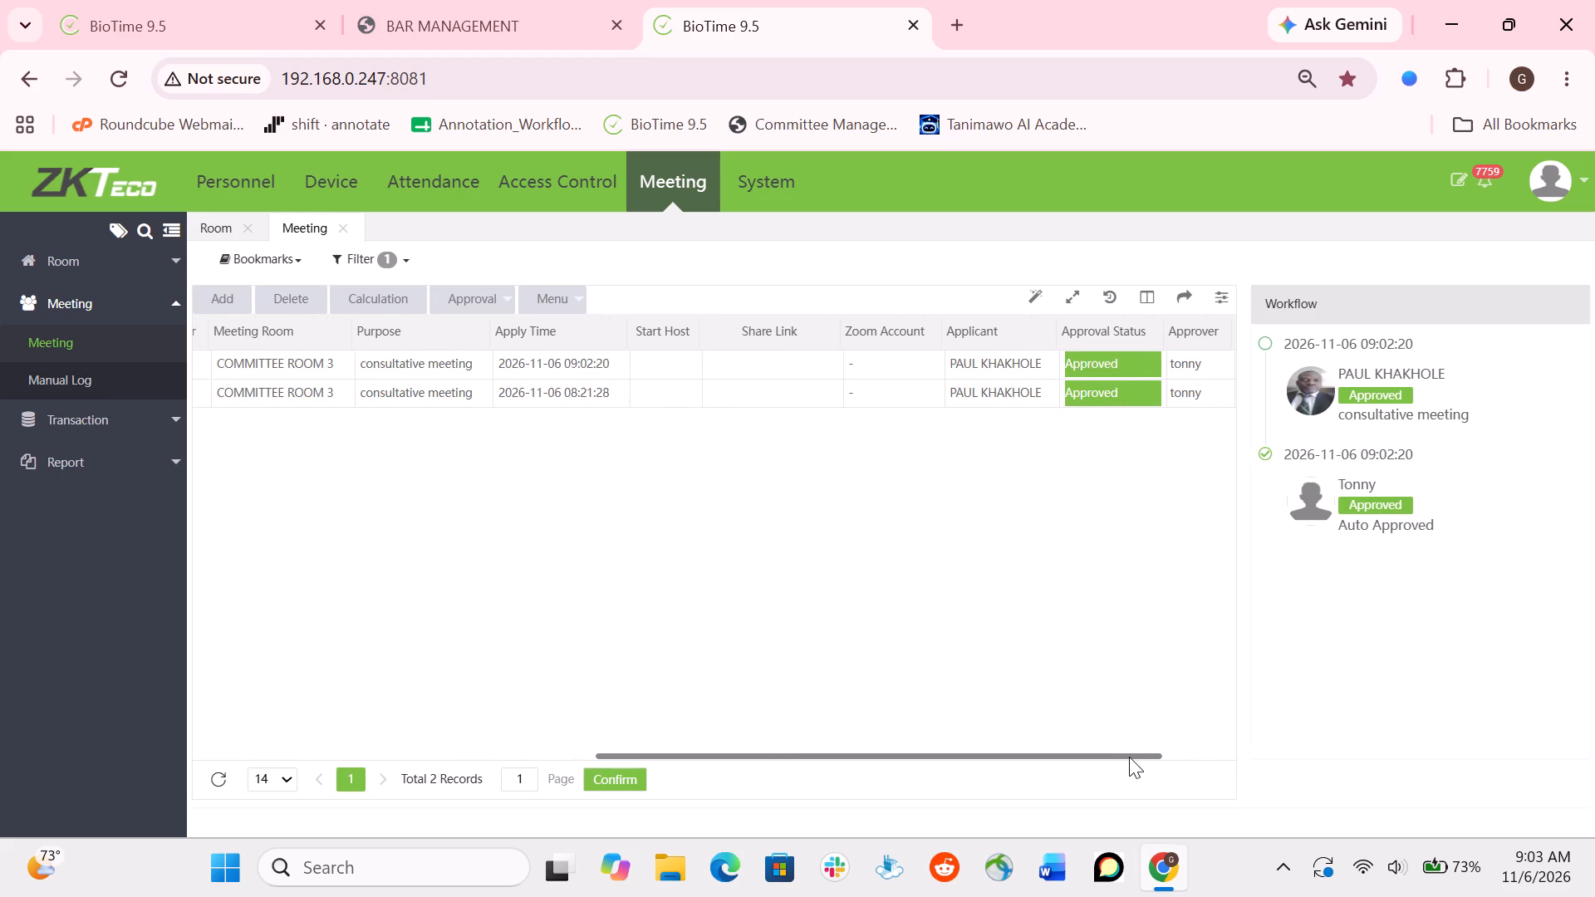
{"action": "left_click_drag", "start_coordinate": [1129, 757], "coordinate": [1031, 765]}
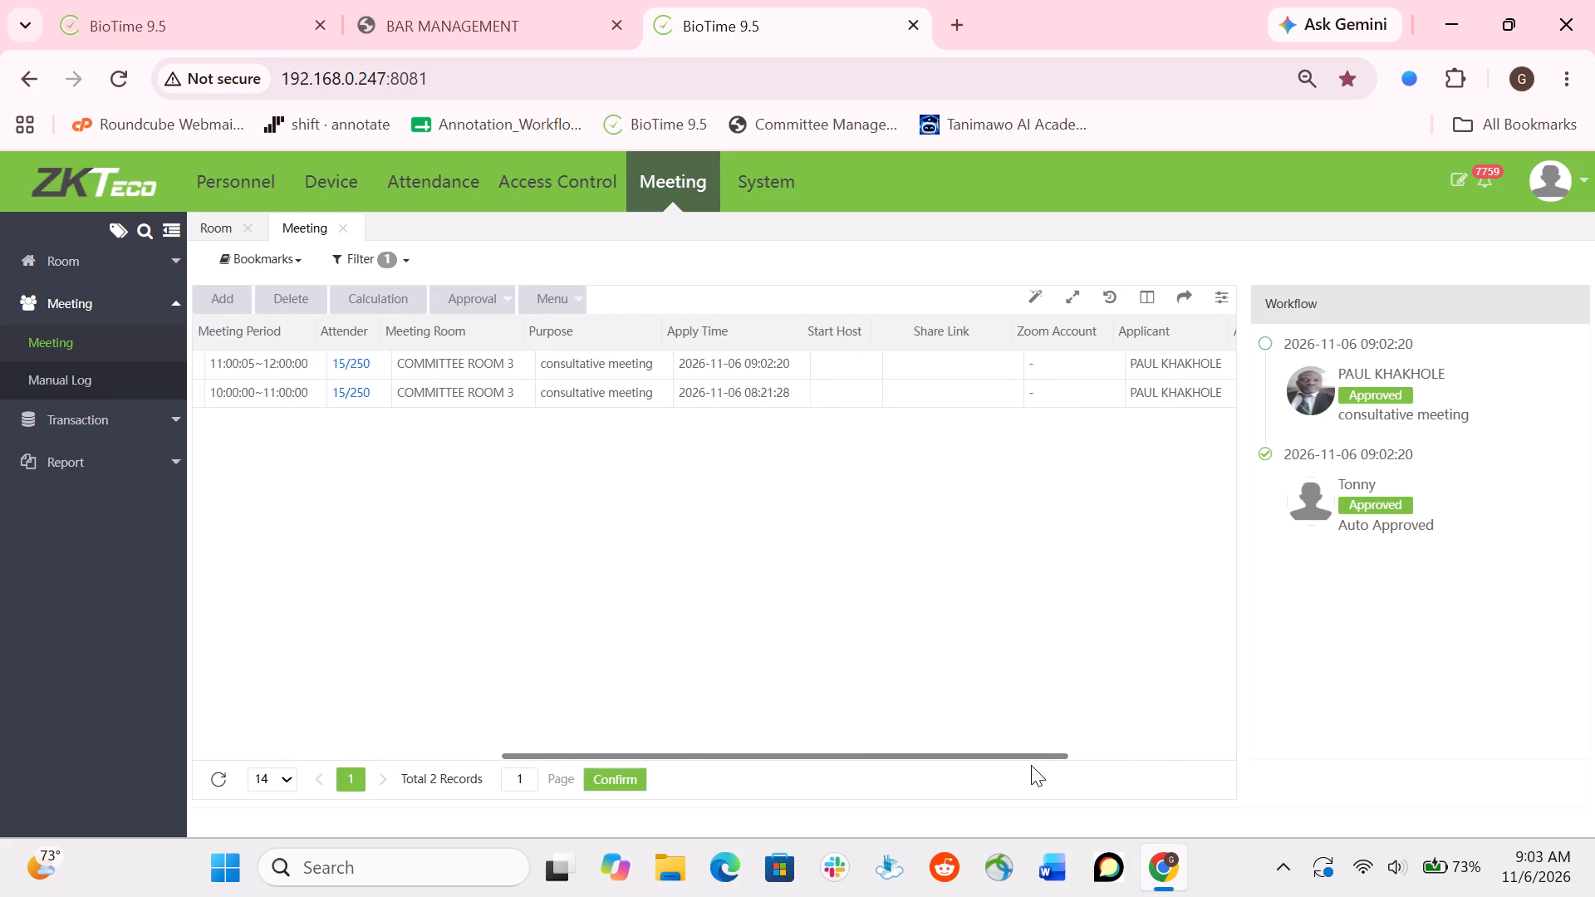
{"action": "left_click_drag", "start_coordinate": [1031, 765], "coordinate": [940, 762]}
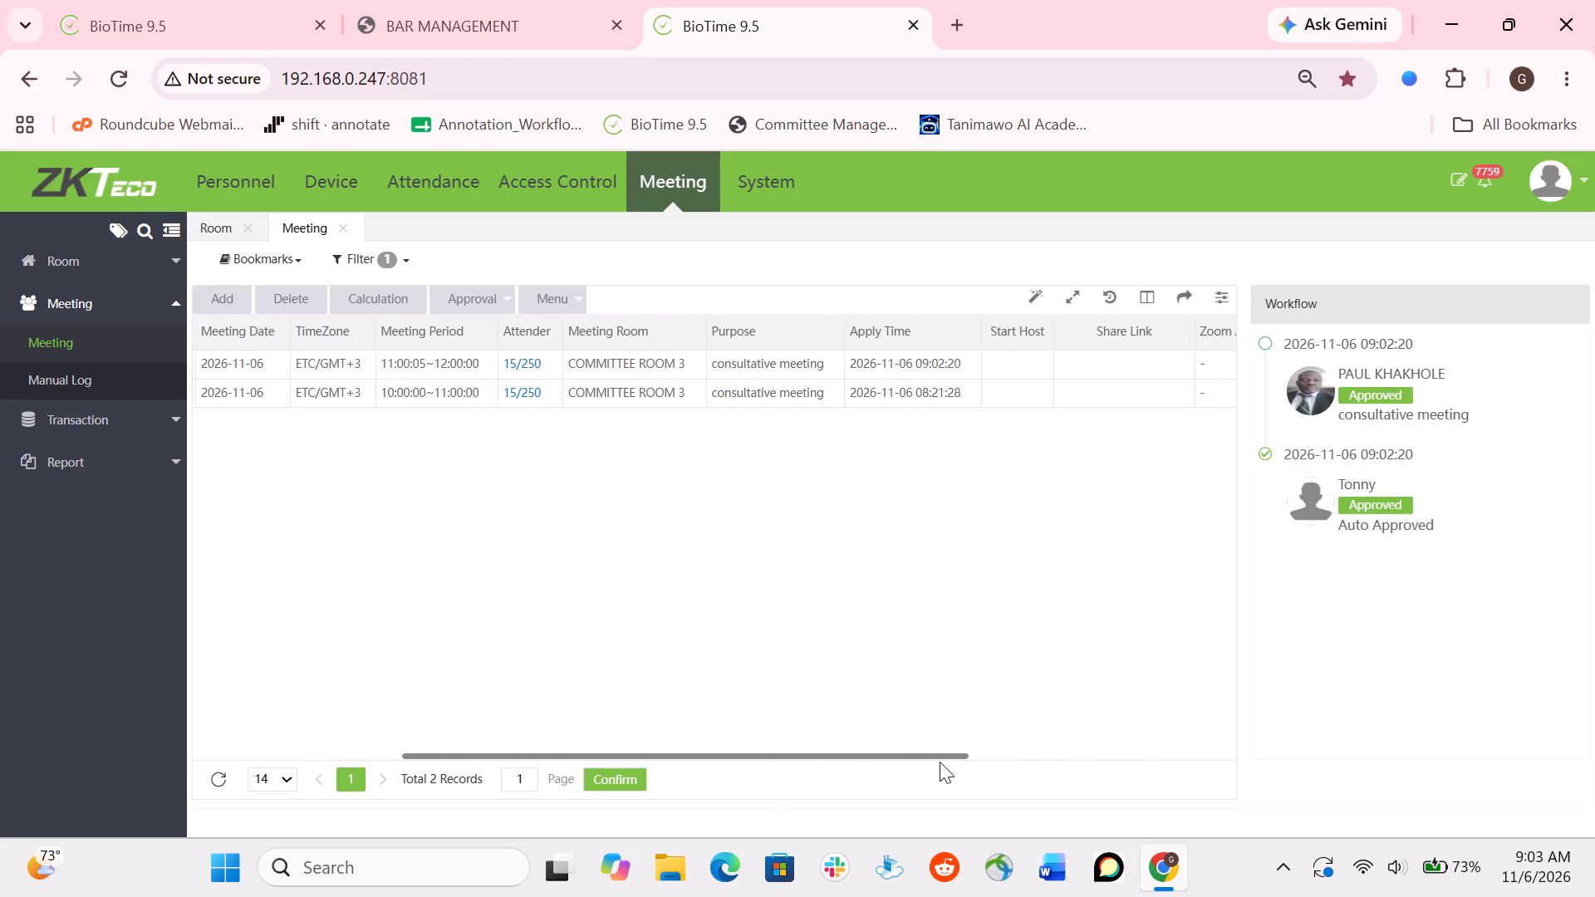
{"action": "left_click_drag", "start_coordinate": [940, 762], "coordinate": [781, 764]}
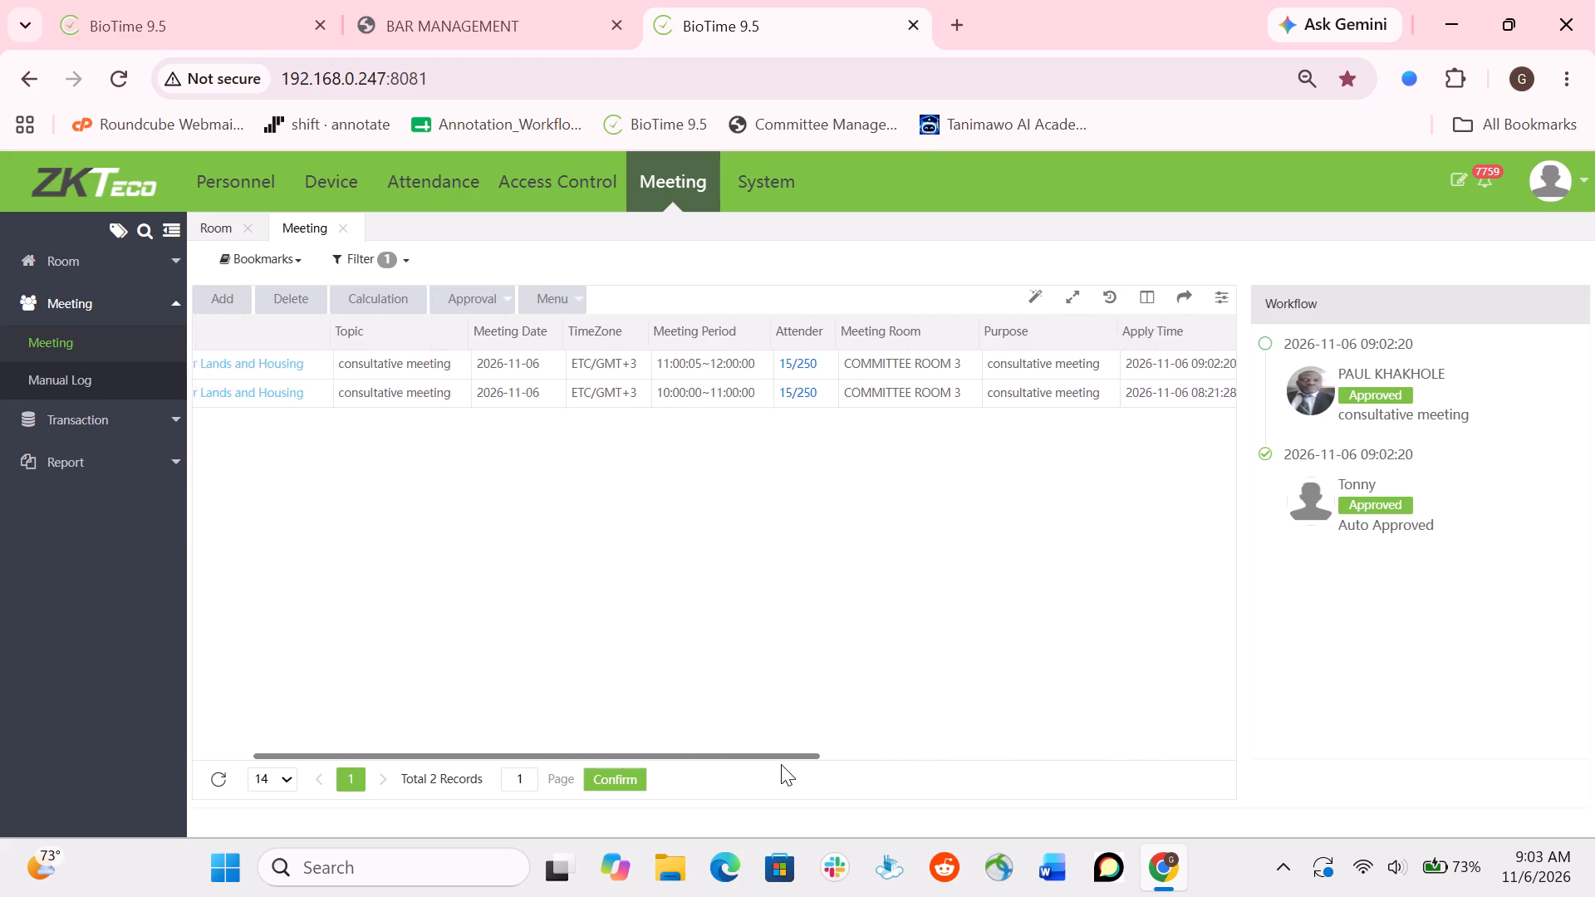
{"action": "left_click_drag", "start_coordinate": [781, 764], "coordinate": [626, 762]}
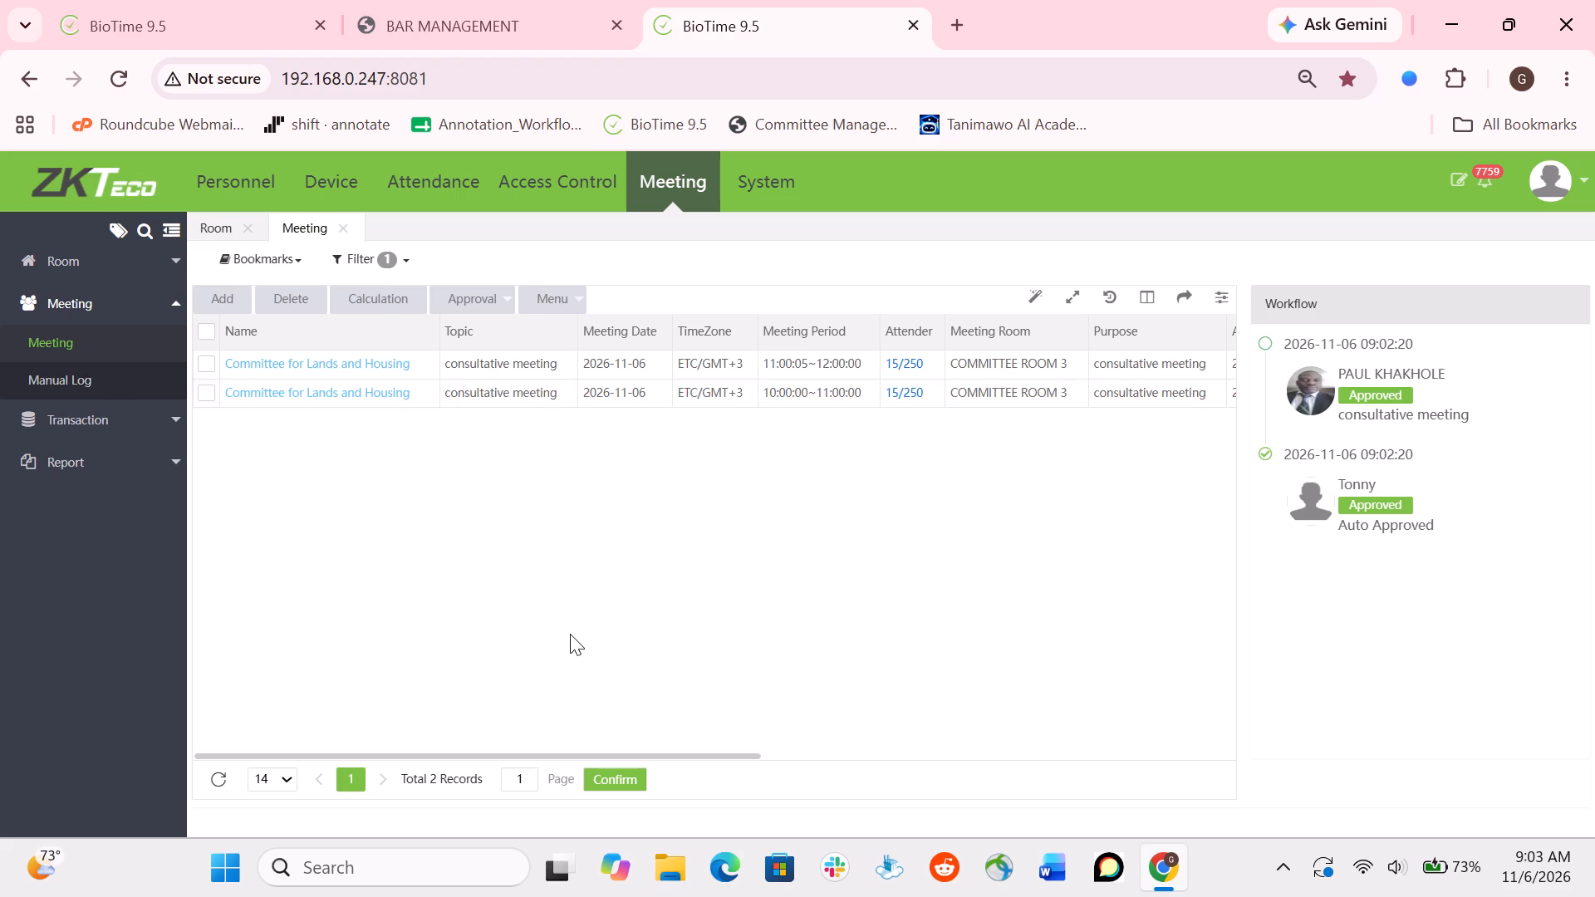
Sync the 11:00:05–12:00:00 Committee for Lands and Housing meeting to the meeting room devices a second time.
{"action": "left_click", "coordinate": [208, 369]}
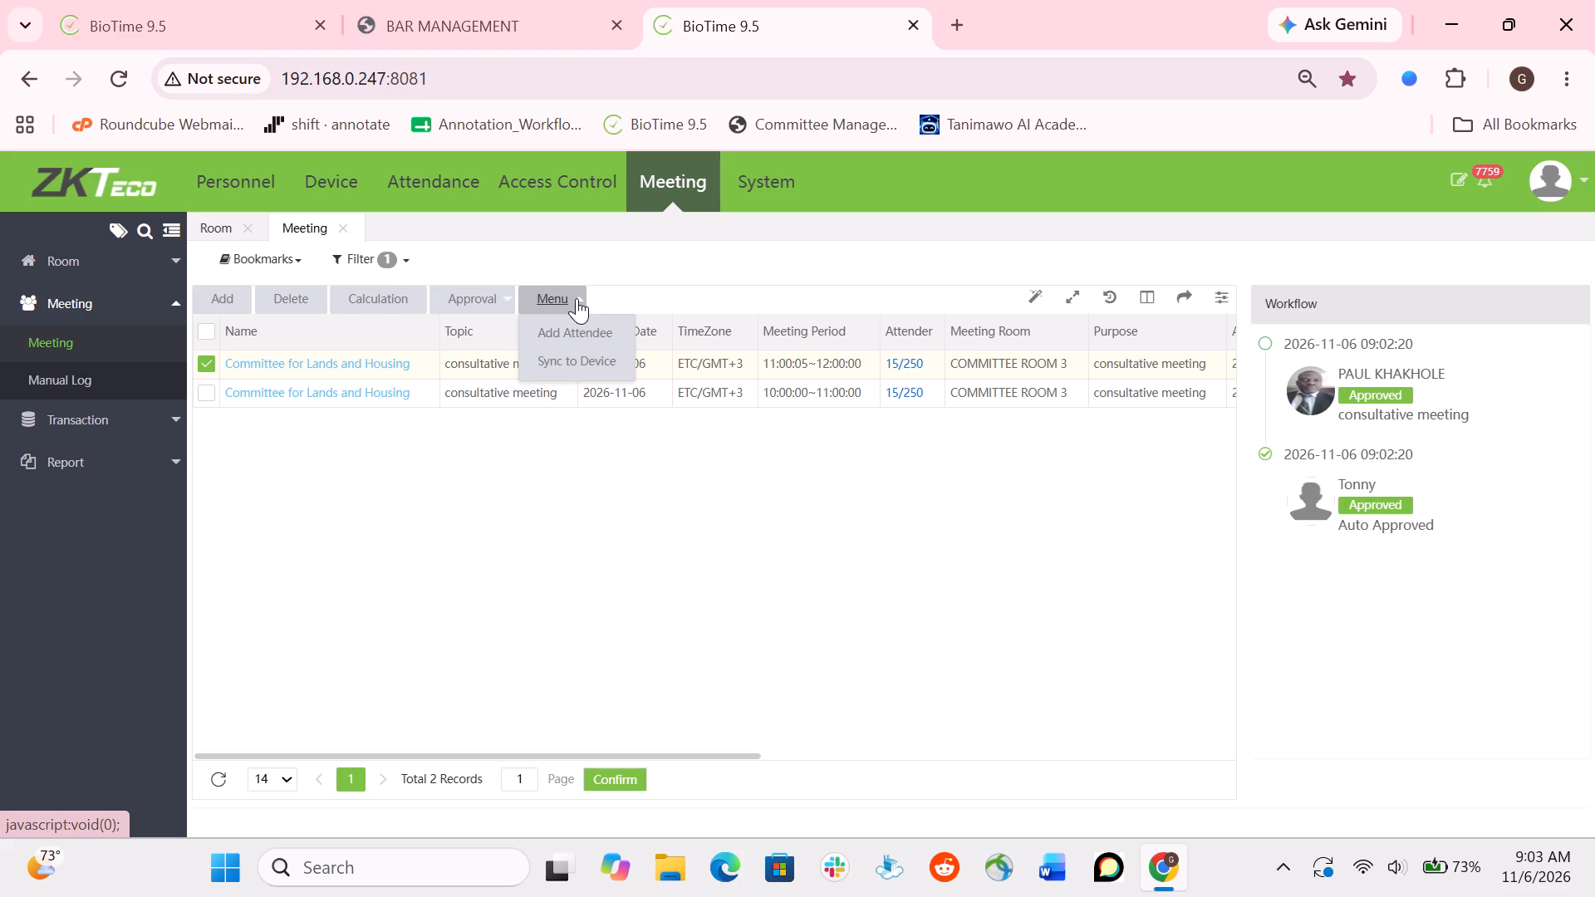
{"action": "left_click", "coordinate": [577, 298]}
{"action": "left_click", "coordinate": [559, 362]}
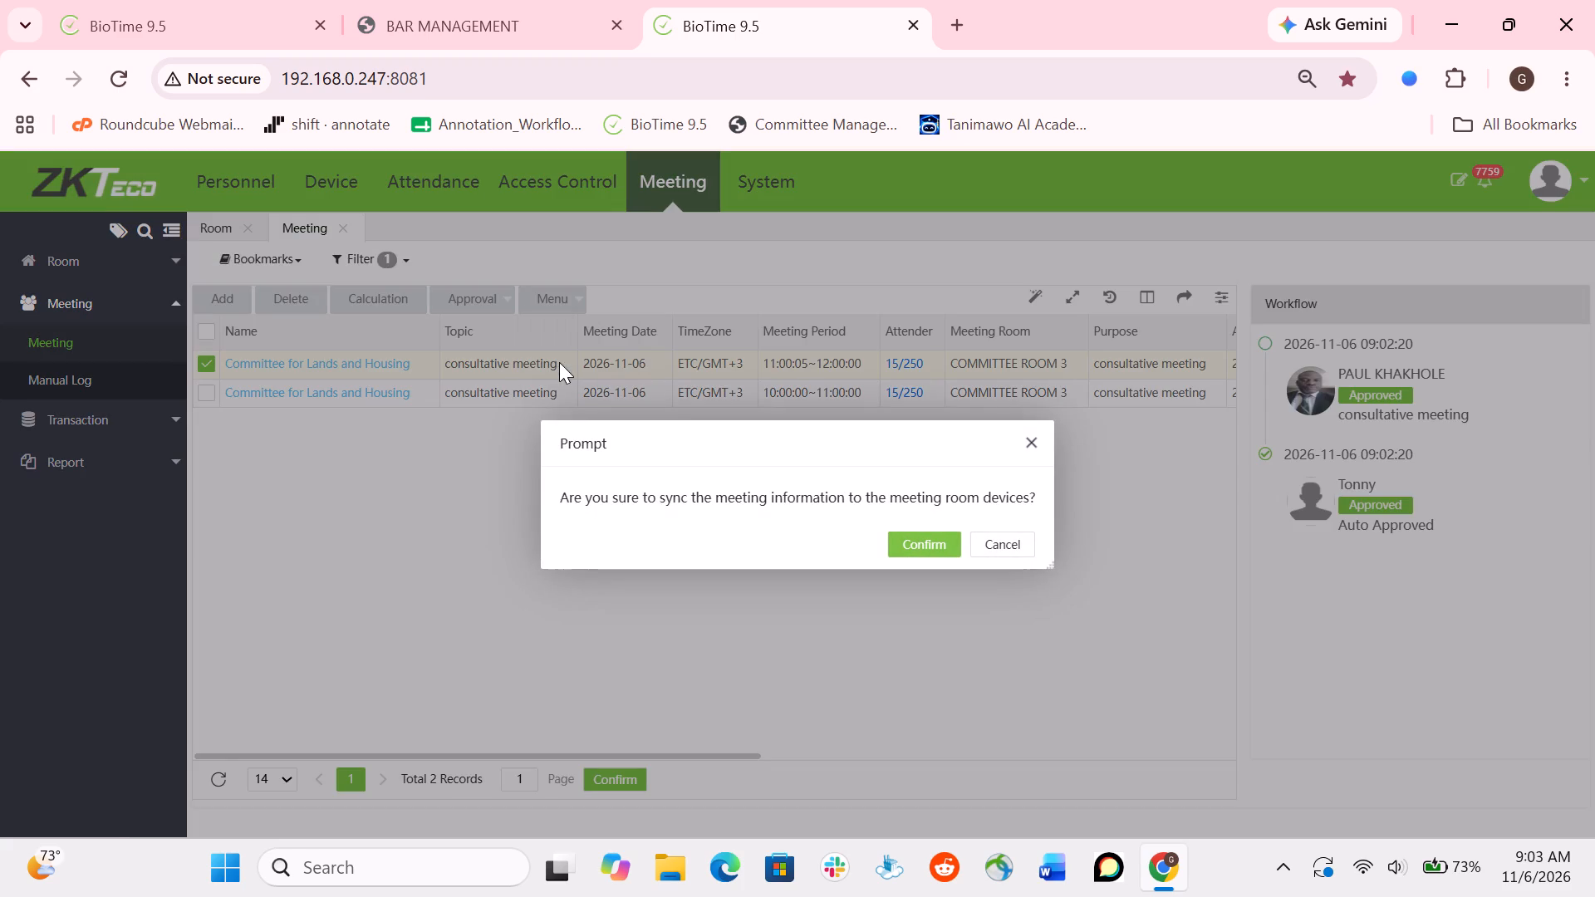
{"action": "left_click", "coordinate": [920, 545]}
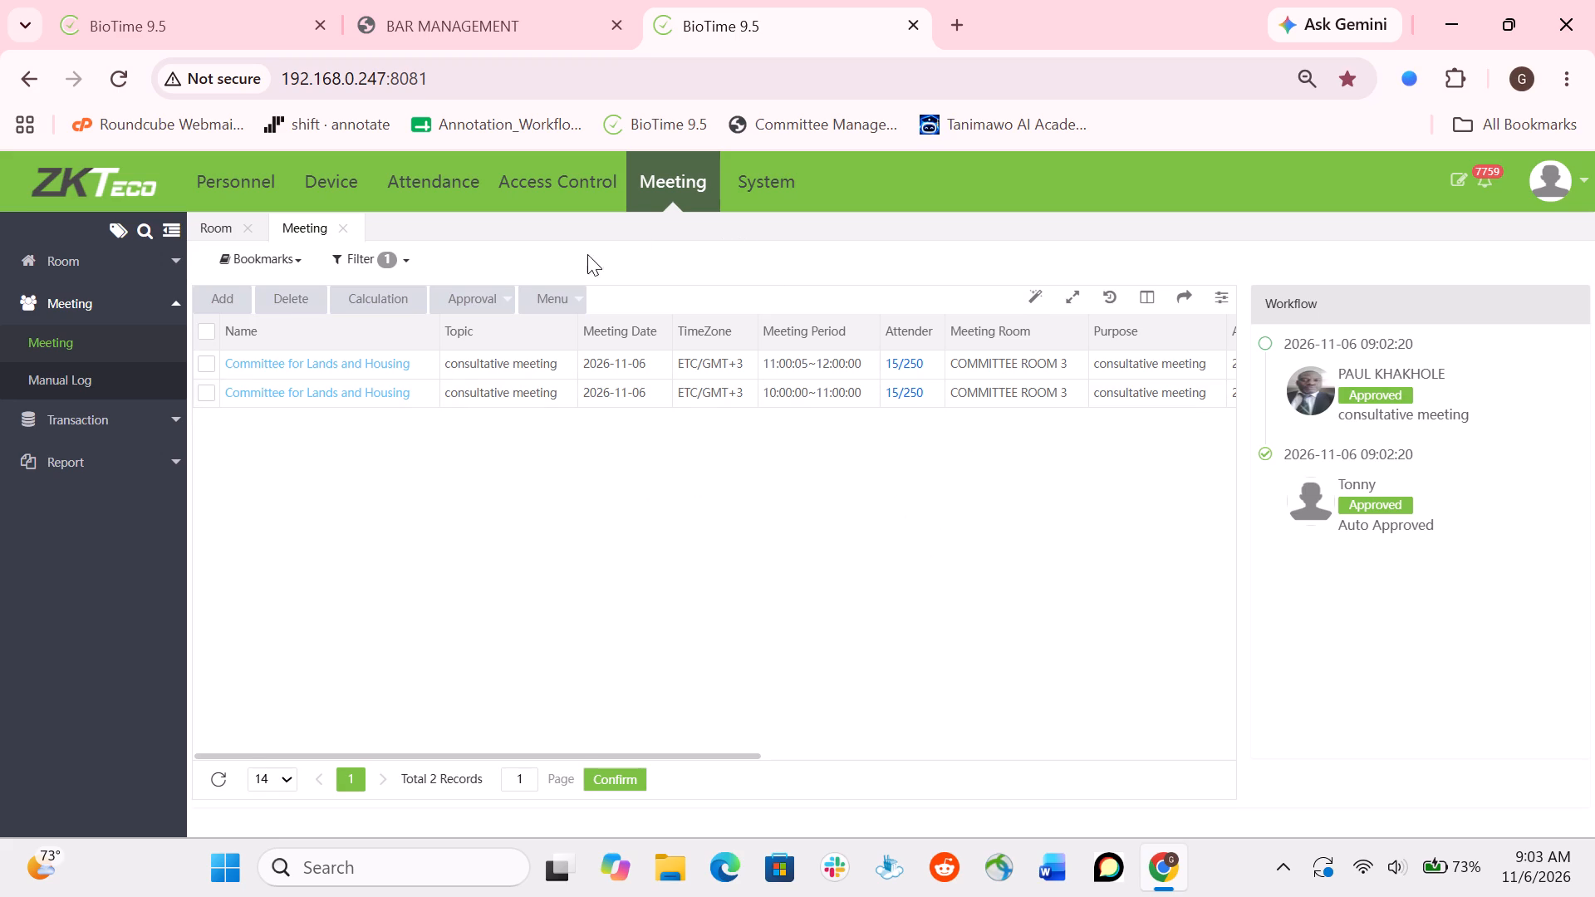
Sync the 11:00:05–12:00:00 Committee for Lands and Housing meeting to the meeting room devices a third time.
{"action": "left_click", "coordinate": [208, 367]}
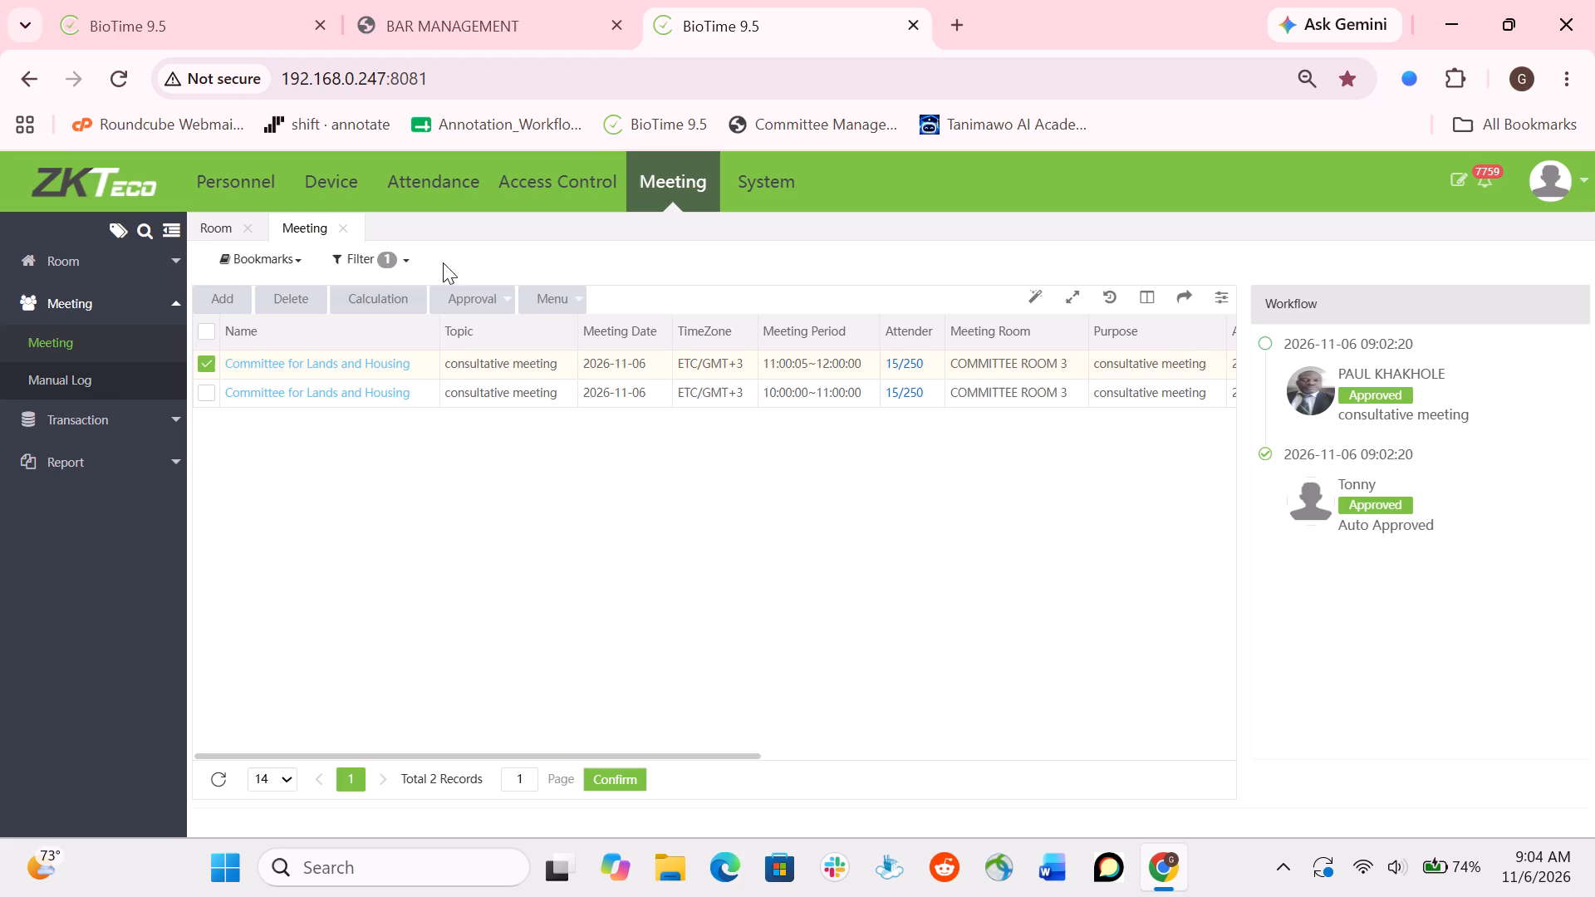
{"action": "left_click", "coordinate": [572, 301]}
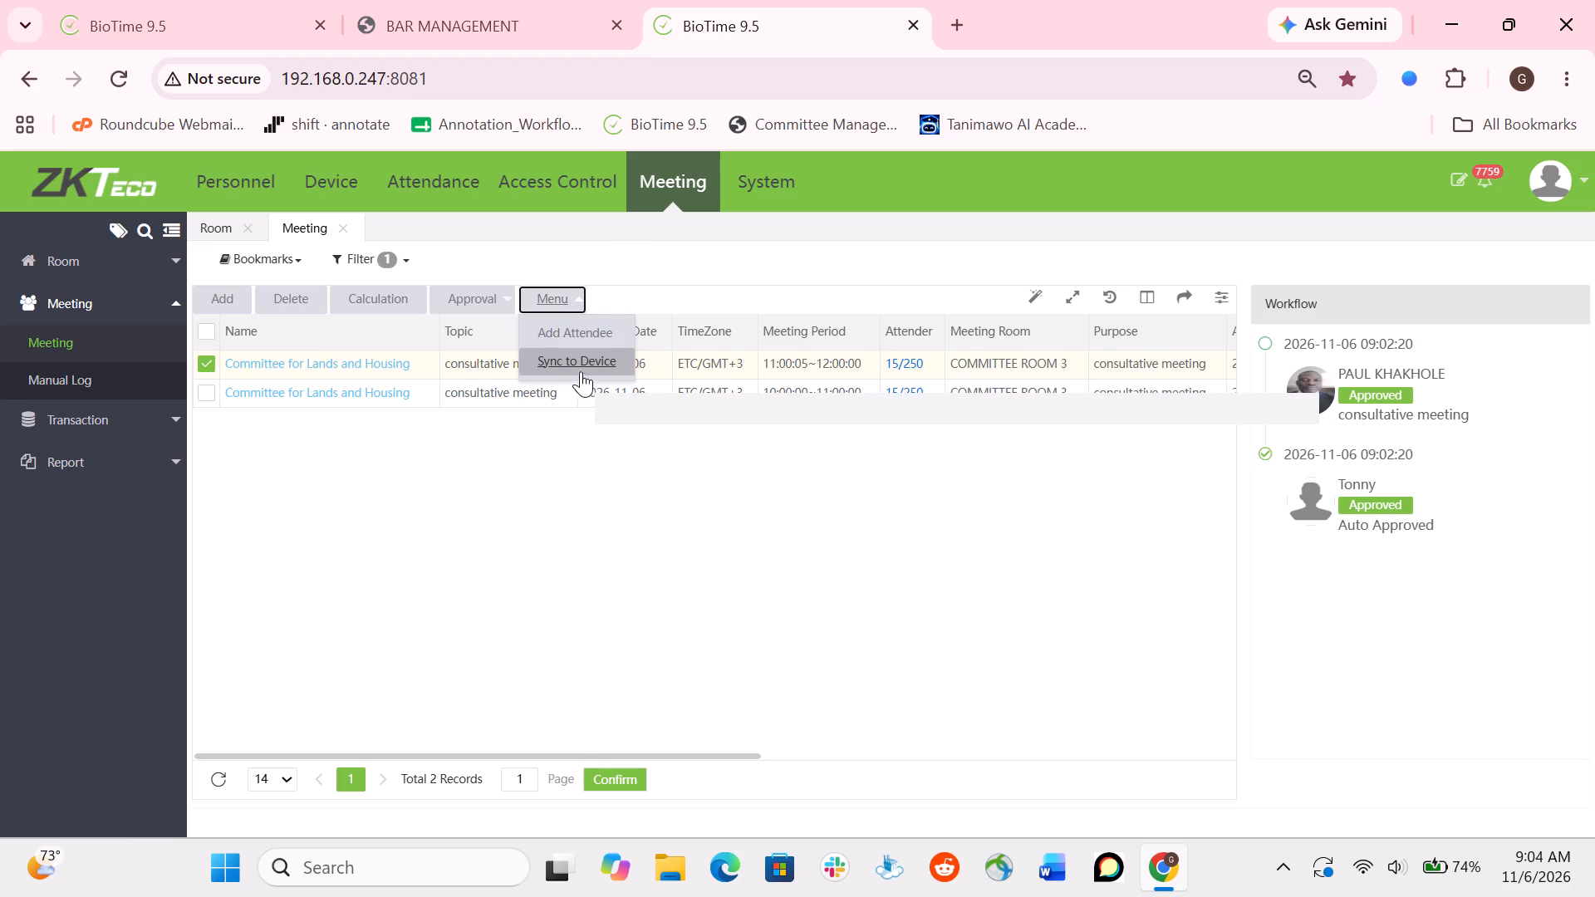
{"action": "left_click", "coordinate": [567, 355]}
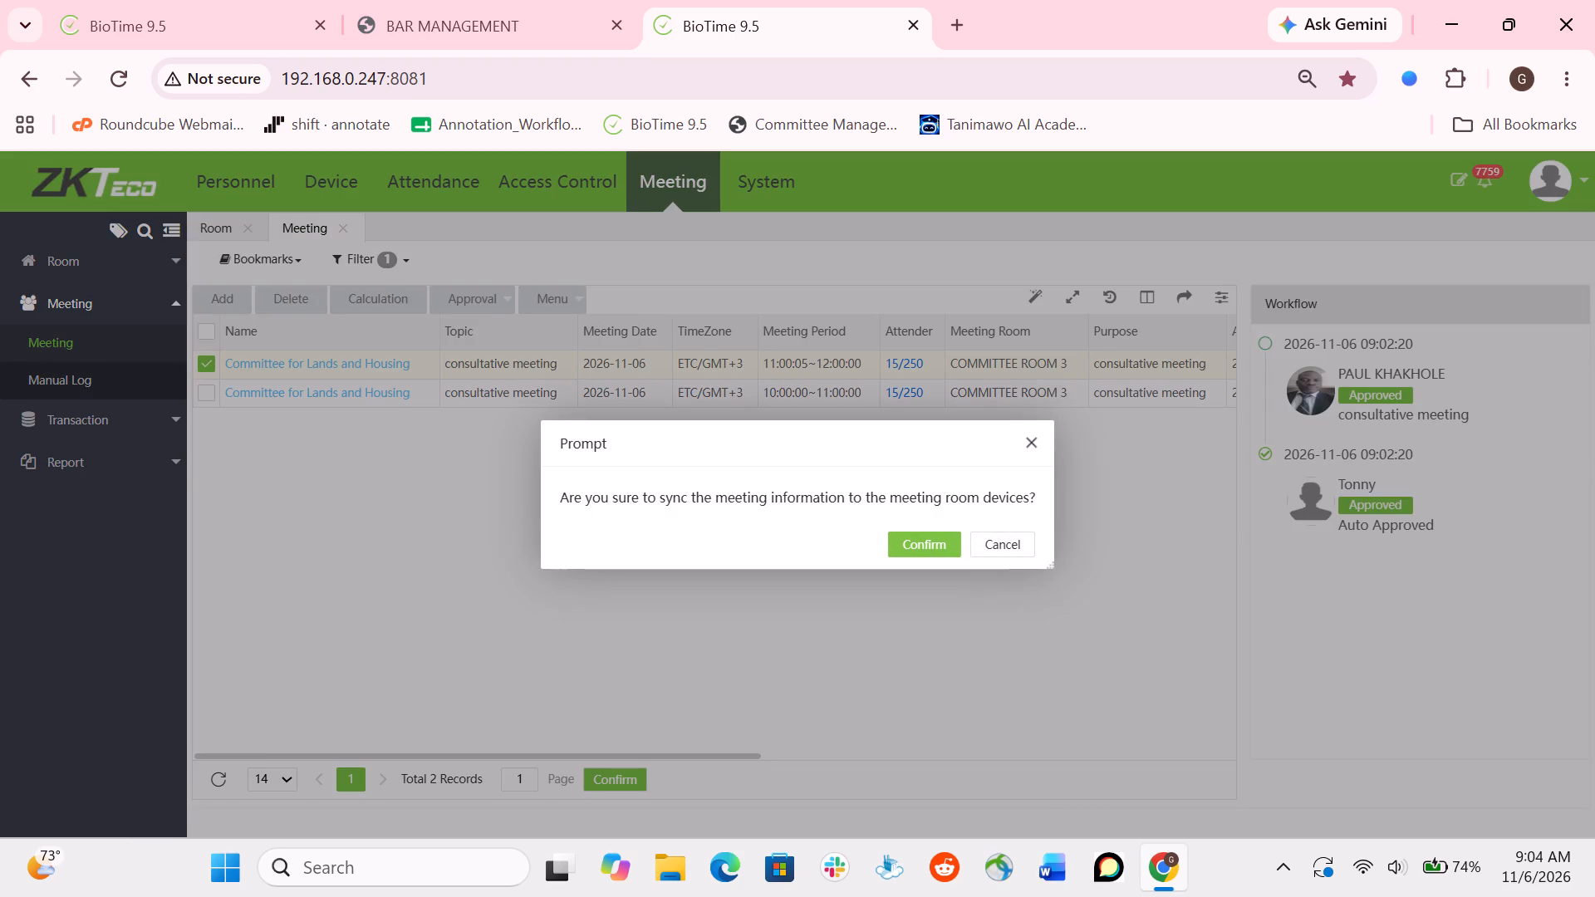
{"action": "left_click", "coordinate": [892, 548]}
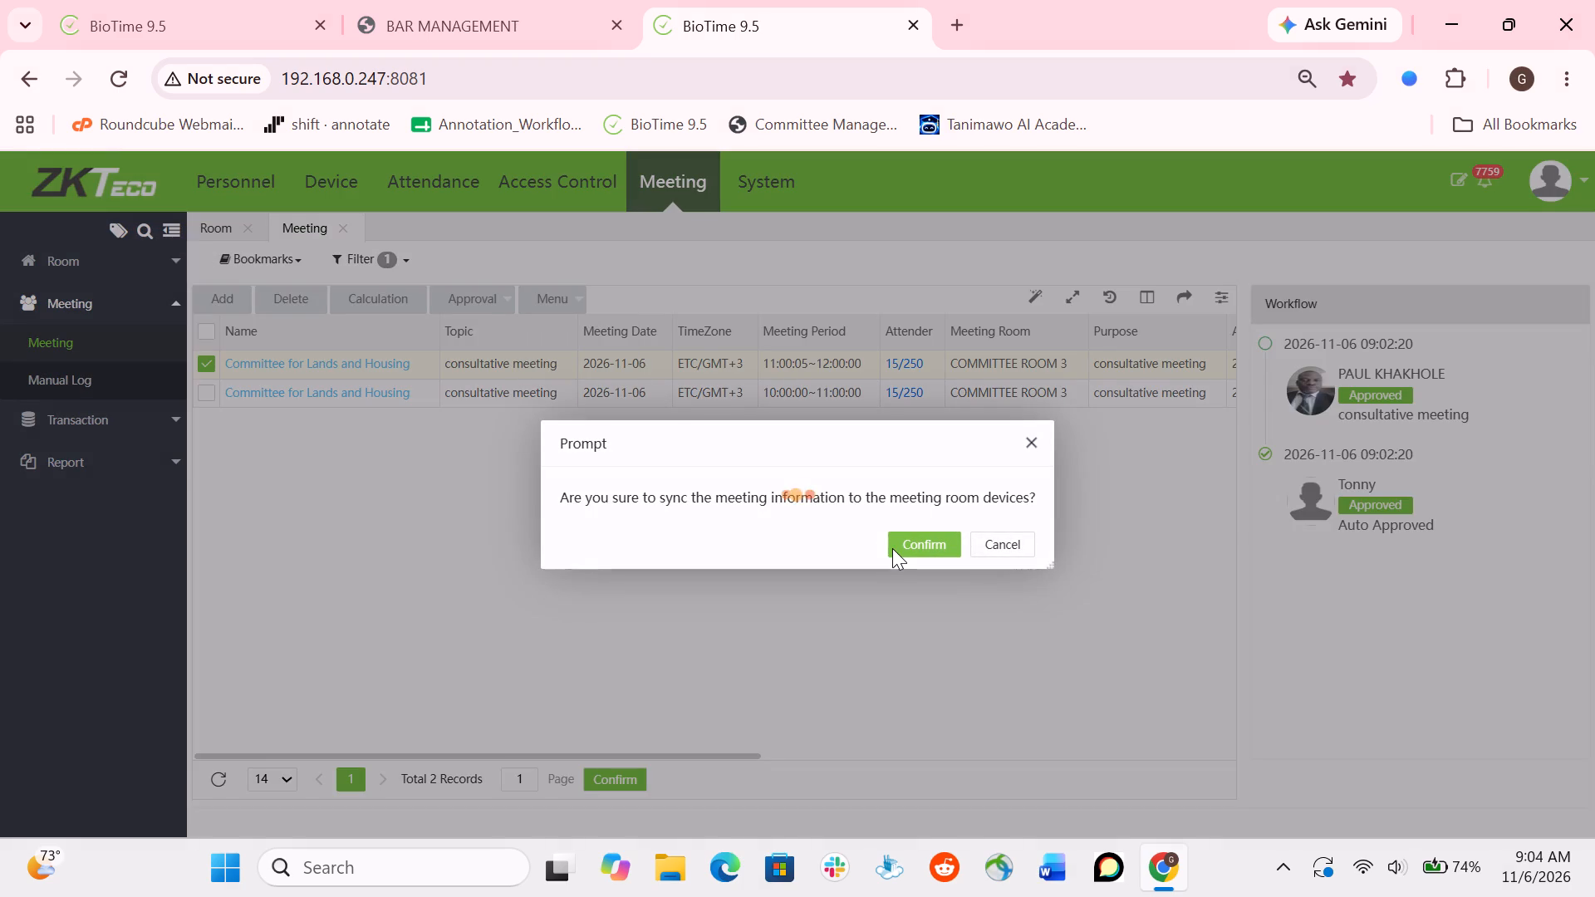